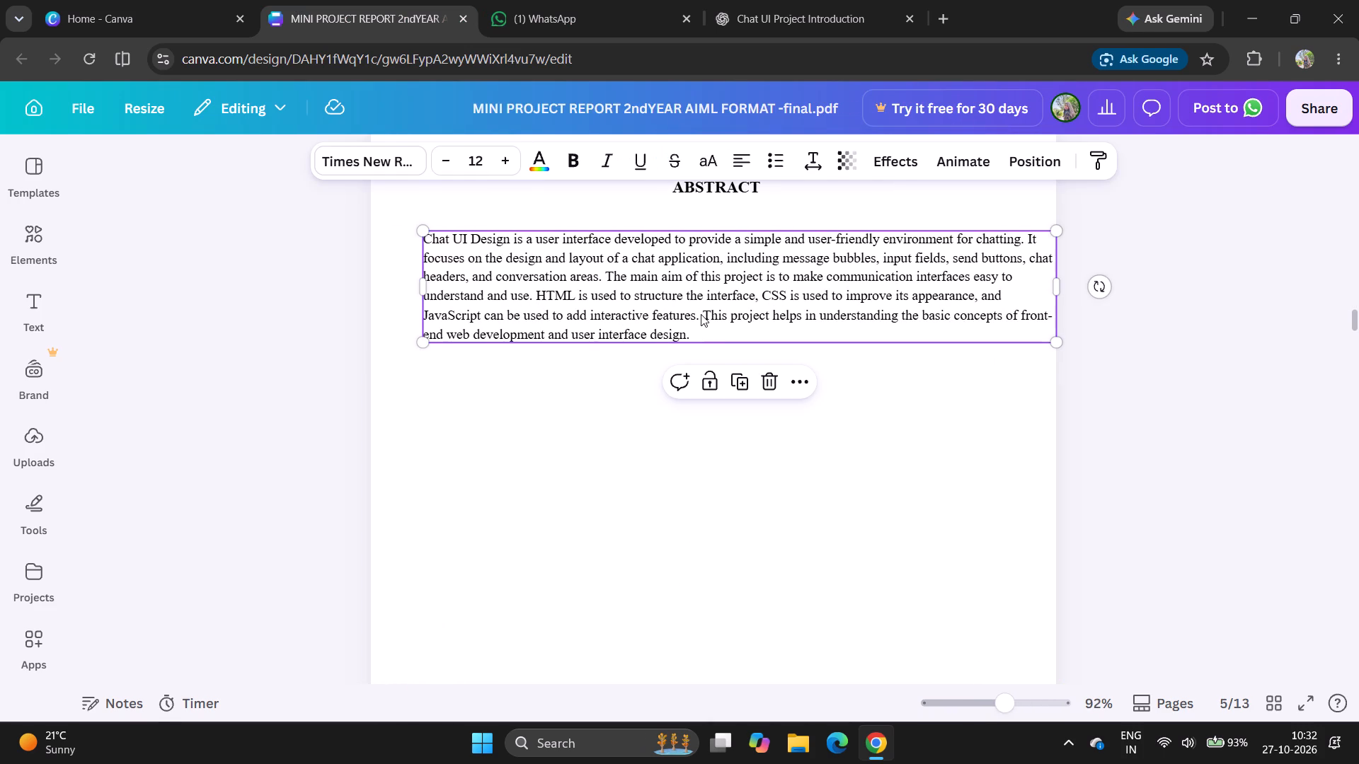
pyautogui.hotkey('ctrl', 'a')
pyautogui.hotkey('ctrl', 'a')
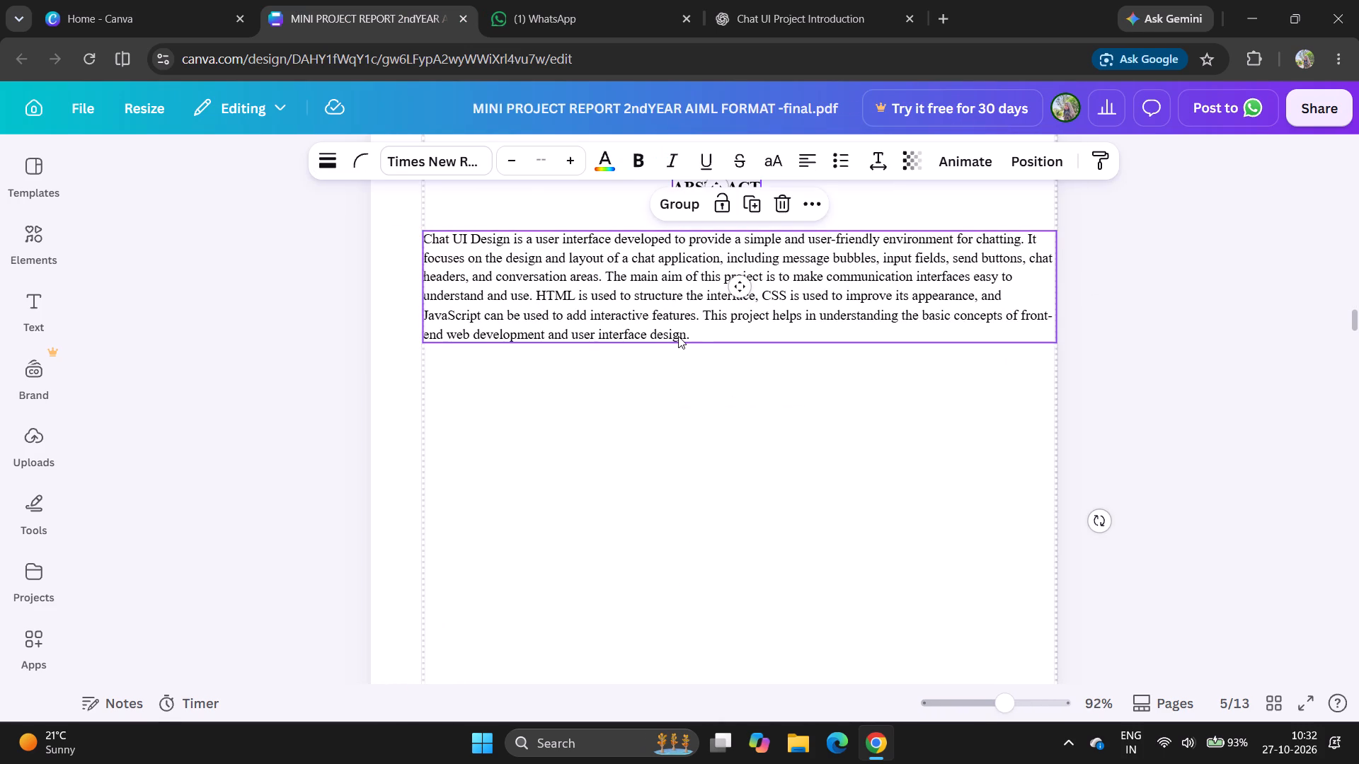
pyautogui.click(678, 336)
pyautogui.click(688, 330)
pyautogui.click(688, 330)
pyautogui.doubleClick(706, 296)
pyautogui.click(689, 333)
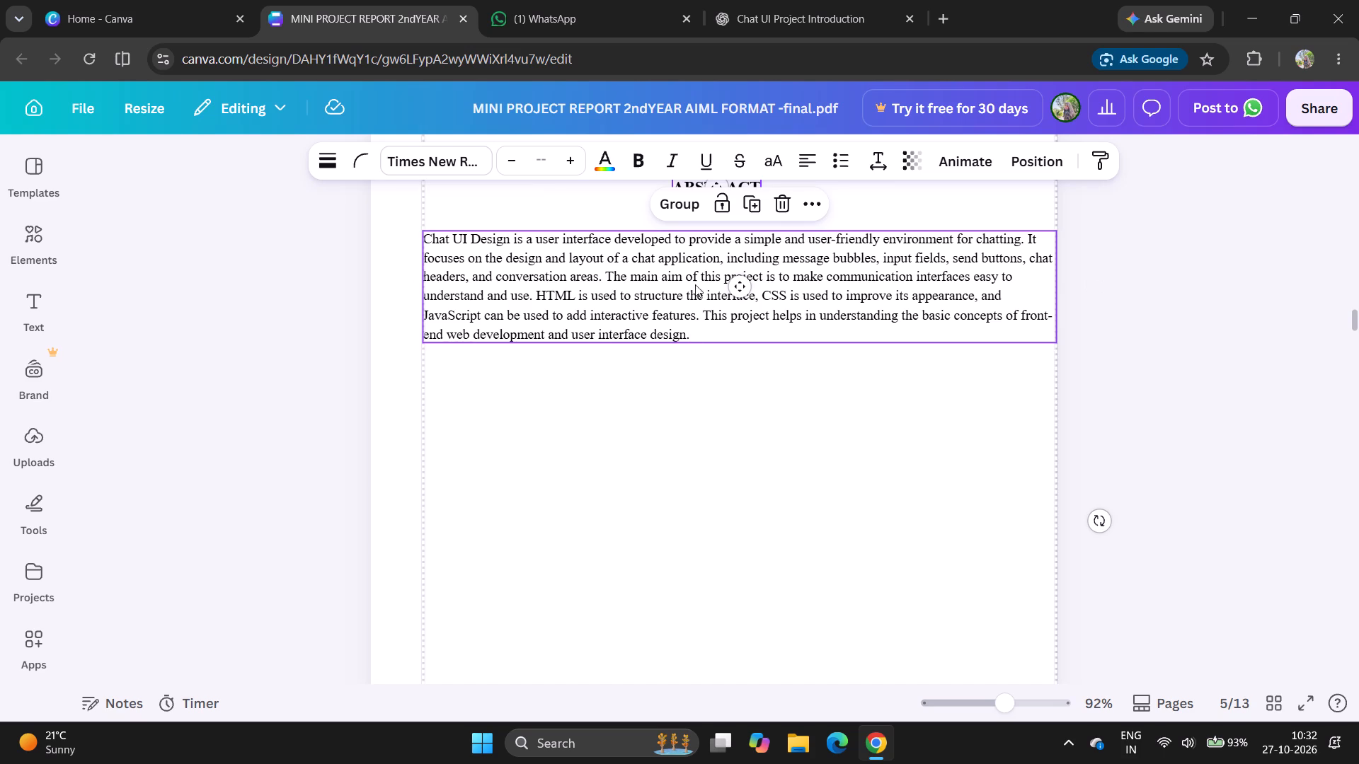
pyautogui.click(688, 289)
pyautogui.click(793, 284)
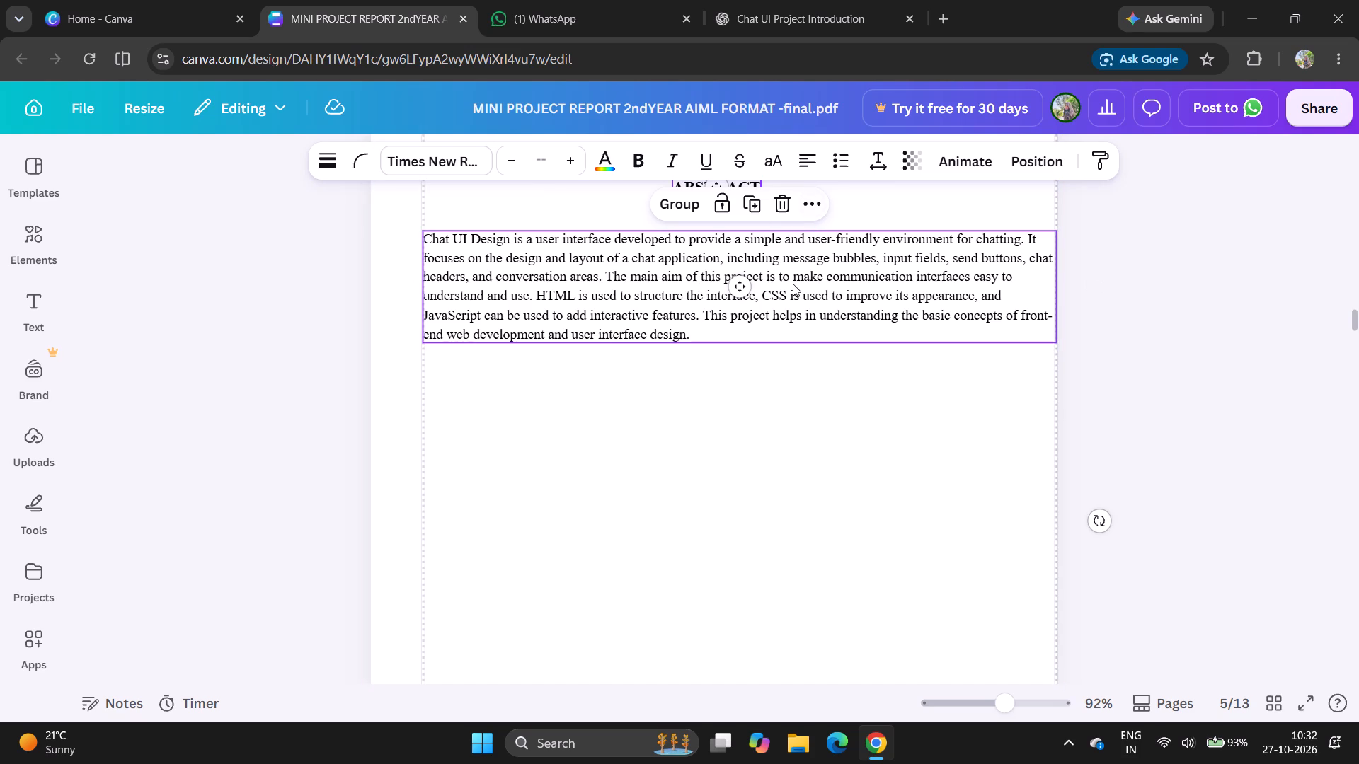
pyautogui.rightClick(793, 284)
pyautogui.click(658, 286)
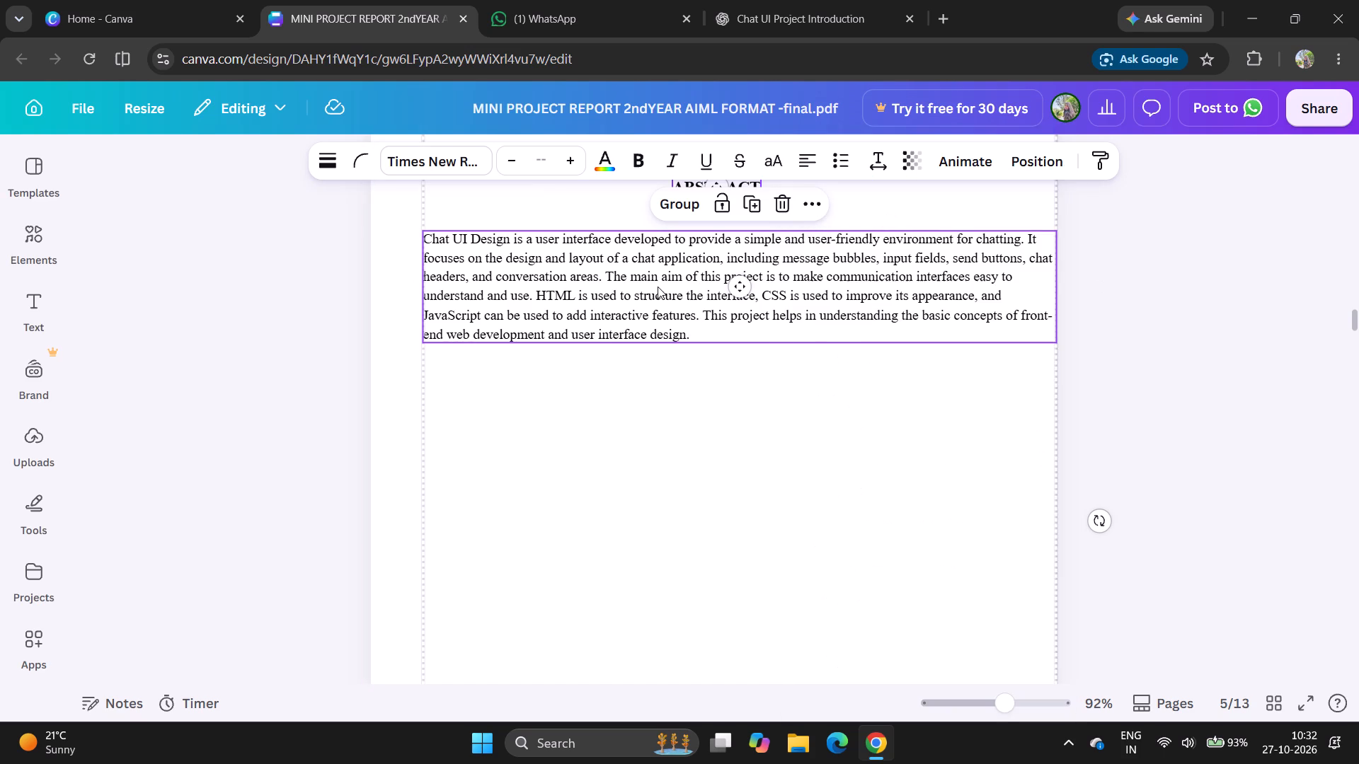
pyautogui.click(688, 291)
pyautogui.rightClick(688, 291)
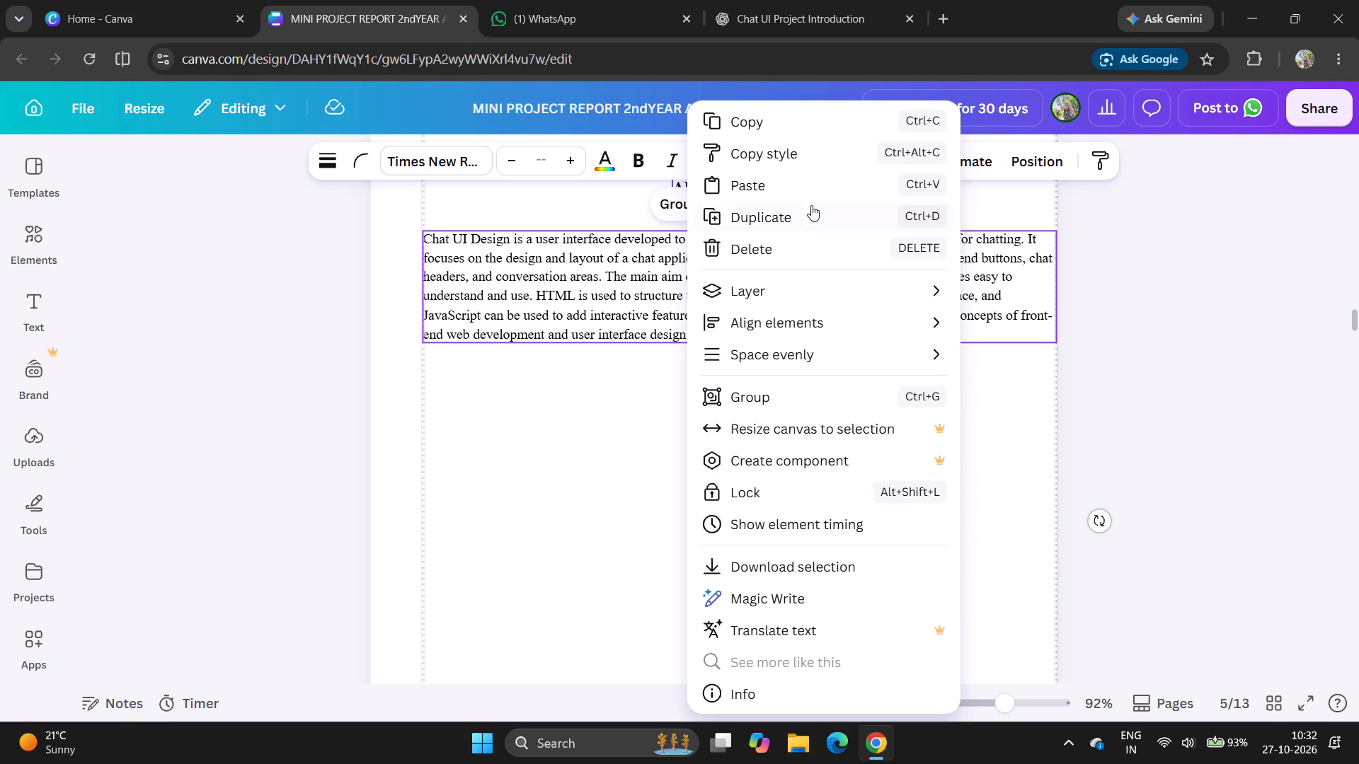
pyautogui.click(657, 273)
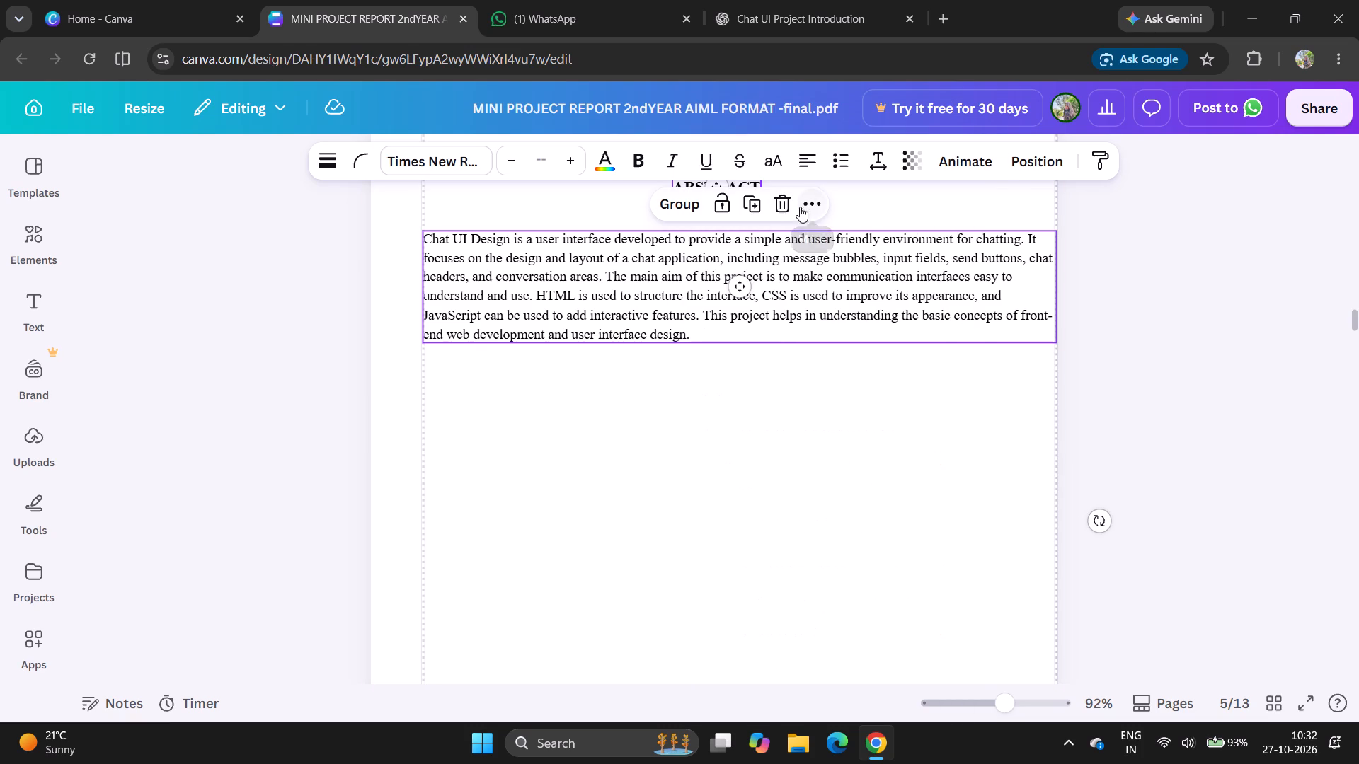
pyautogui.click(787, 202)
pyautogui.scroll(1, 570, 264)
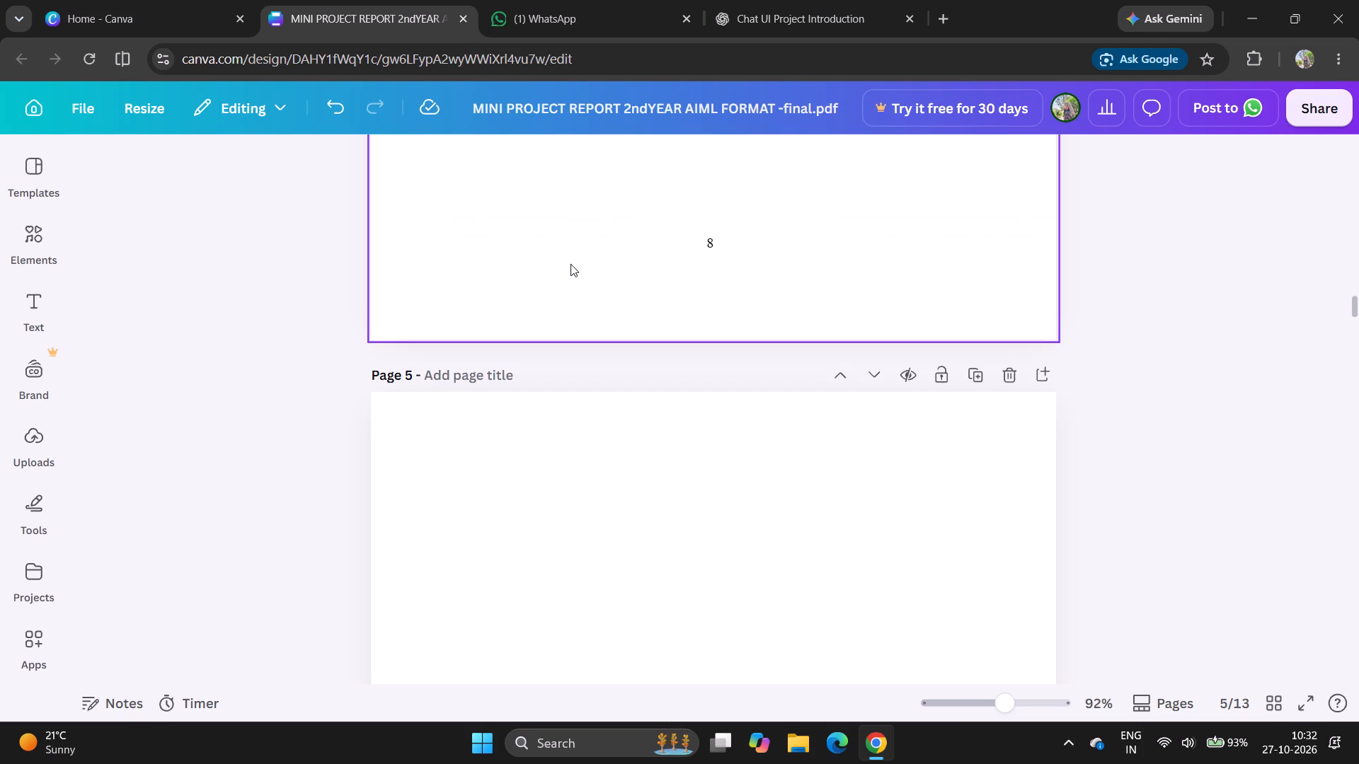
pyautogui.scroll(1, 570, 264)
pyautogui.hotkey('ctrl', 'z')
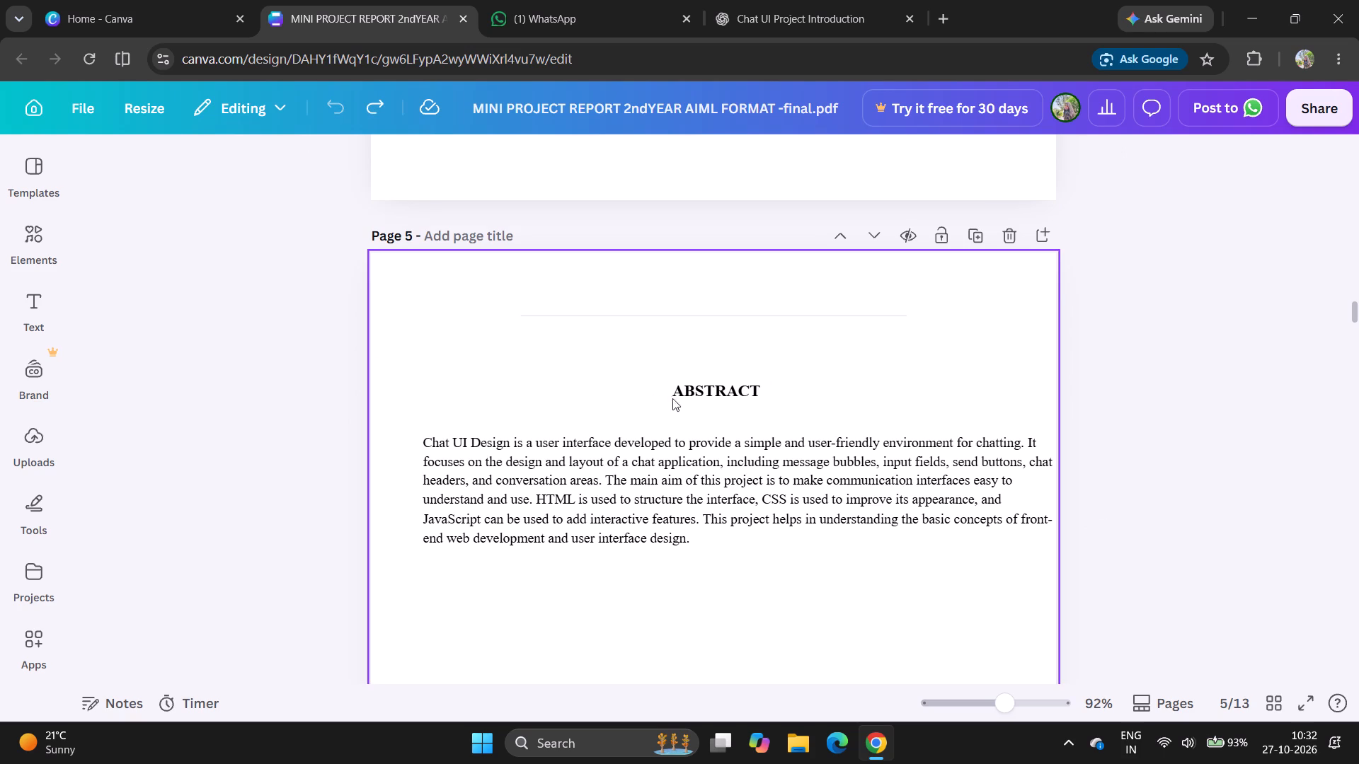
# Replace the entire body paragraph under the ABSTRACT heading with the abstract copied from ChatGPT.
pyautogui.click(735, 393)
pyautogui.click(777, 442)
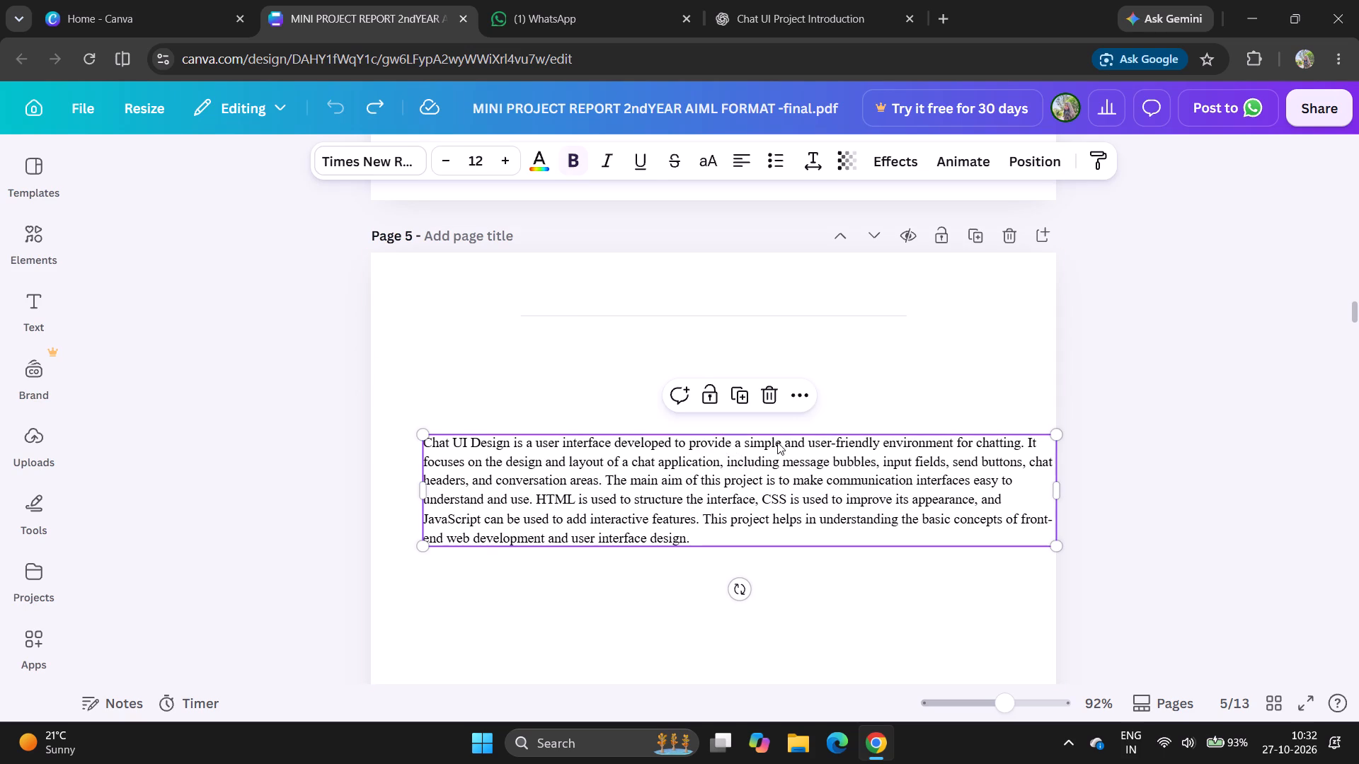
pyautogui.click(772, 447)
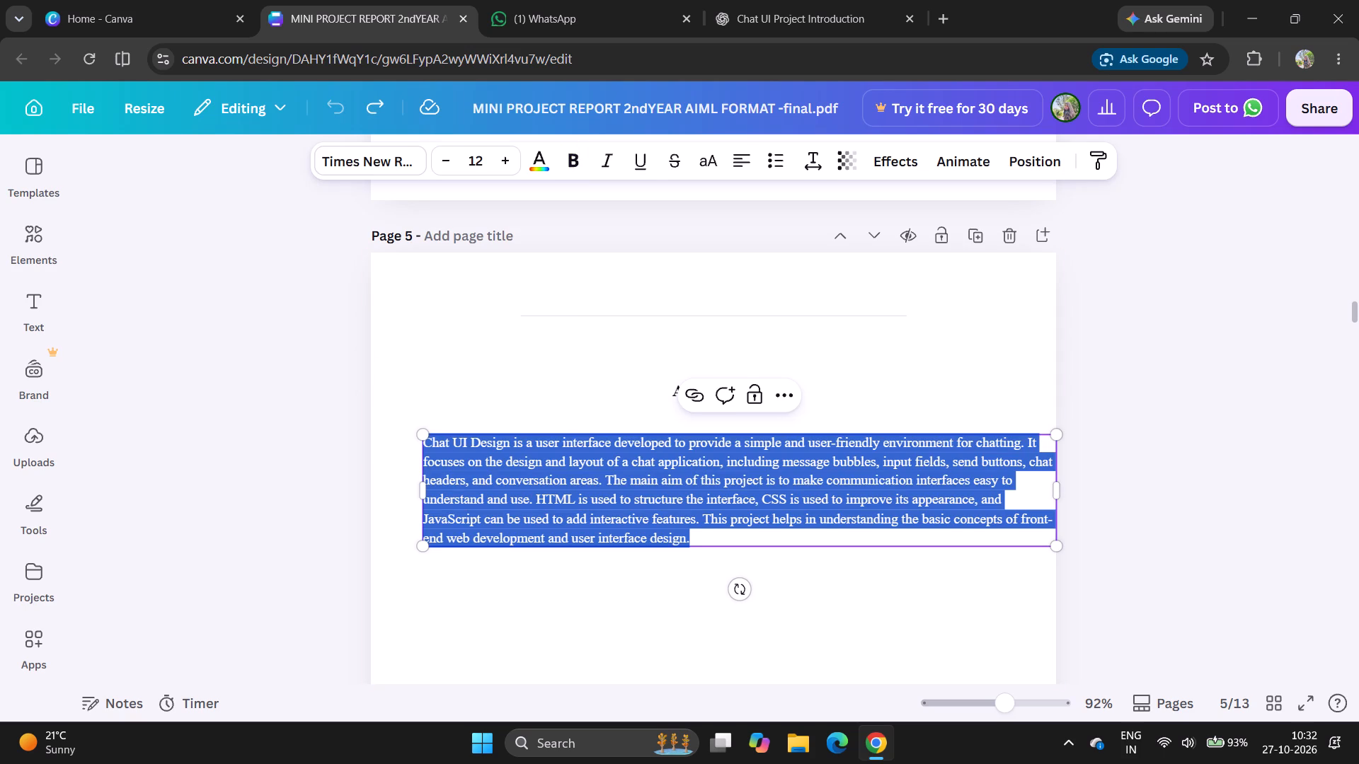
pyautogui.press('BackSpace')
pyautogui.hotkey('ctrl', 'v')
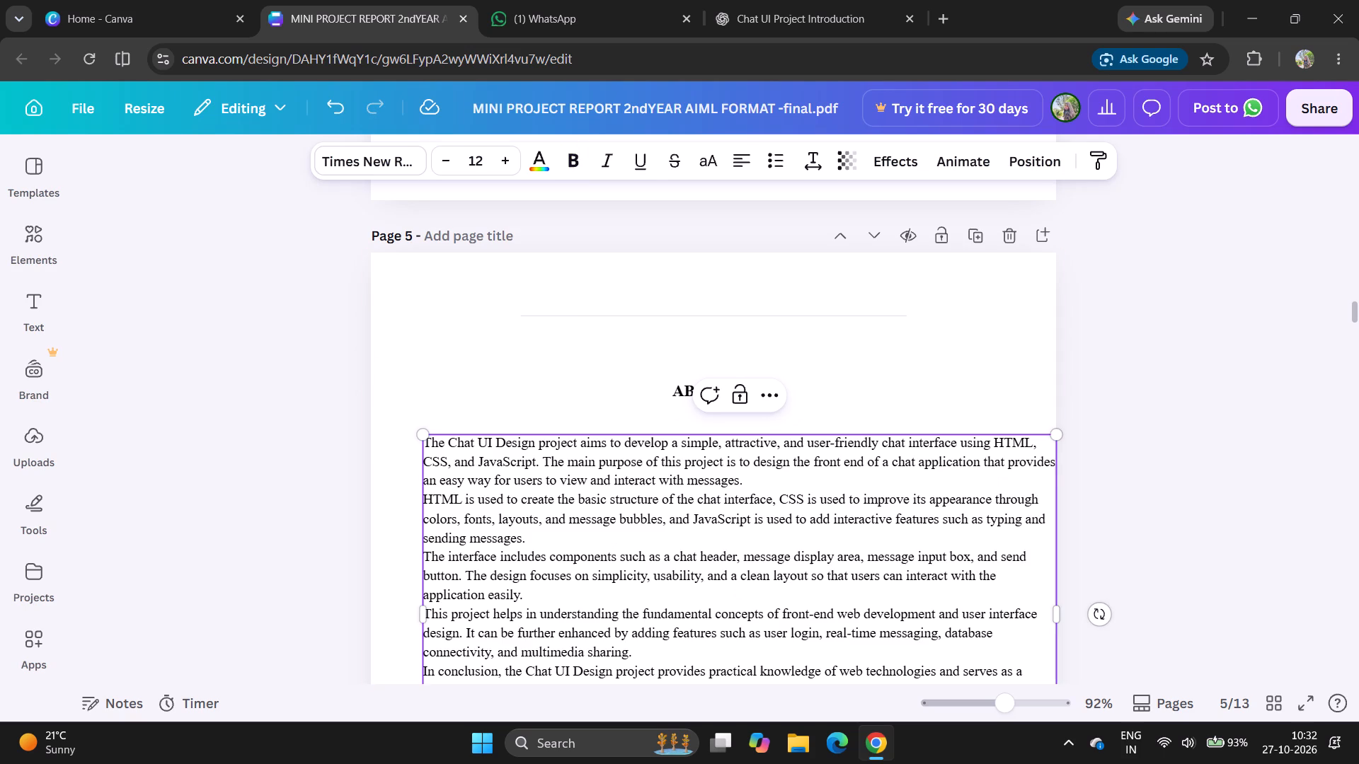
pyautogui.scroll(-1, 689, 539)
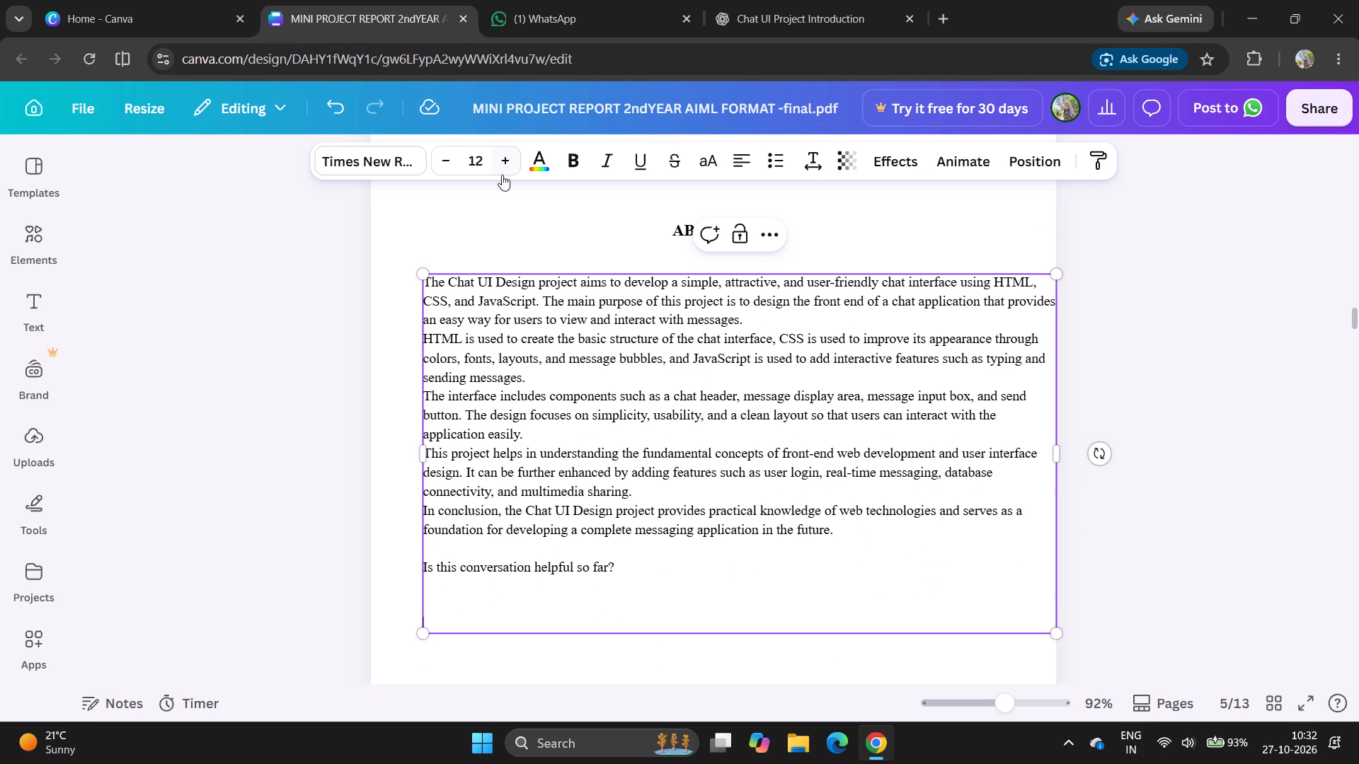
pyautogui.click(554, 236)
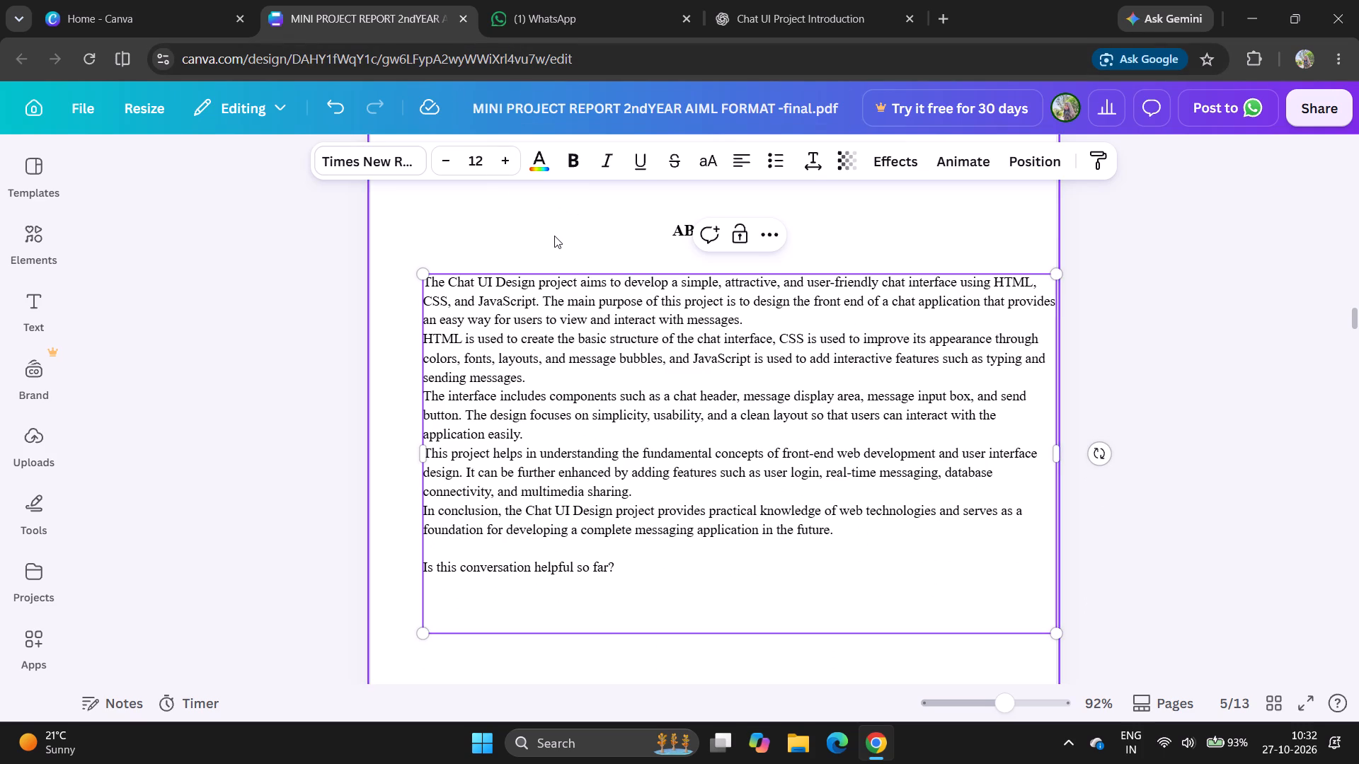
# Set the new abstract text's alignment to justified.
pyautogui.click(597, 364)
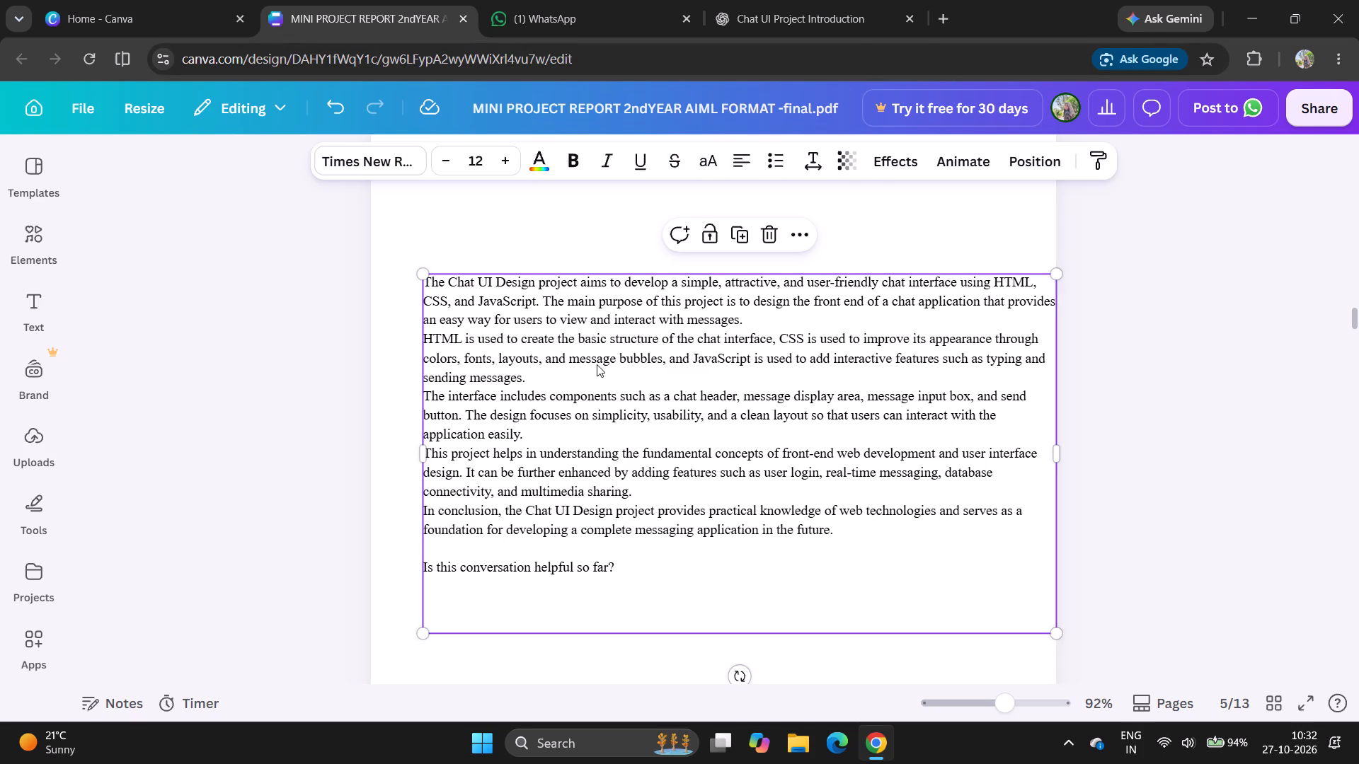
pyautogui.click(751, 170)
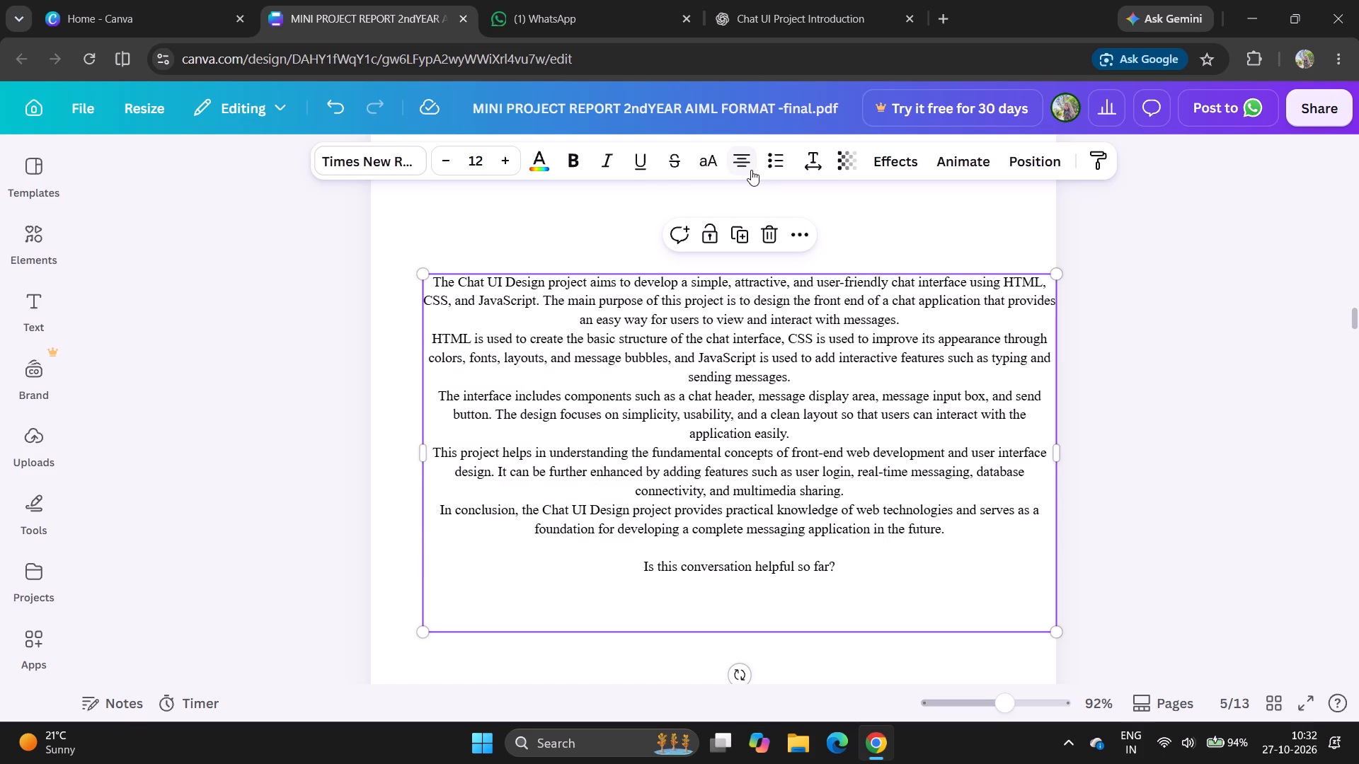
pyautogui.click(751, 170)
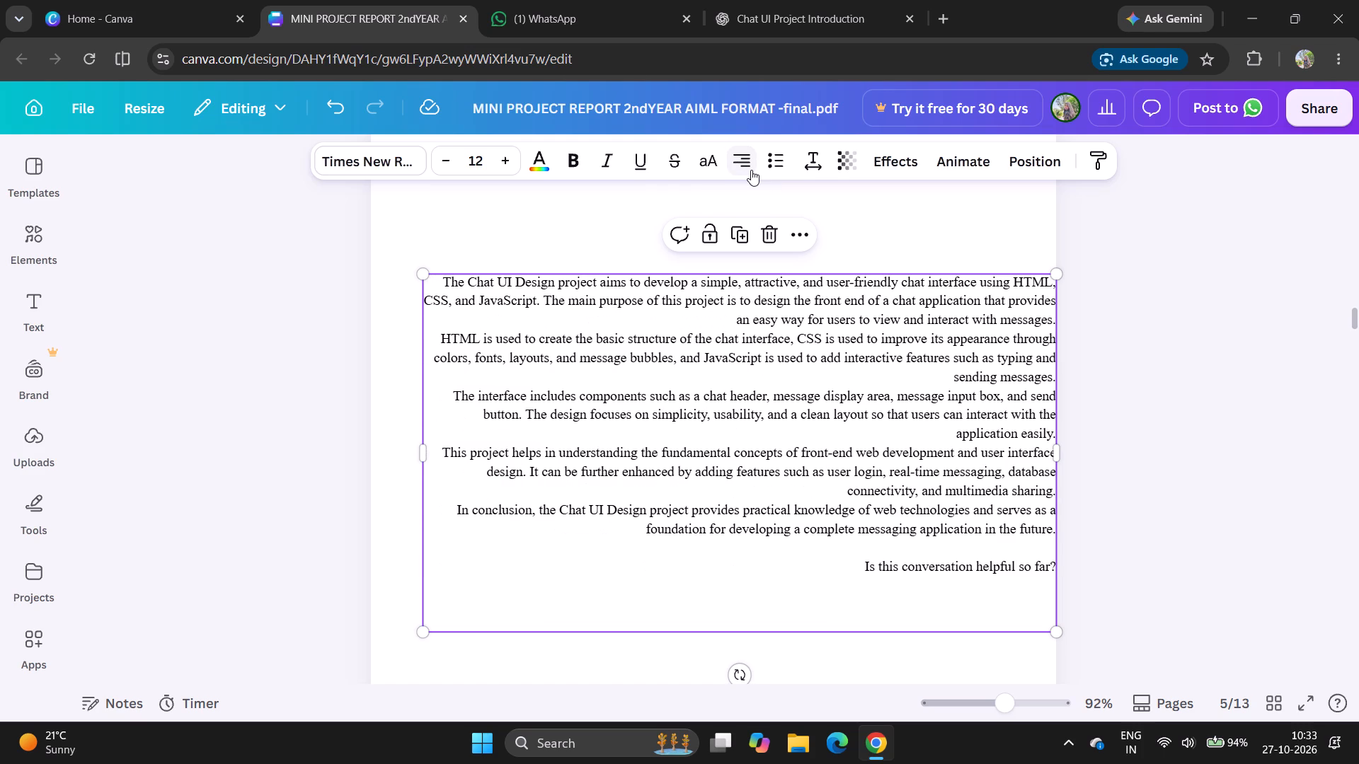
pyautogui.click(751, 170)
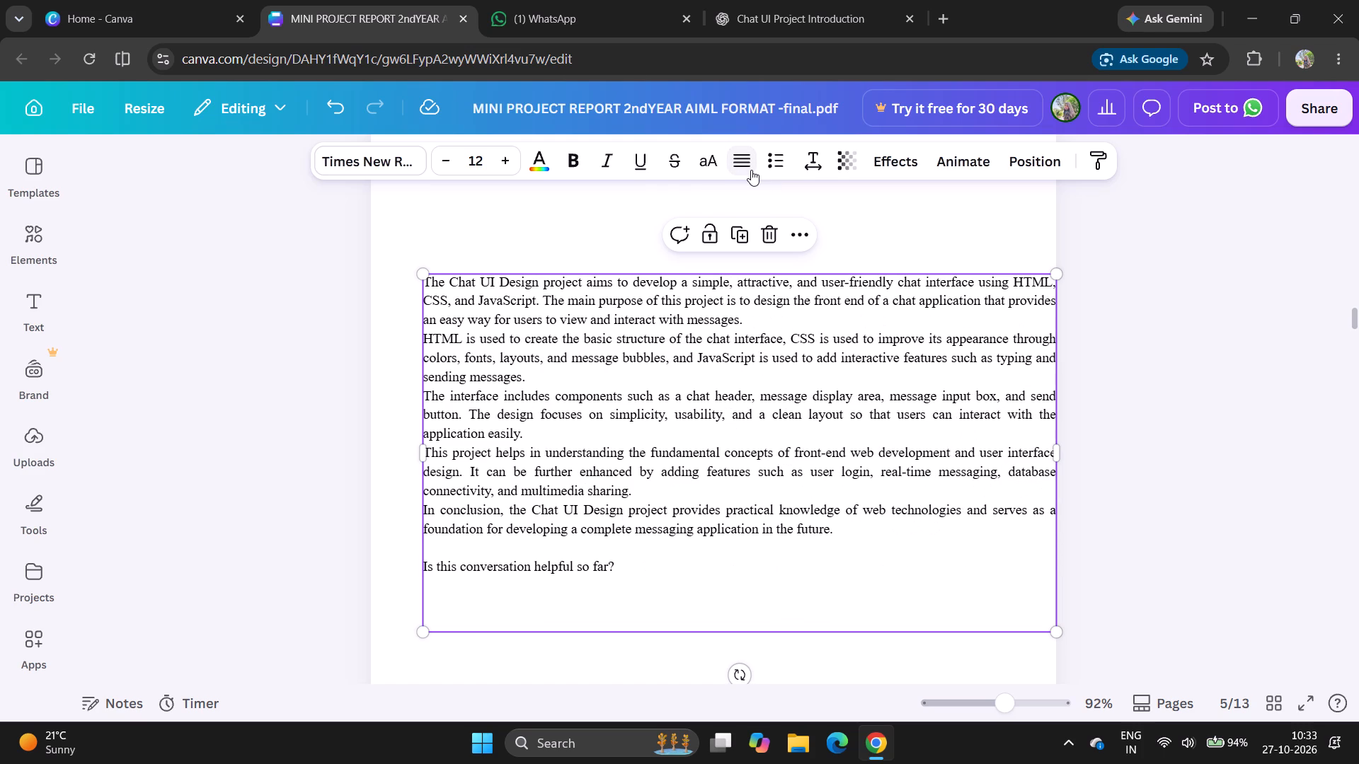
pyautogui.click(867, 215)
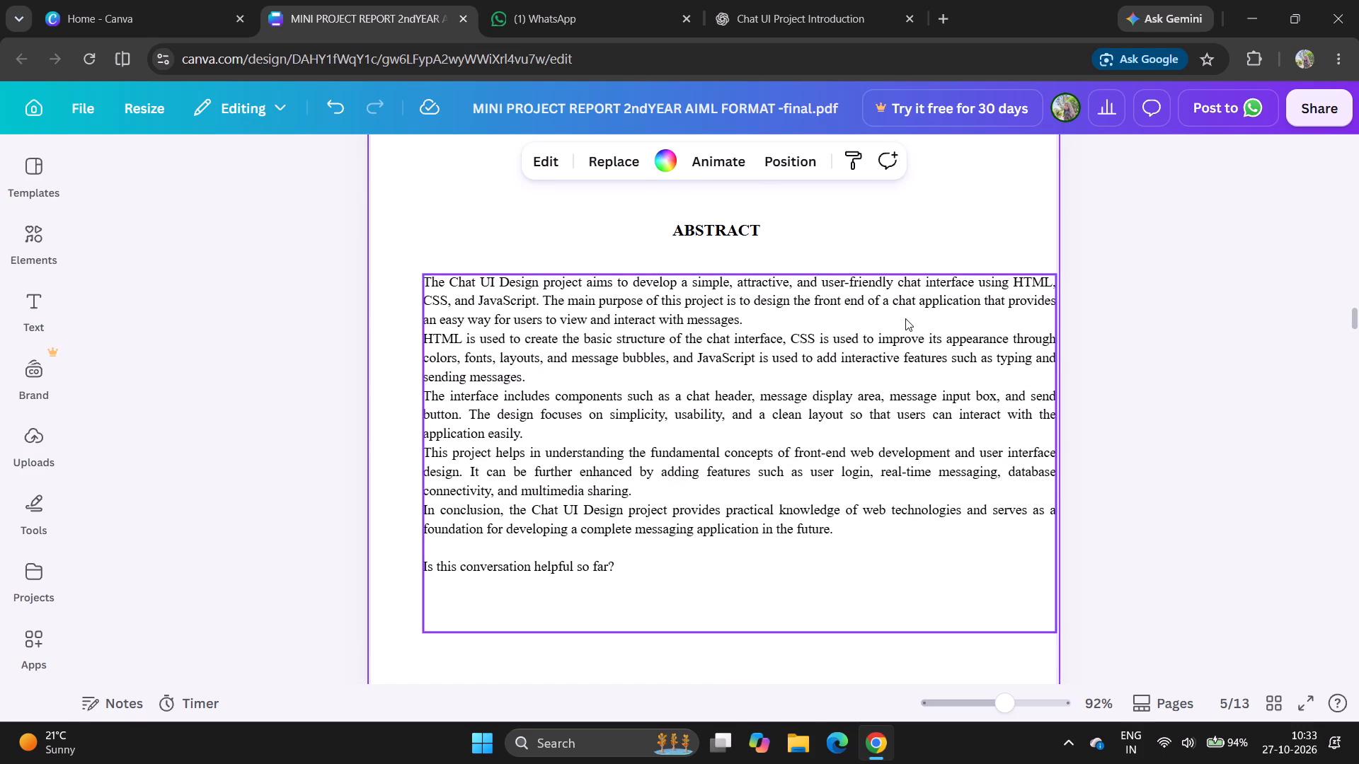
# Move the abstract text box slightly up and to the left on the page.
pyautogui.moveTo(905, 318); pyautogui.dragTo(899, 313)
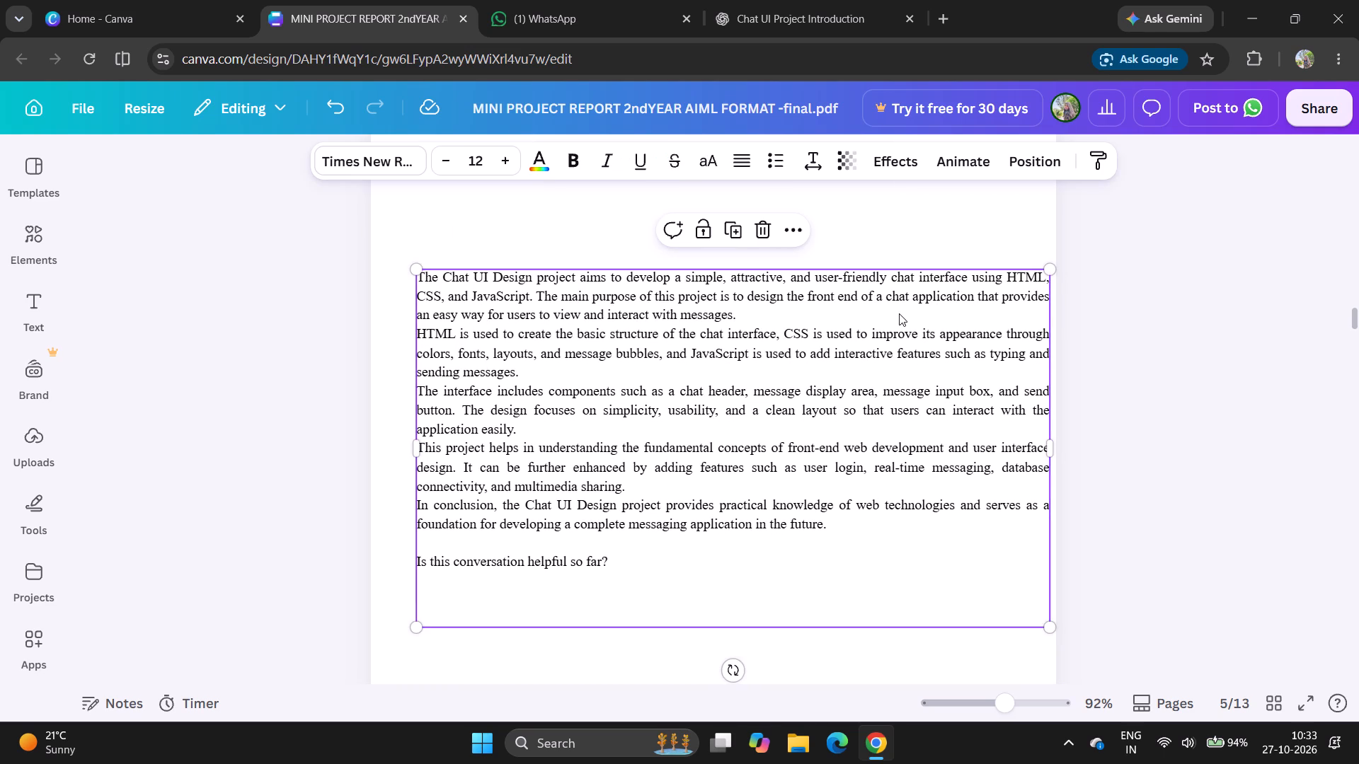
pyautogui.click(873, 202)
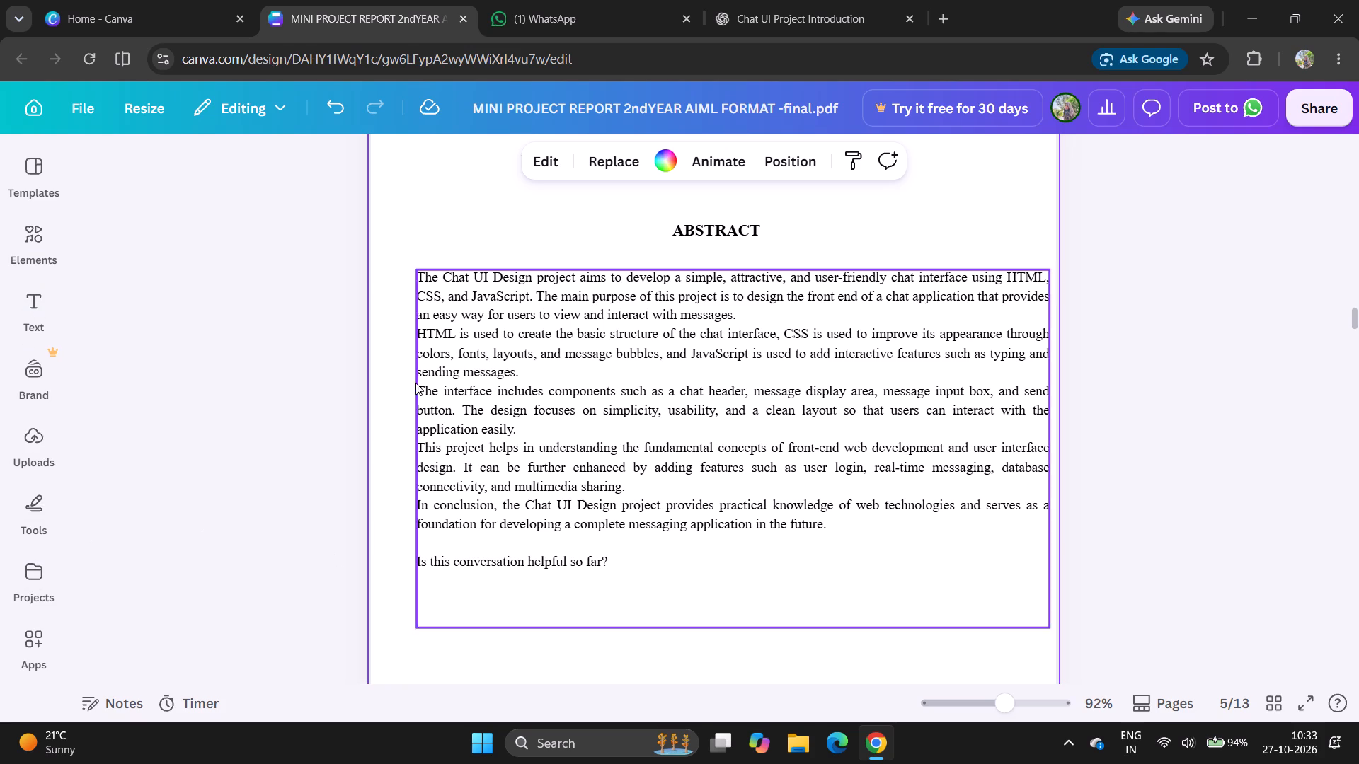
# Look back at the Acknowledgement on page 4 of the report.
pyautogui.click(498, 377)
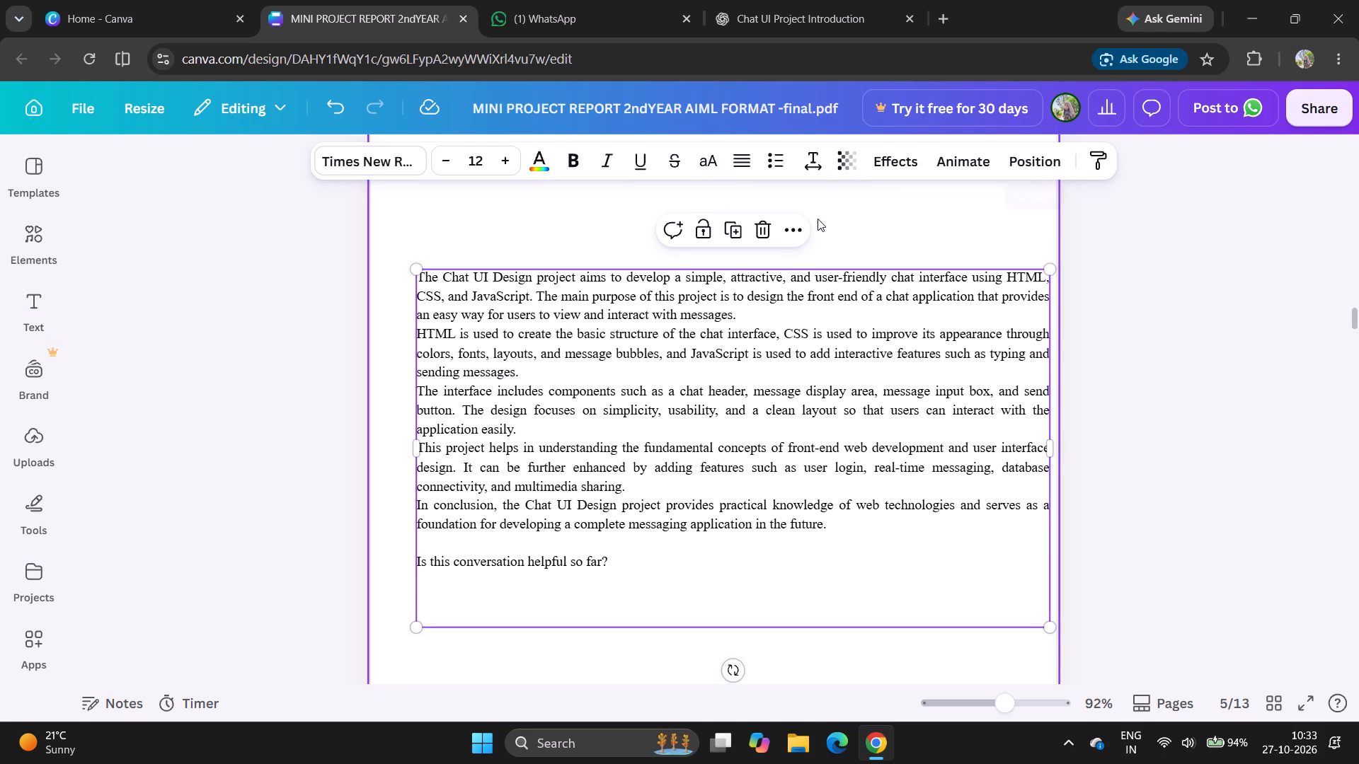
pyautogui.scroll(5, 892, 210)
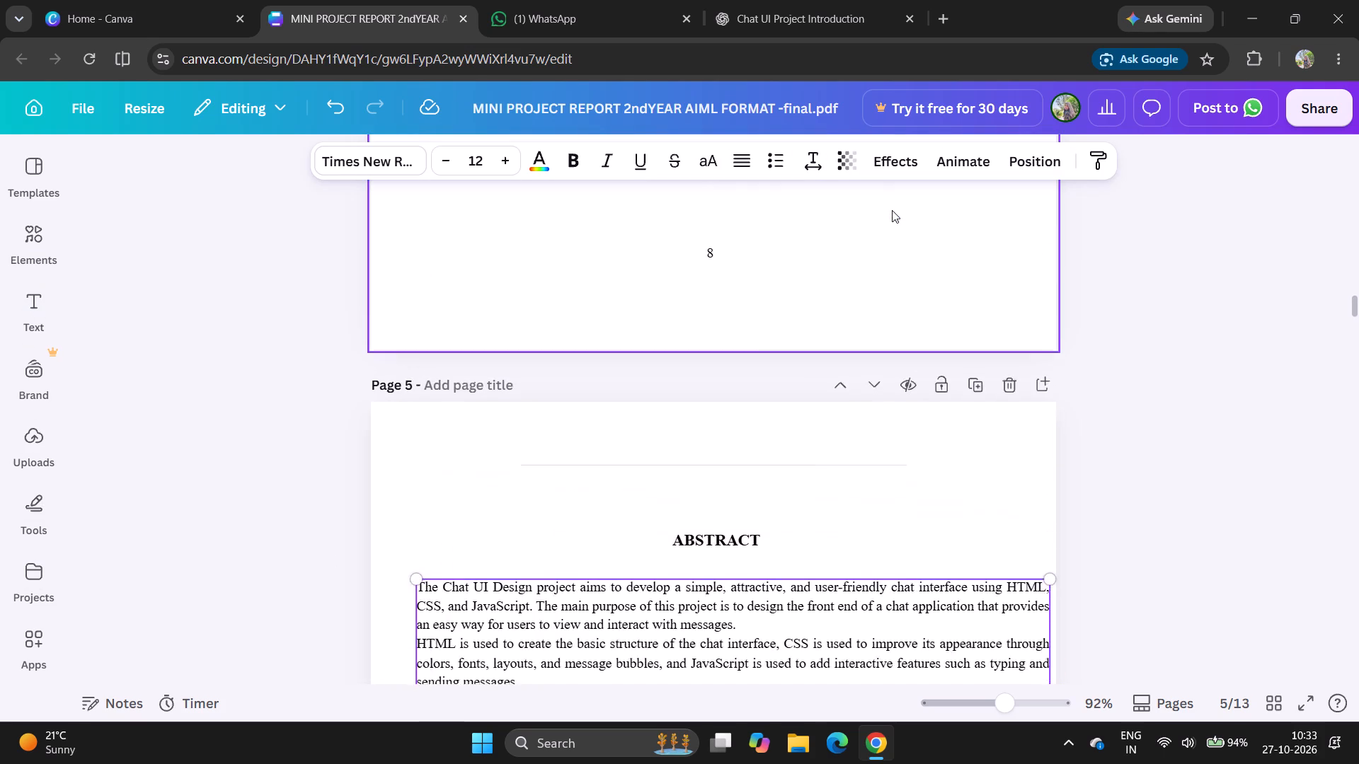
pyautogui.scroll(6, 892, 210)
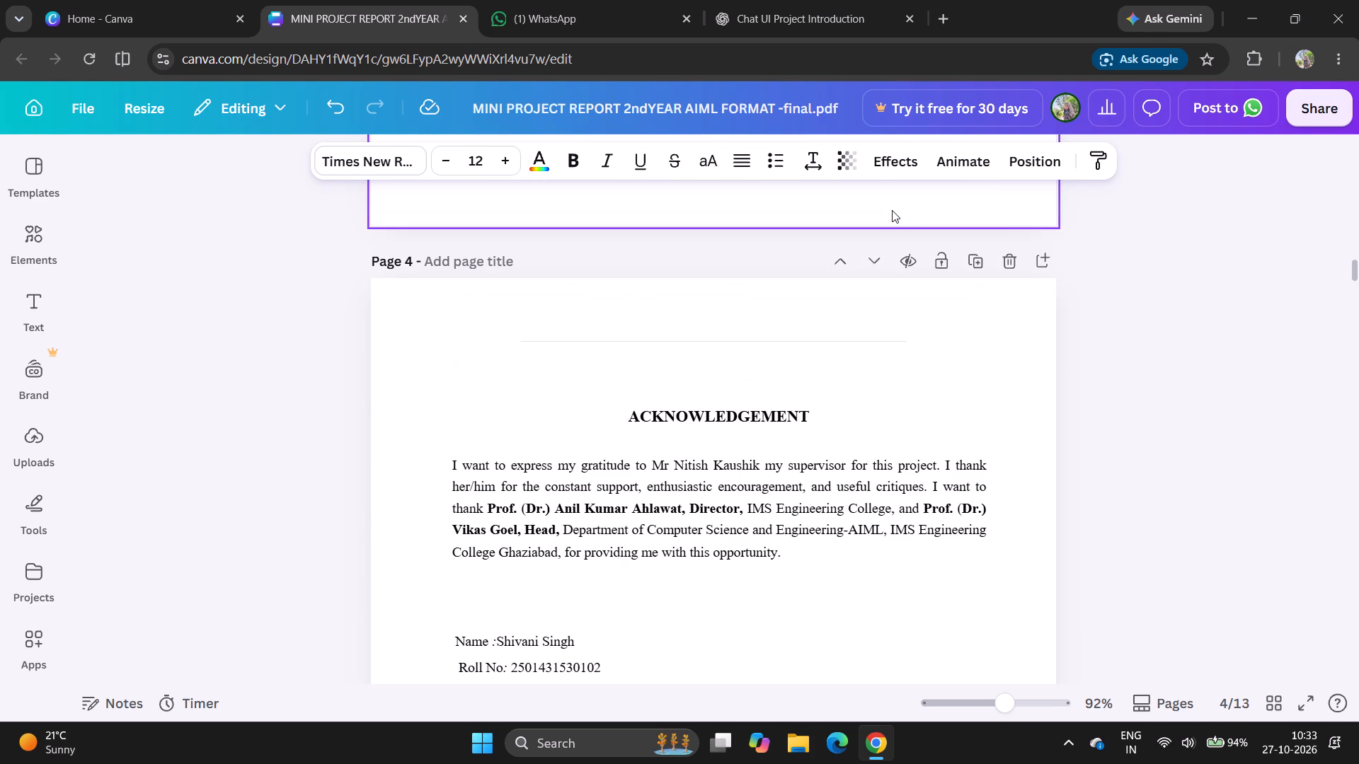
pyautogui.scroll(3, 892, 210)
pyautogui.scroll(-1, 892, 210)
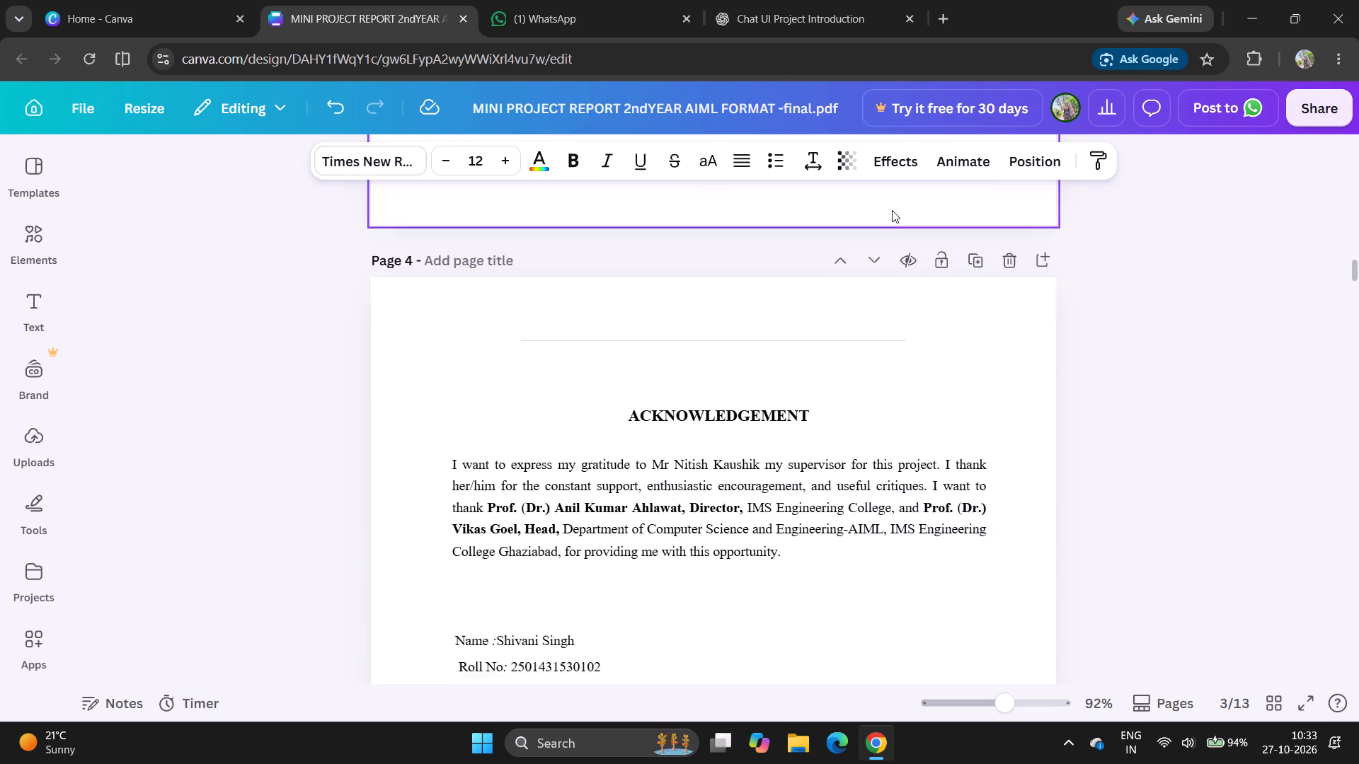
pyautogui.scroll(-3, 892, 210)
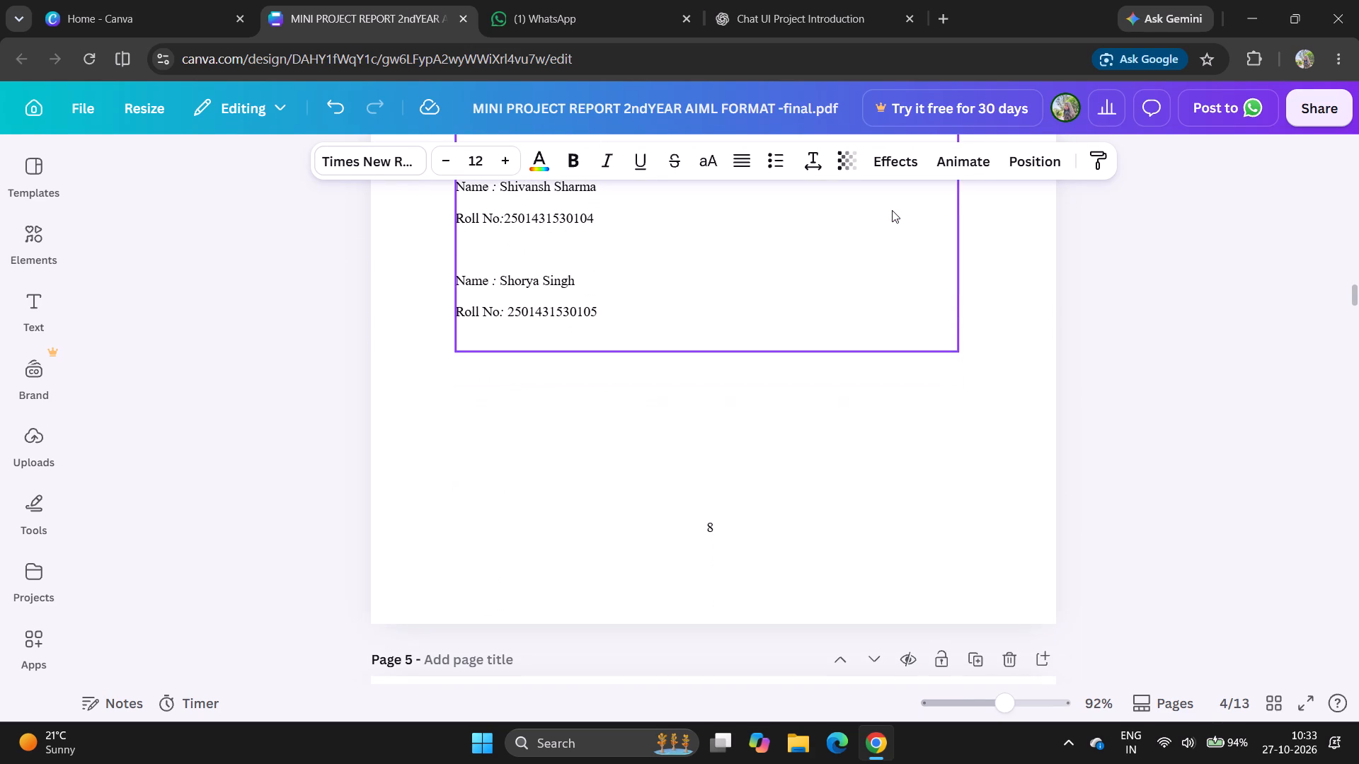
pyautogui.scroll(-1, 892, 210)
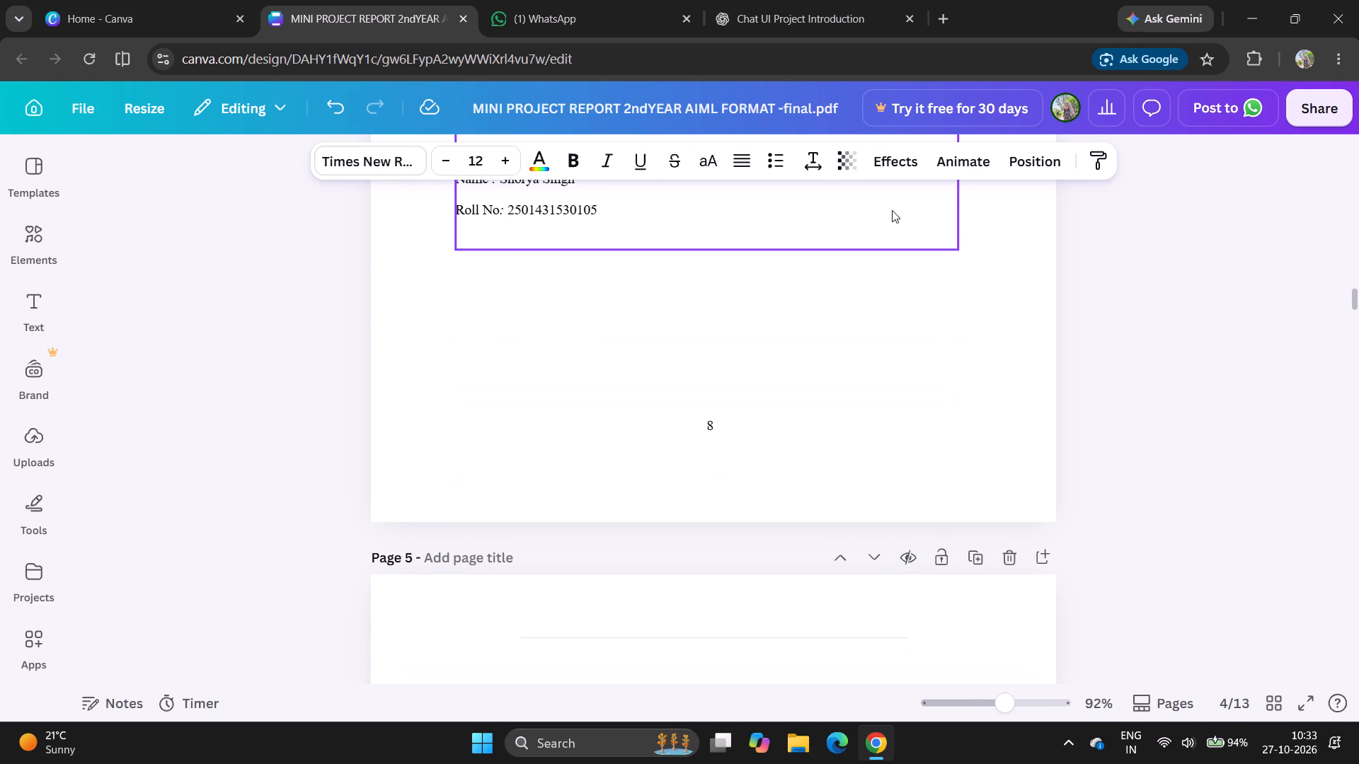
pyautogui.scroll(3, 840, 214)
pyautogui.scroll(-8, 840, 214)
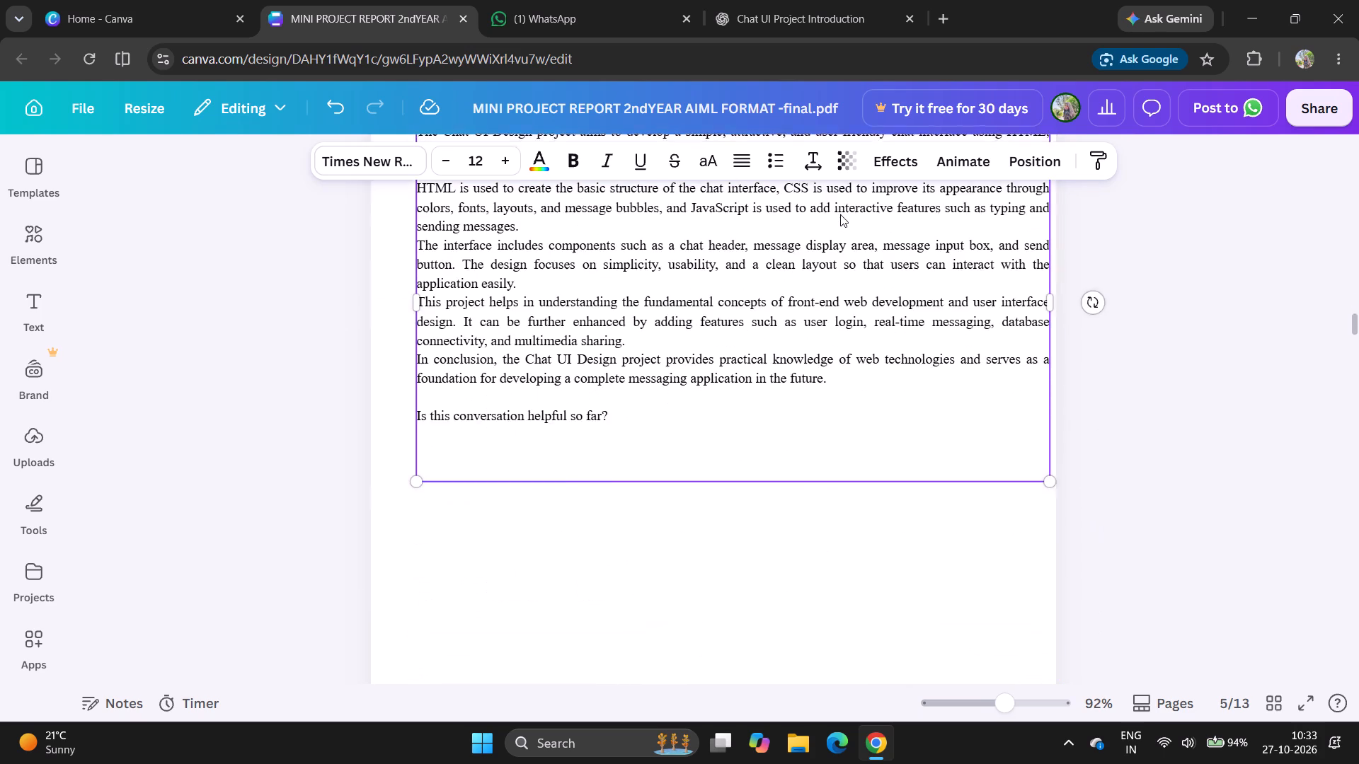
pyautogui.scroll(-4, 840, 214)
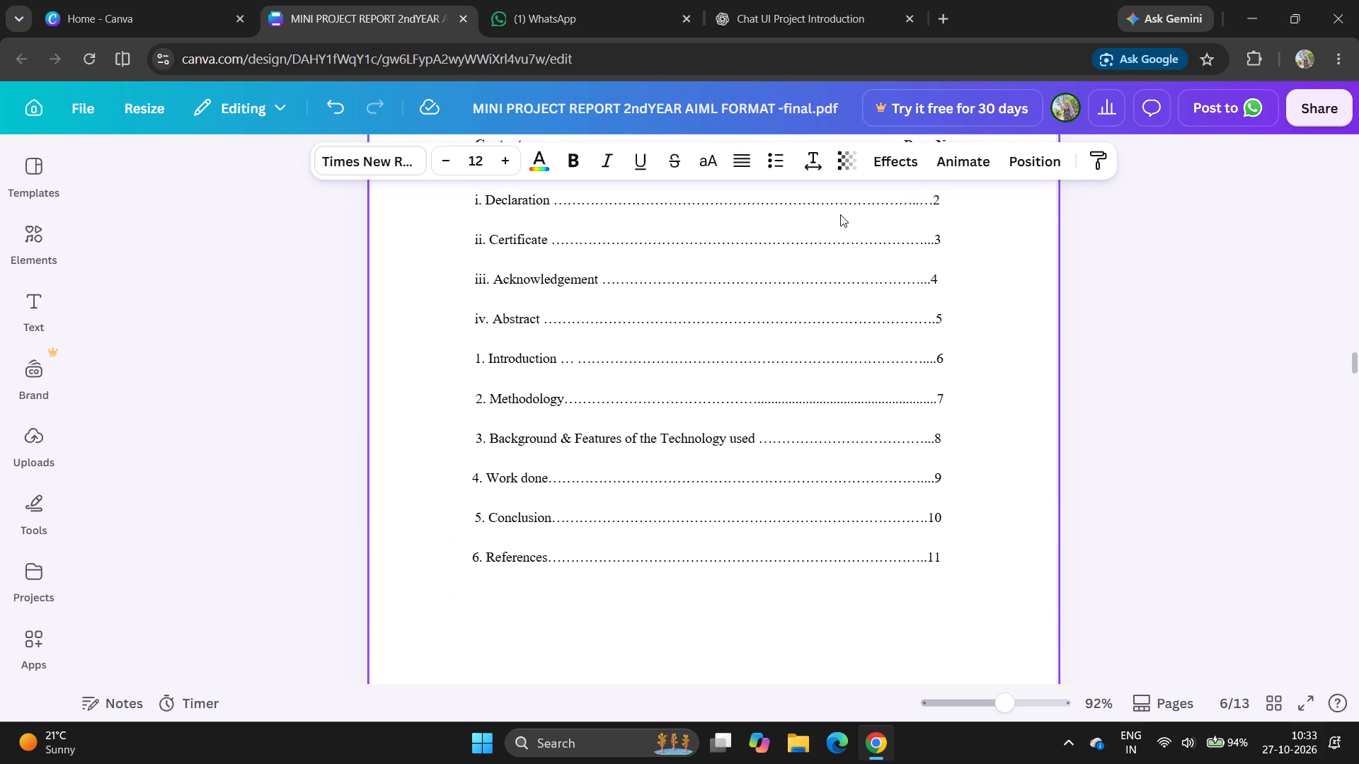
pyautogui.scroll(-5, 840, 214)
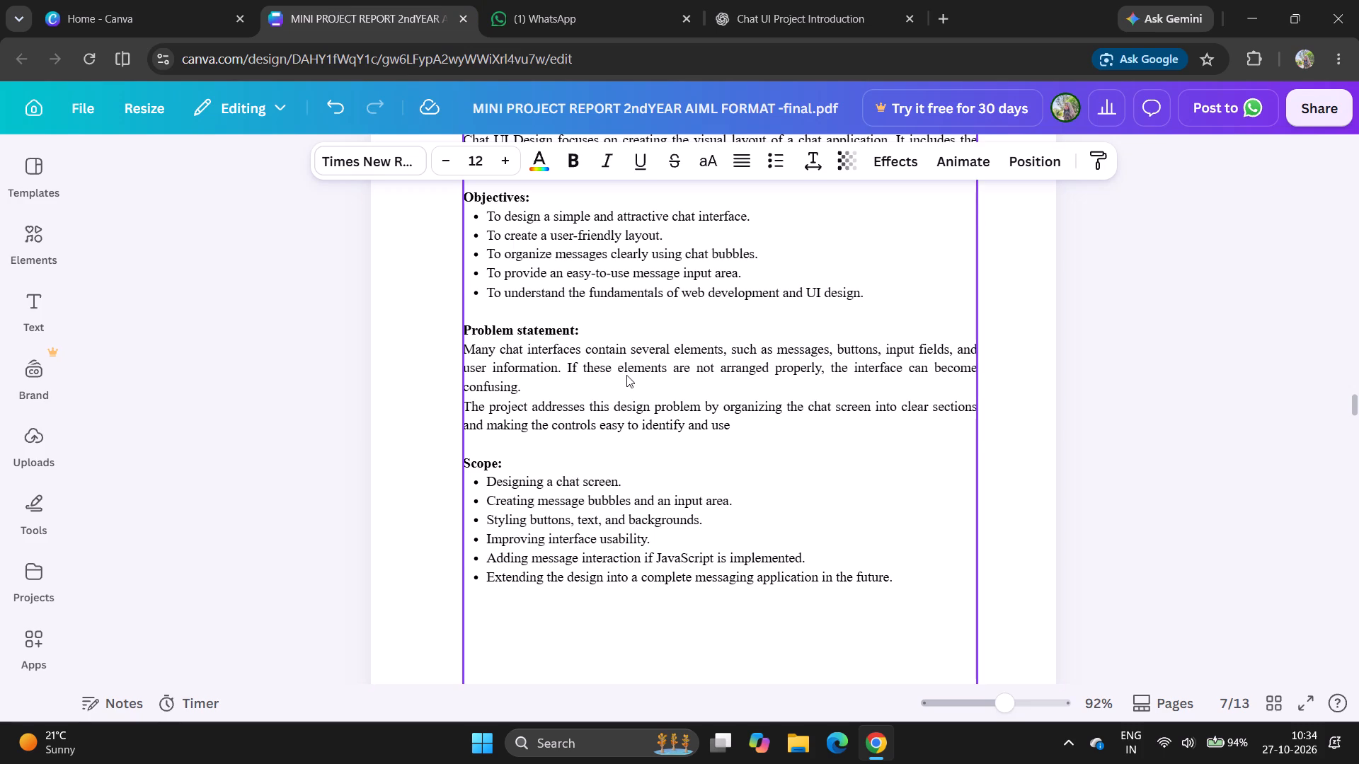
pyautogui.click(626, 375)
pyautogui.scroll(1, 626, 375)
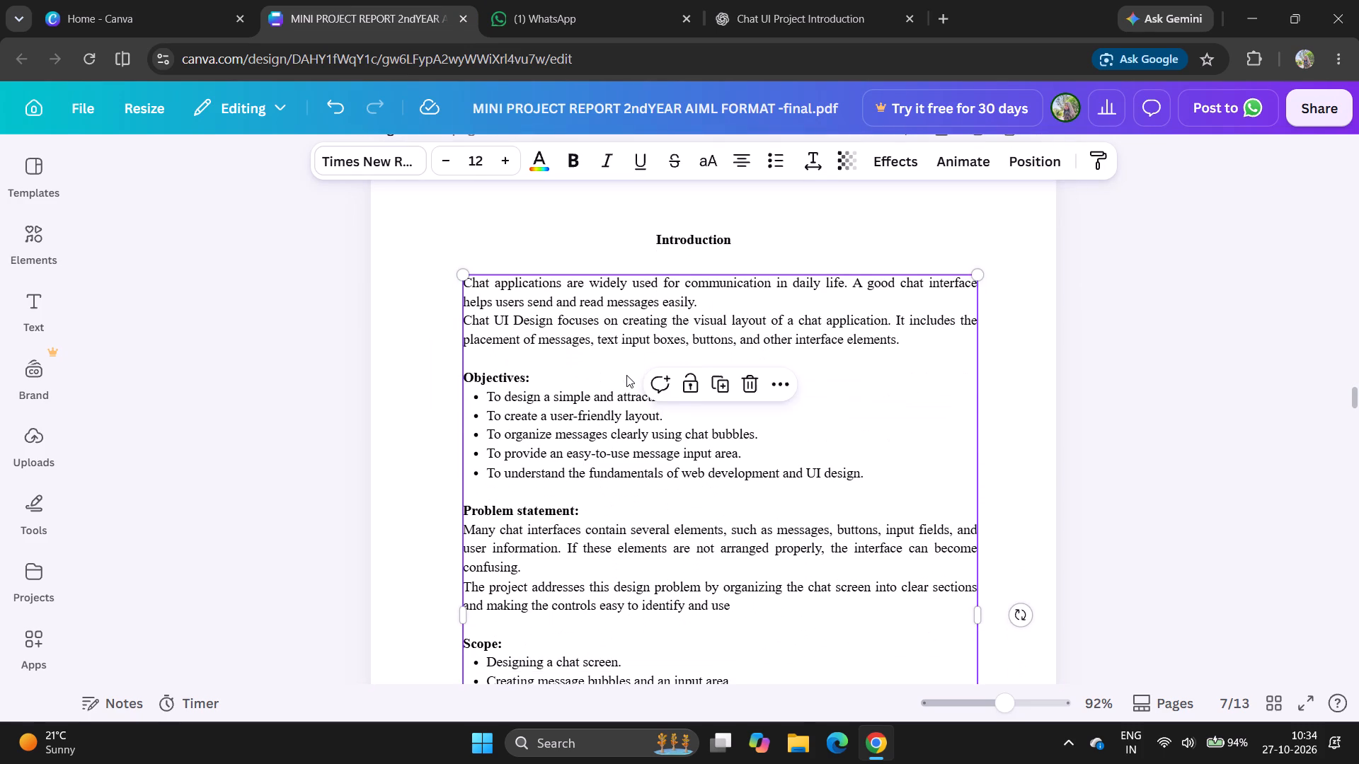
pyautogui.click(626, 375)
pyautogui.hotkey('ctrl', 'a')
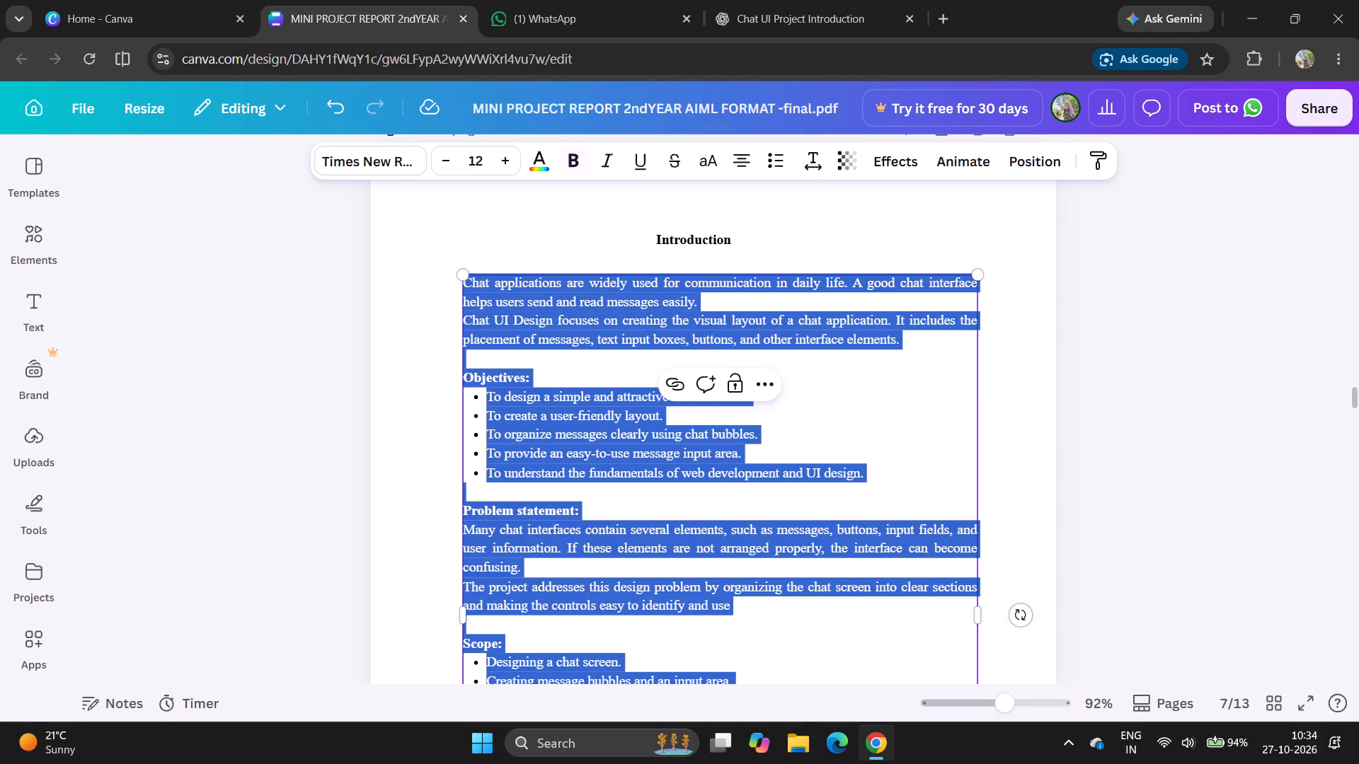
pyautogui.press('BackSpace')
pyautogui.hotkey('ctrl', 'v')
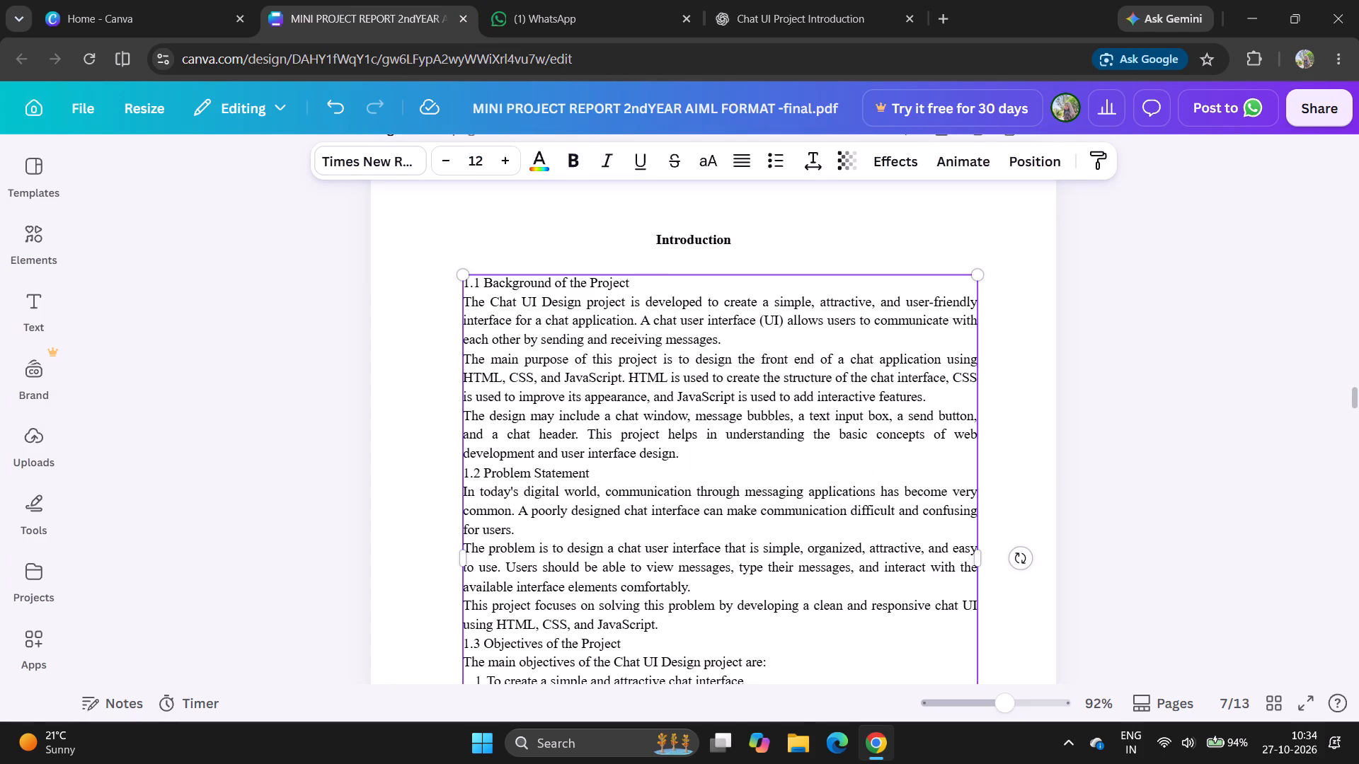
# Make the heading words "Background of the Project" after the number 1.1 bold.
pyautogui.hscroll(1, 643, 325)
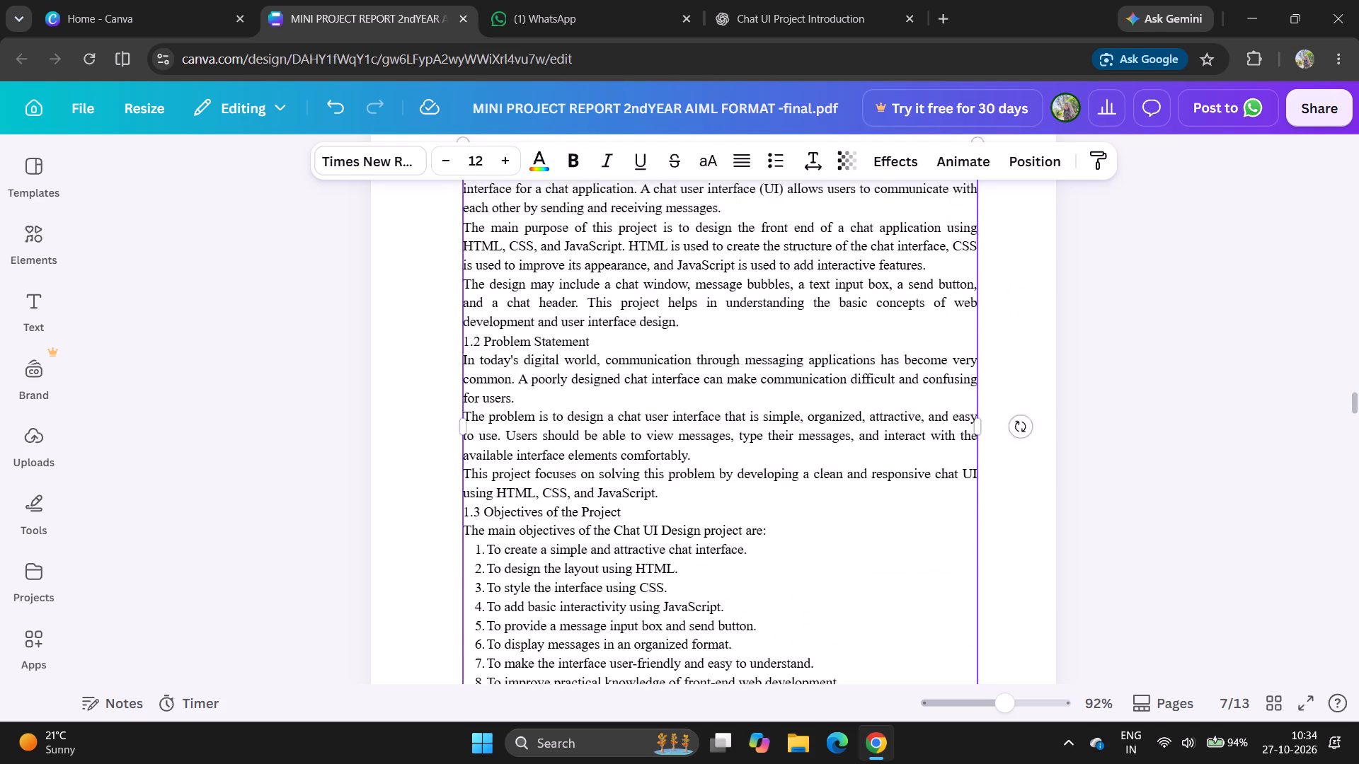
pyautogui.hscroll(1, 643, 325)
pyautogui.click(641, 260)
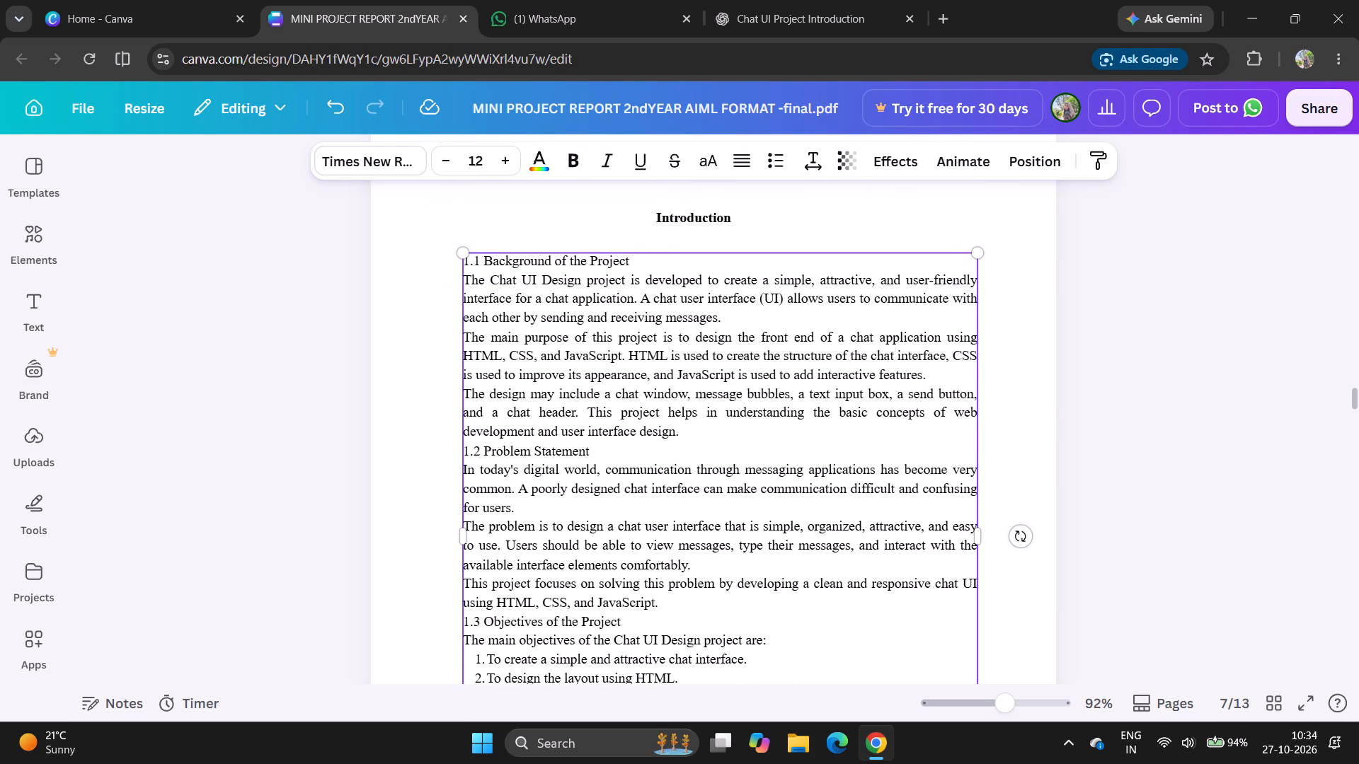
pyautogui.click(575, 154)
pyautogui.moveTo(633, 257); pyautogui.dragTo(605, 256)
pyautogui.moveTo(605, 256); pyautogui.dragTo(487, 250)
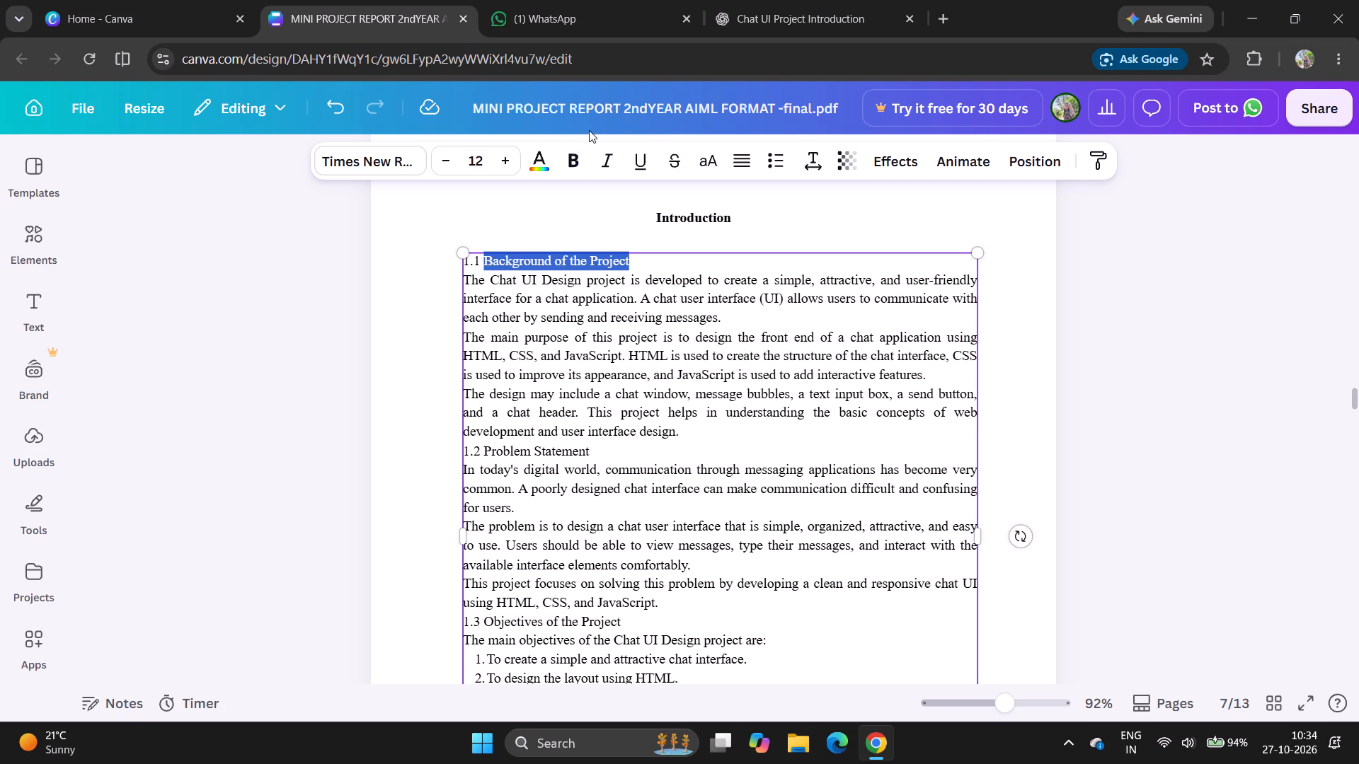
pyautogui.click(575, 161)
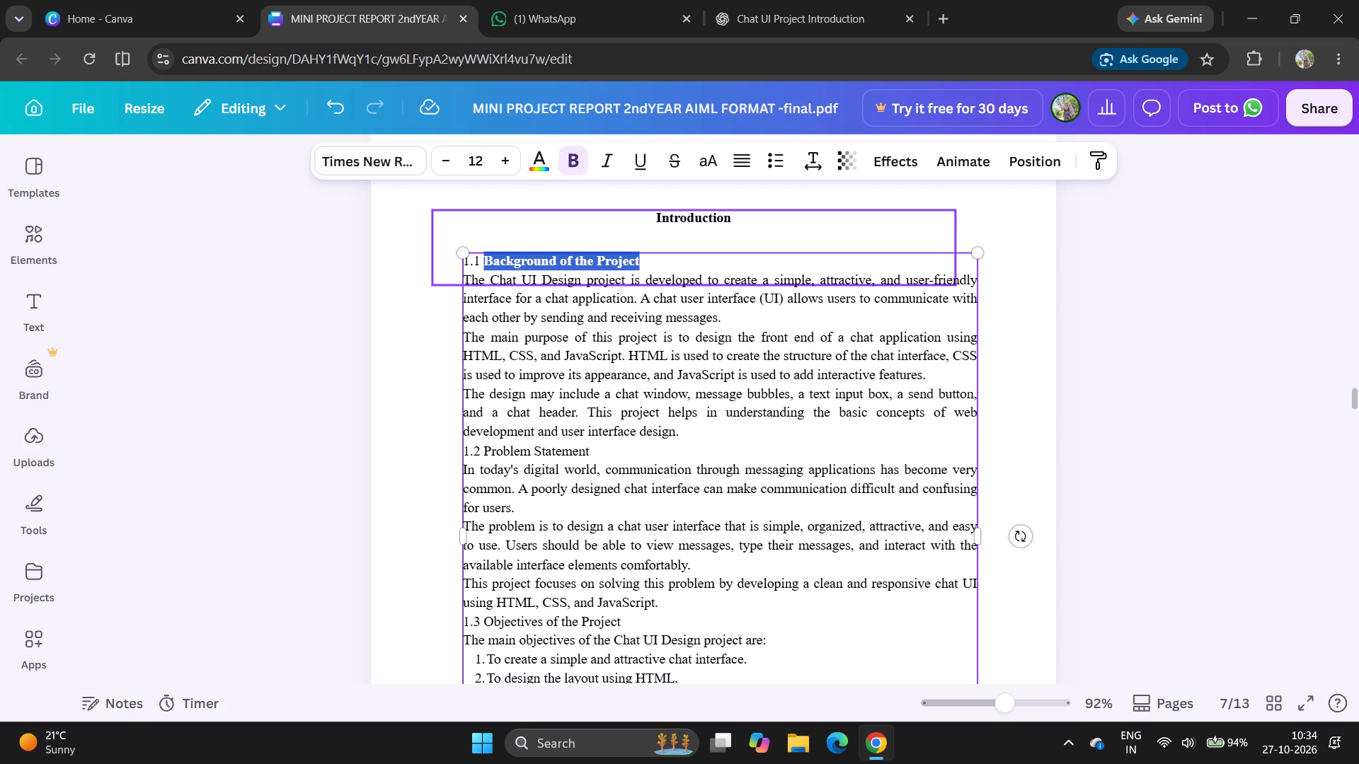
# Undo the partial bold and make the whole heading "1.1 Background of the Project" bold and underlined.
pyautogui.click(662, 258)
pyautogui.hotkey('ctrl', 'z')
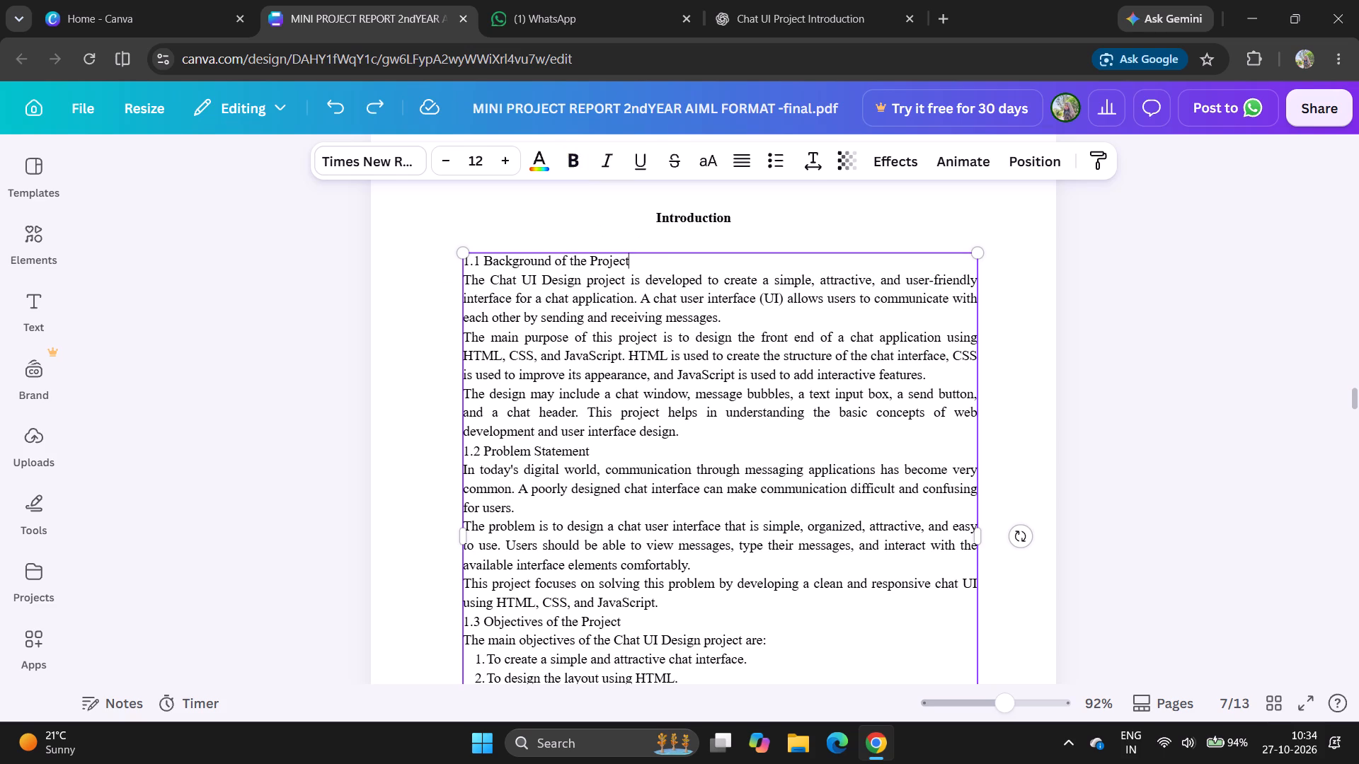
pyautogui.moveTo(634, 258); pyautogui.dragTo(487, 260)
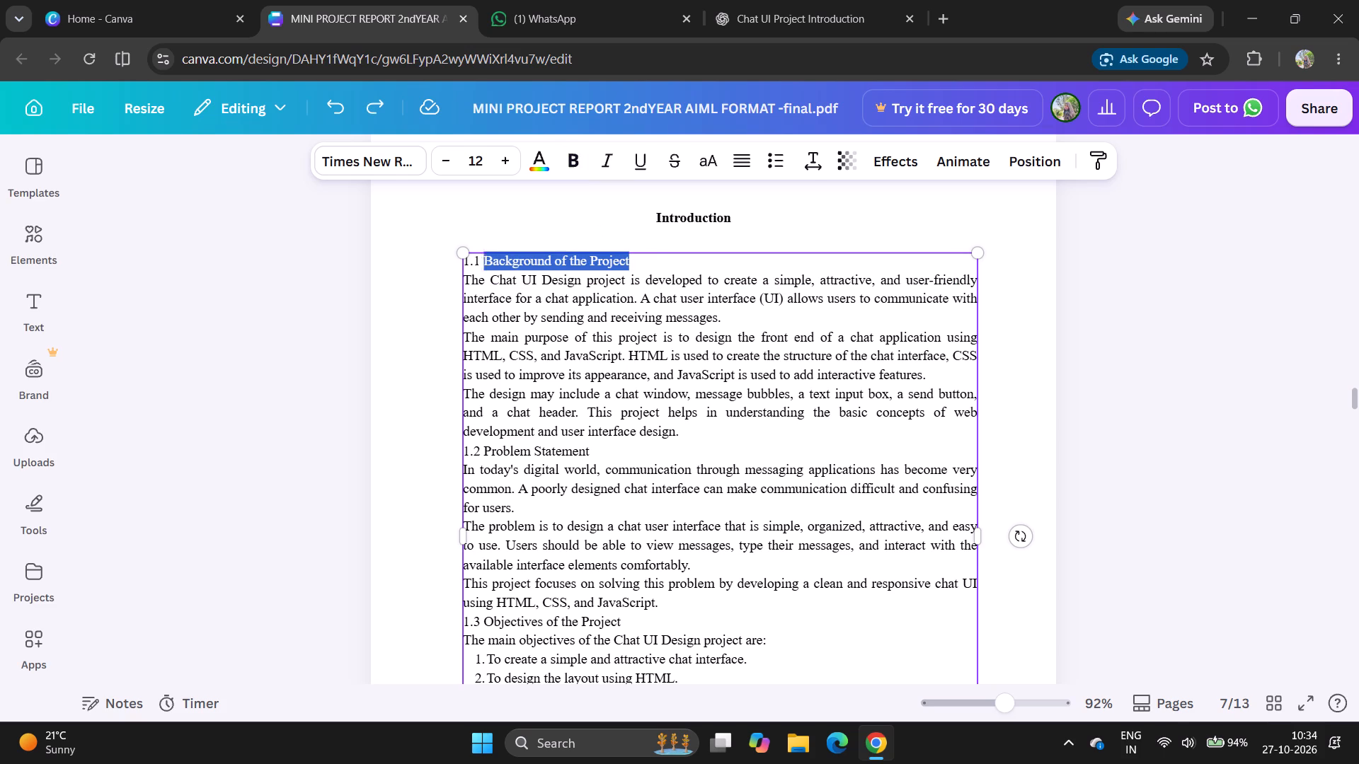
pyautogui.moveTo(487, 260); pyautogui.dragTo(456, 260)
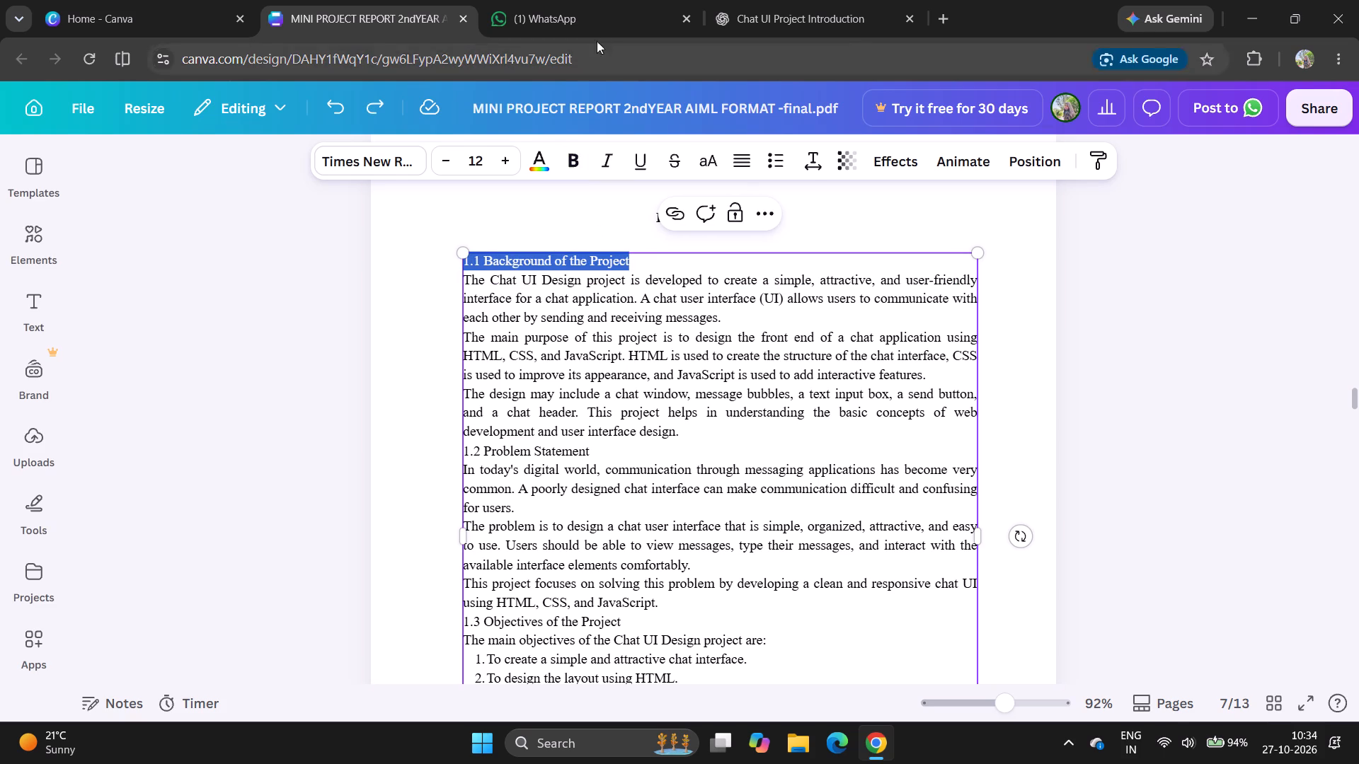
pyautogui.click(573, 149)
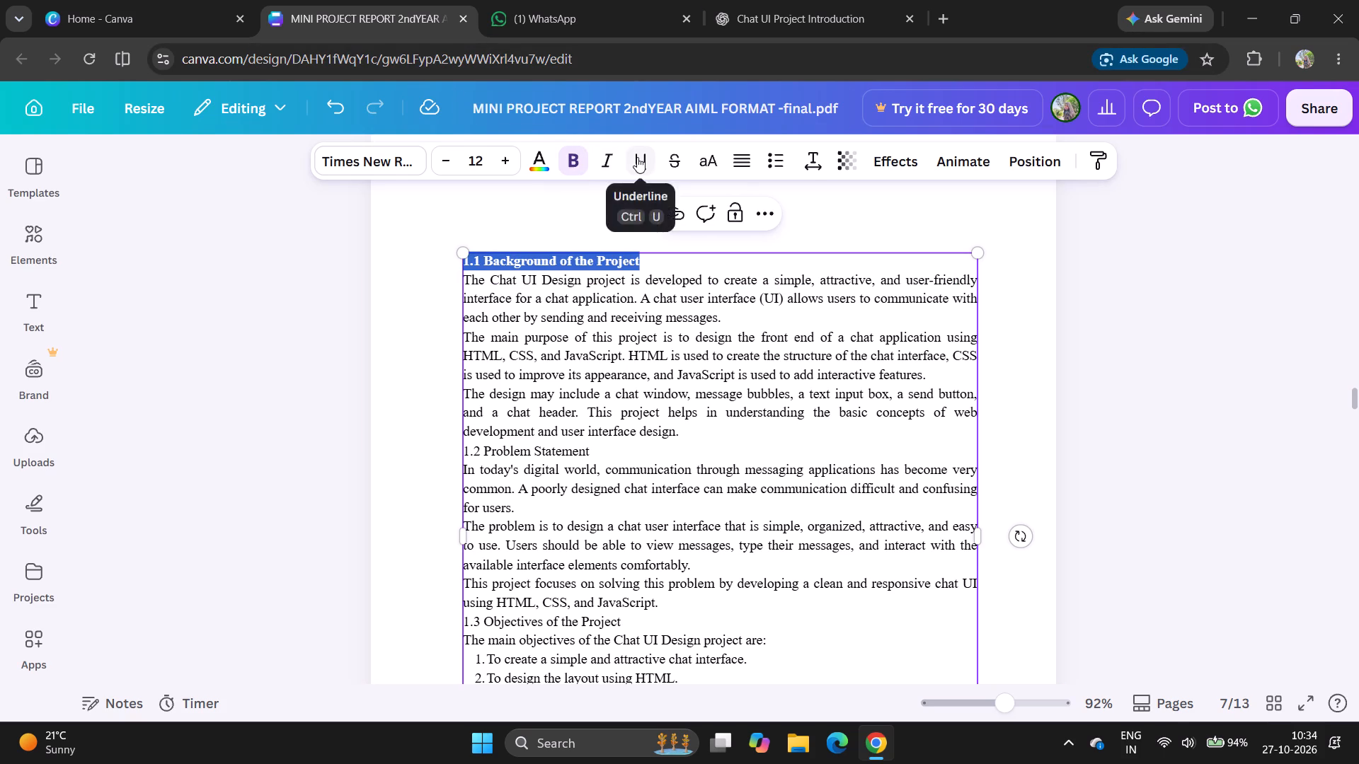
pyautogui.click(637, 157)
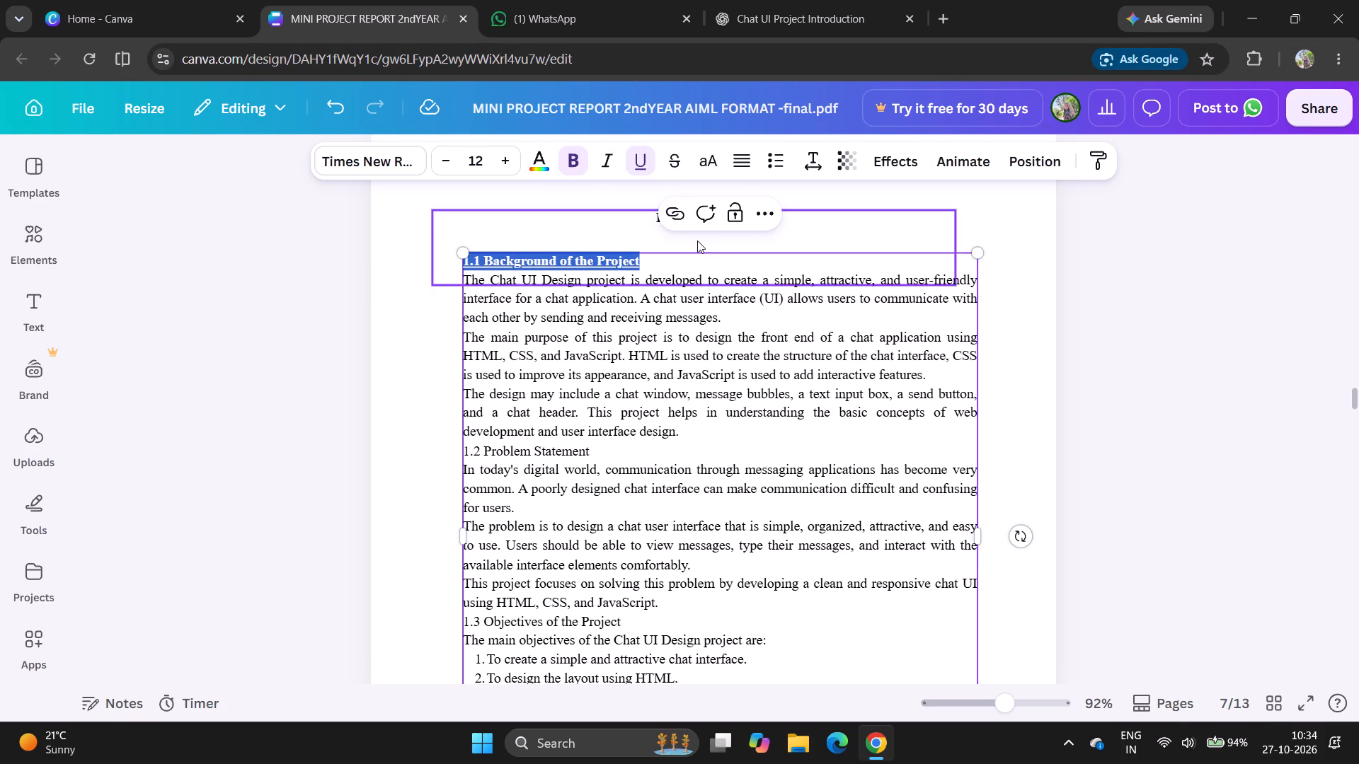
# Insert a blank line between the 1.1 Background of the Project heading and its first paragraph.
pyautogui.click(663, 260)
pyautogui.press('Return')
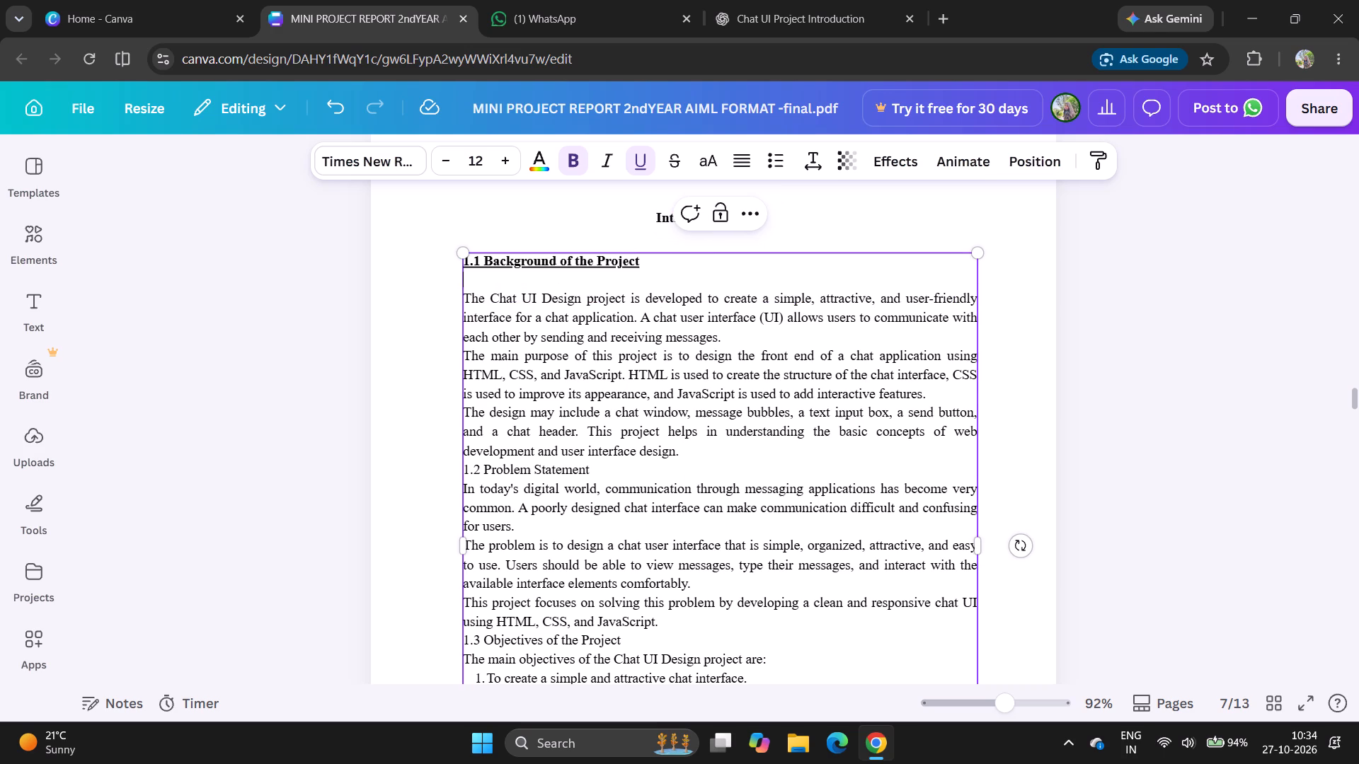
# Add a blank line above the heading "1.2 Problem Statement" and make the heading bold and underlined.
pyautogui.scroll(-1, 634, 419)
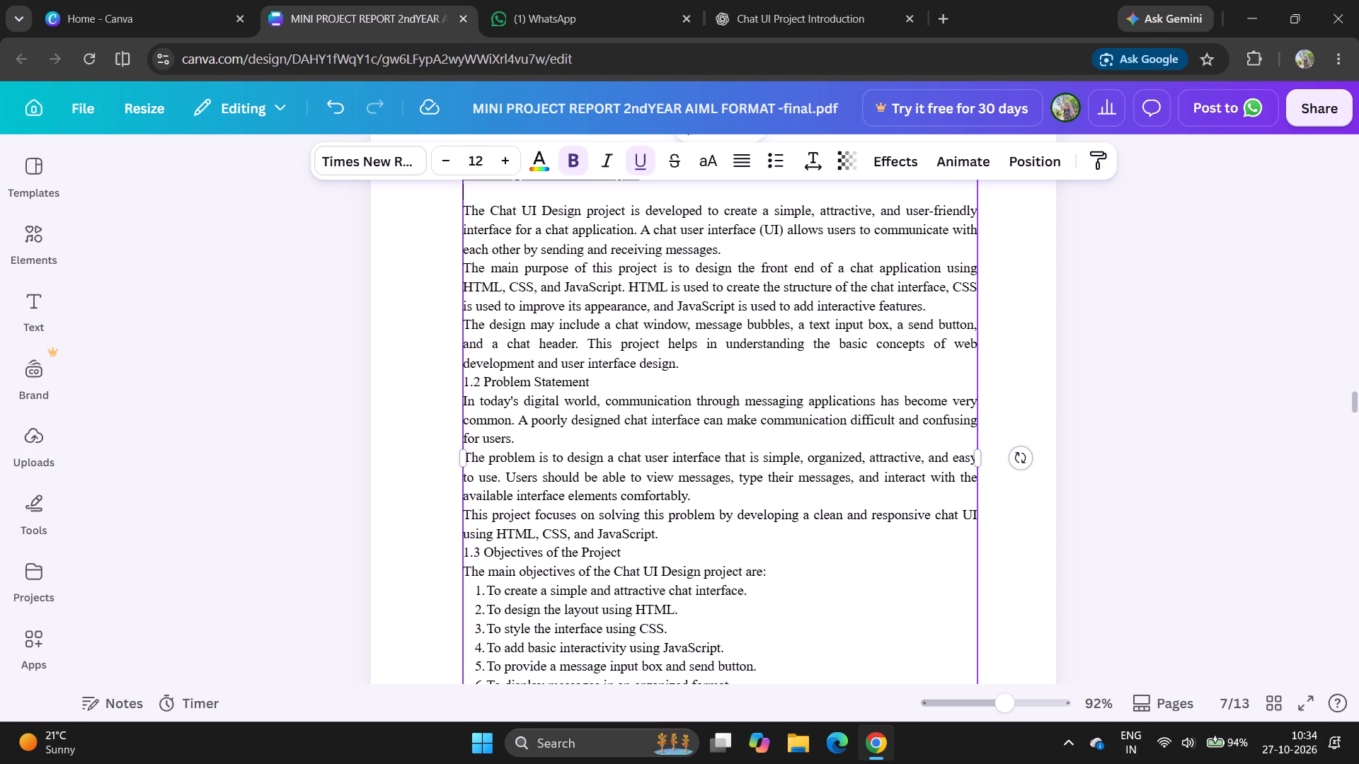
pyautogui.click(606, 314)
pyautogui.click(687, 365)
pyautogui.press('Return')
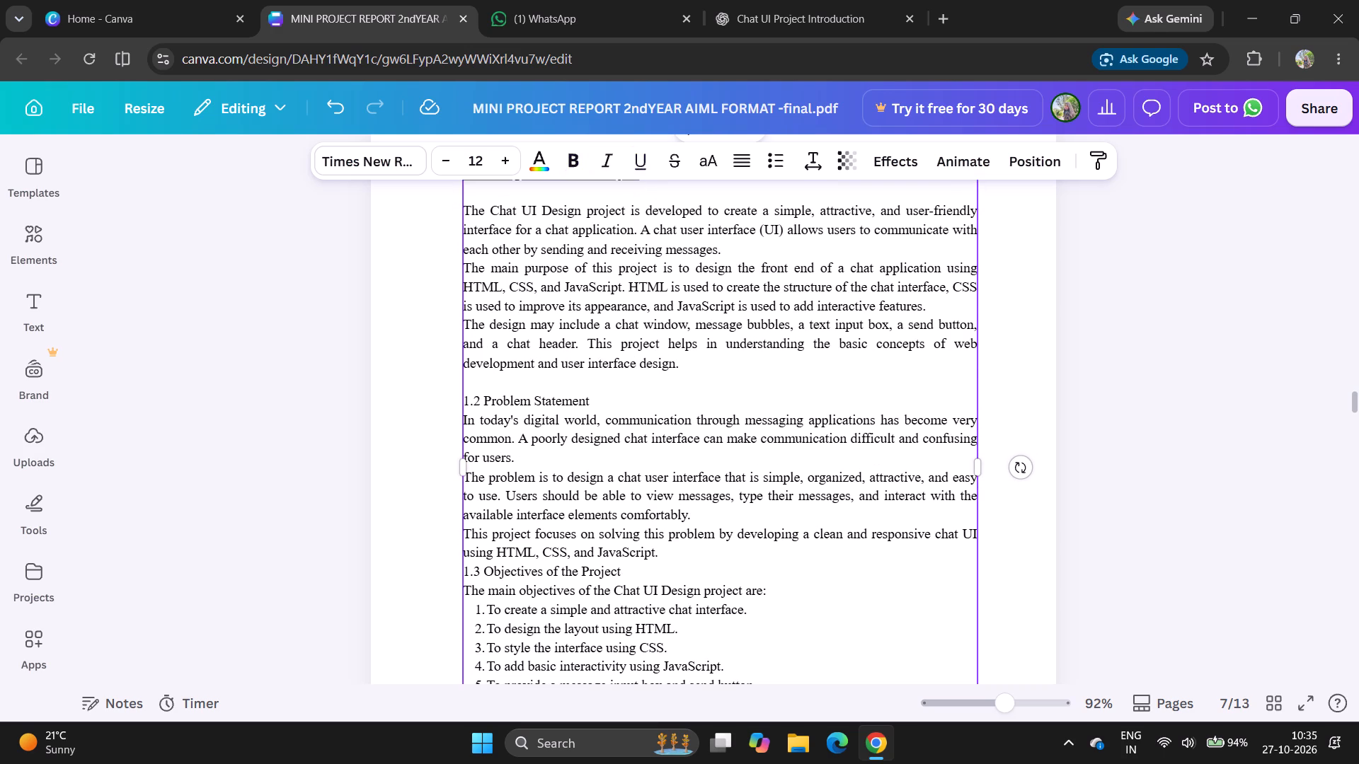
pyautogui.moveTo(597, 398); pyautogui.dragTo(458, 404)
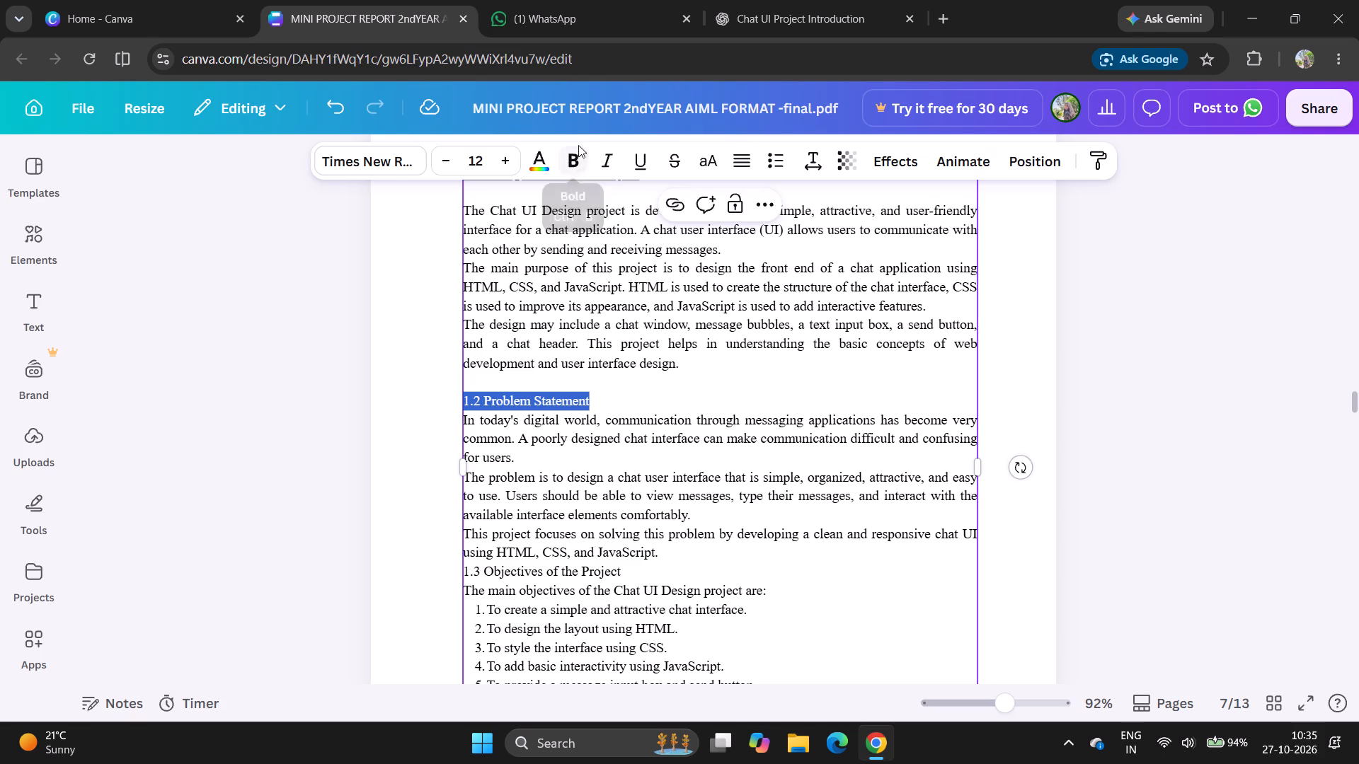
pyautogui.click(571, 151)
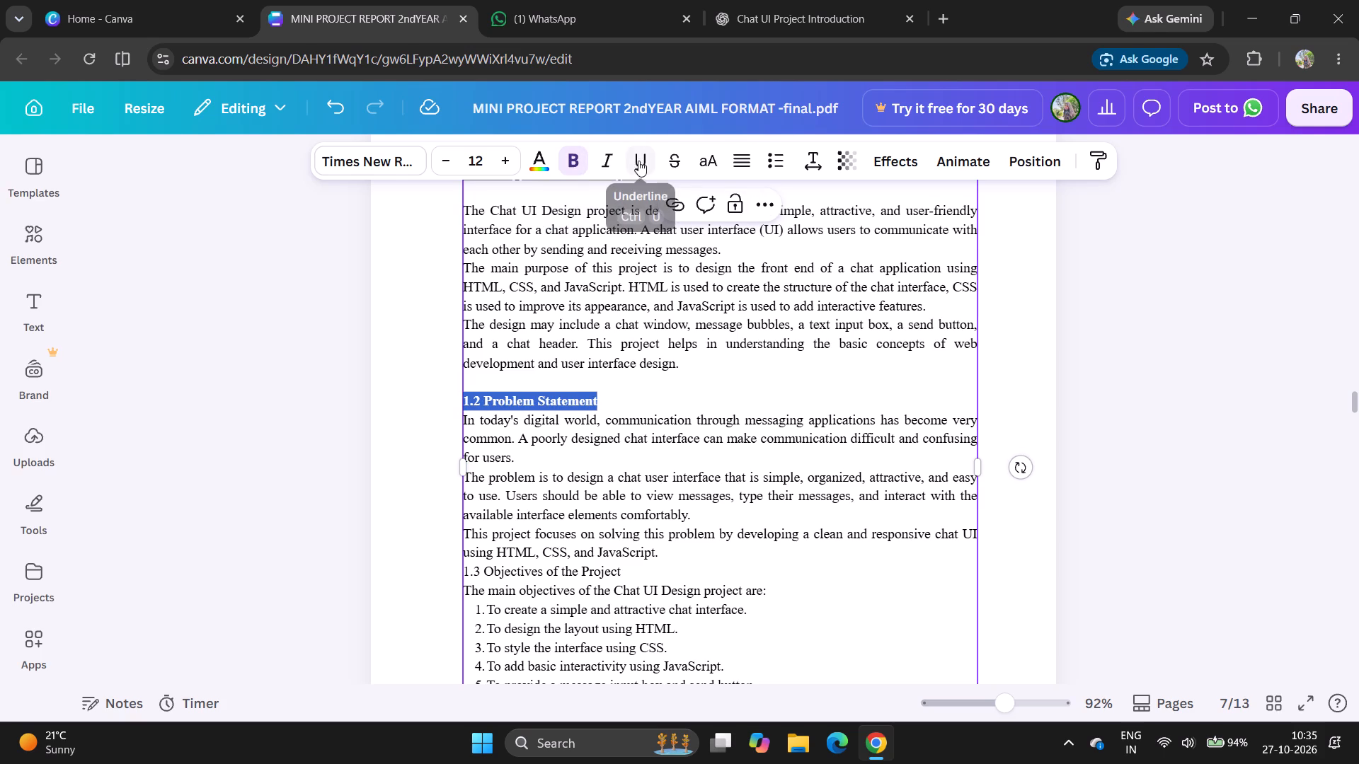
pyautogui.click(638, 160)
# Insert a blank line between the last Problem Statement paragraph and the heading "1.3 Objectives of the Project".
pyautogui.scroll(-2, 673, 348)
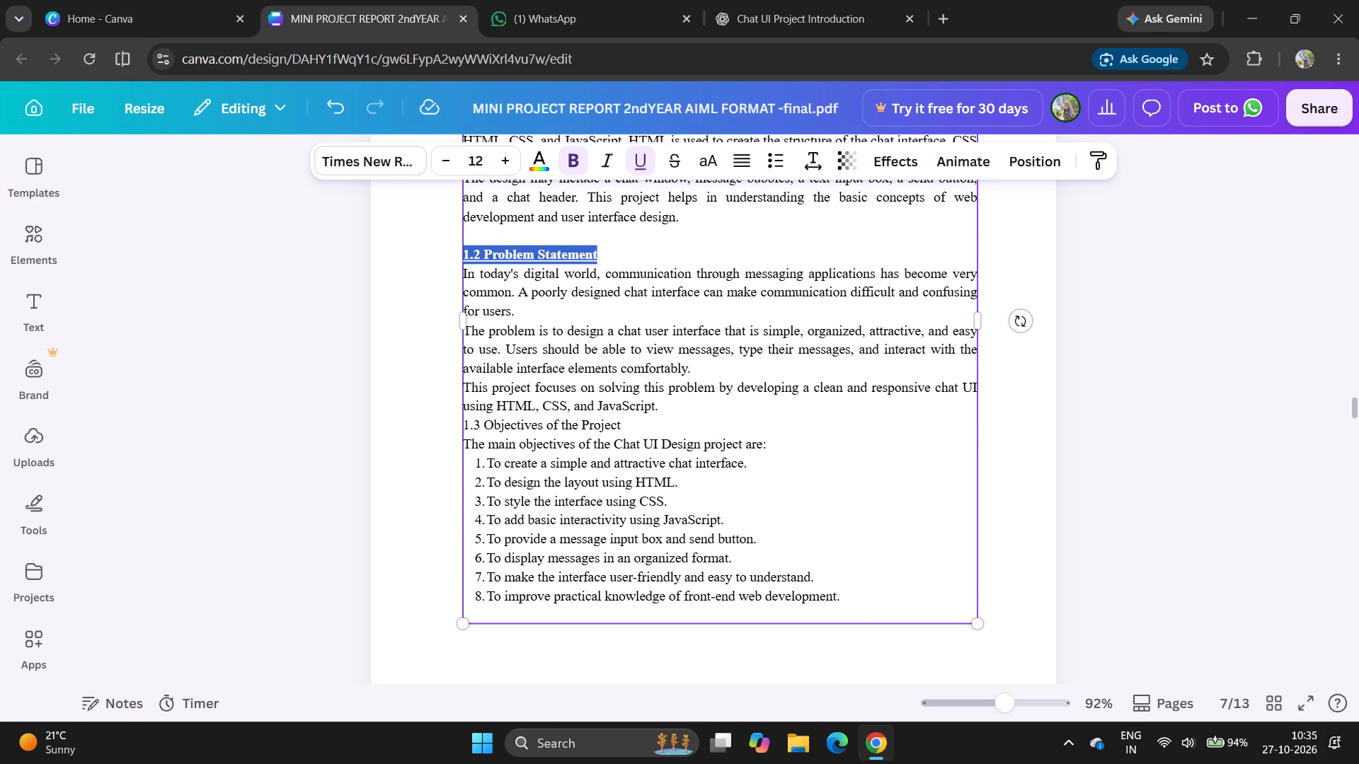
pyautogui.click(694, 337)
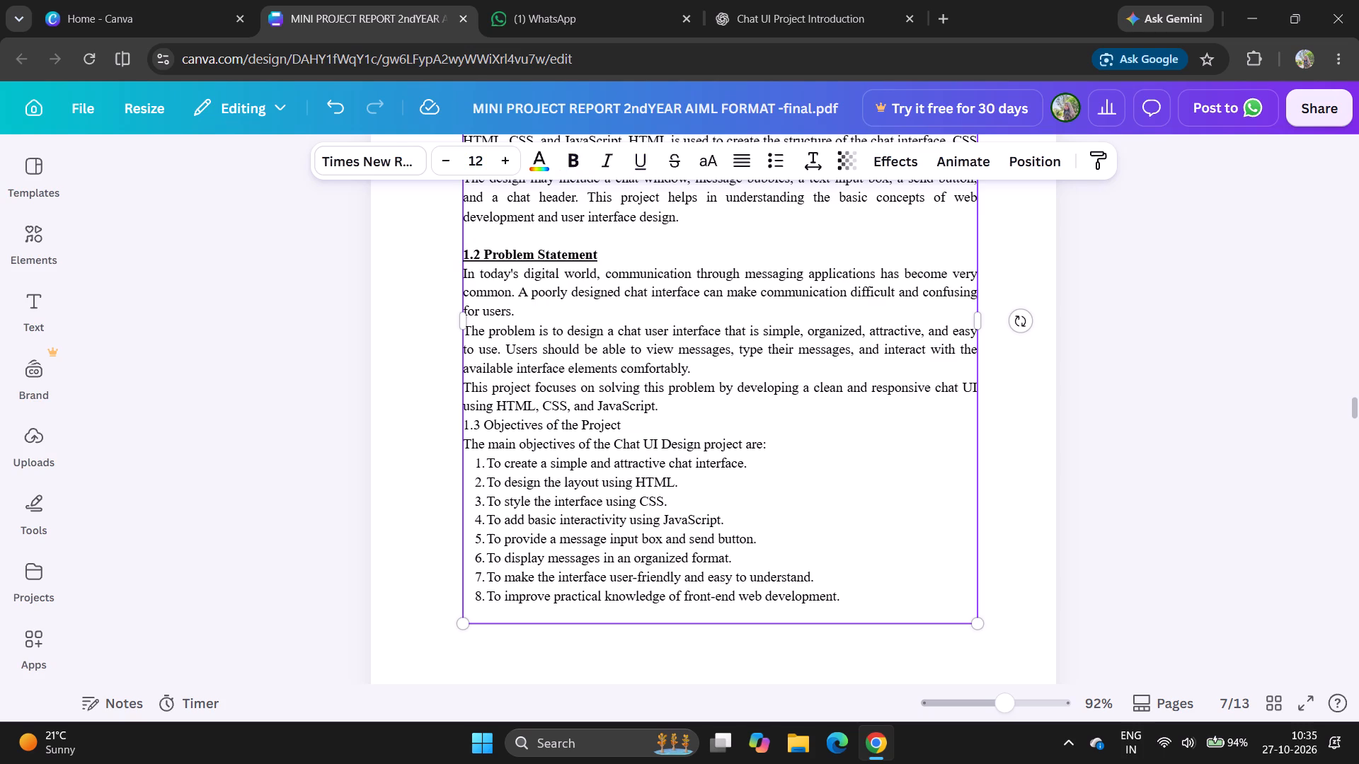
pyautogui.click(680, 421)
pyautogui.press('Up')
pyautogui.press('Right')
pyautogui.press('Right')
pyautogui.press('Right')
pyautogui.press('Right')
pyautogui.press('Right')
pyautogui.press('Right')
pyautogui.press('Right')
pyautogui.press('Return')
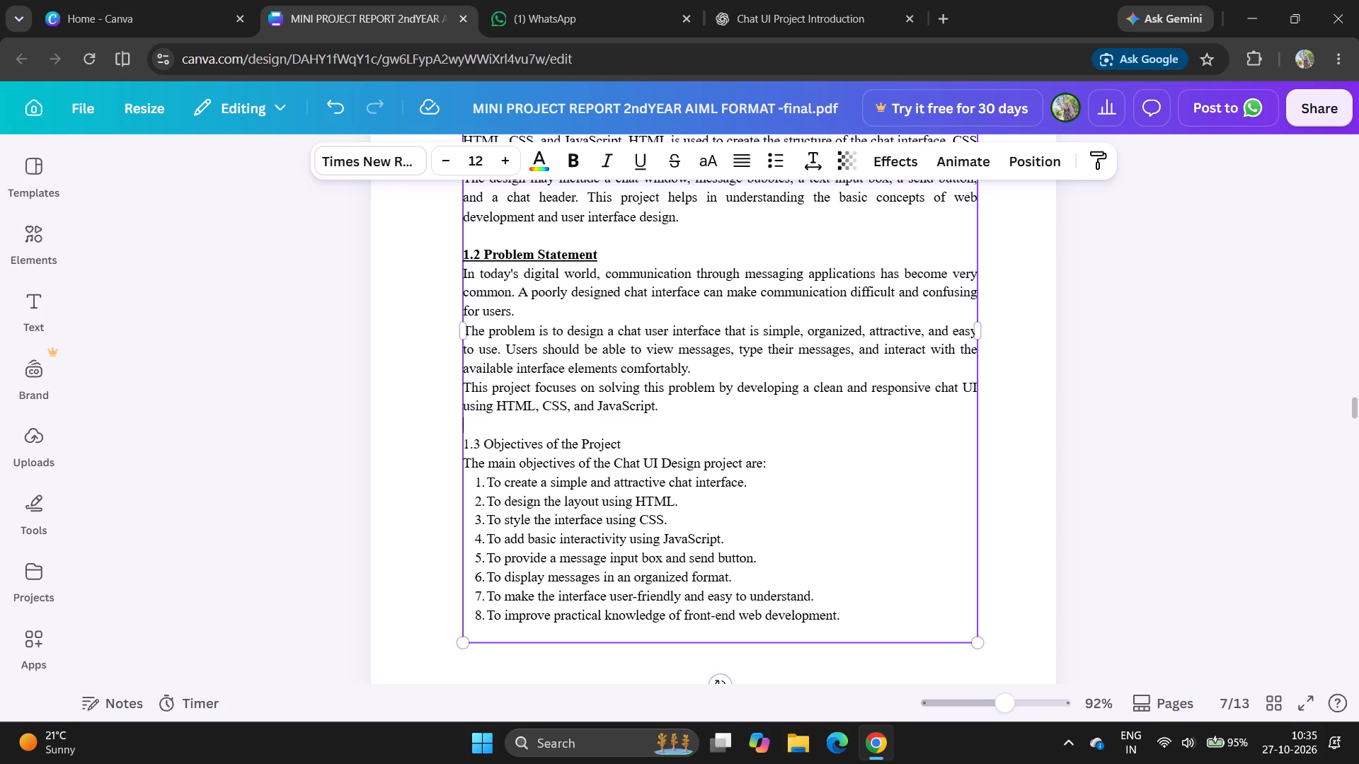
# Make the whole heading "1.3 Objectives of the Project" bold and underlined.
pyautogui.moveTo(630, 444); pyautogui.dragTo(454, 436)
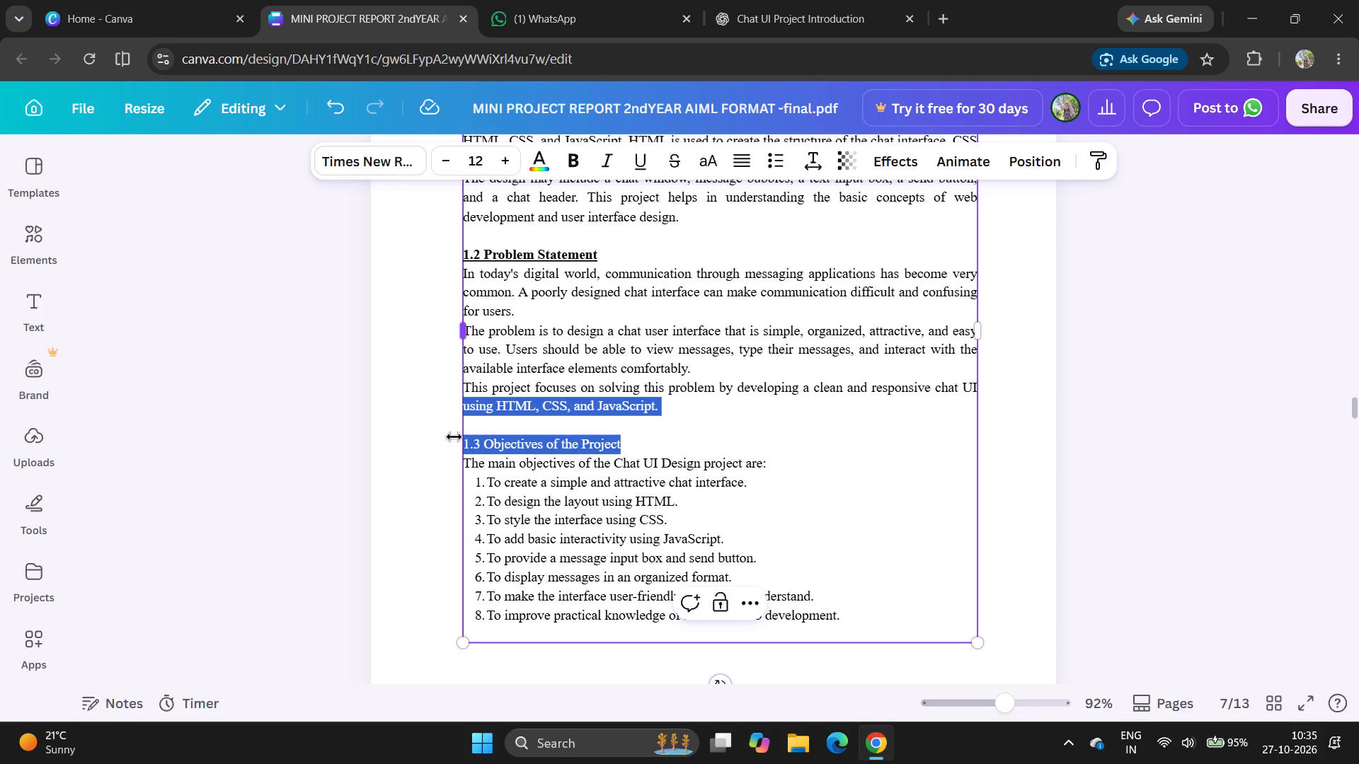
pyautogui.moveTo(454, 436); pyautogui.dragTo(454, 439)
pyautogui.click(687, 426)
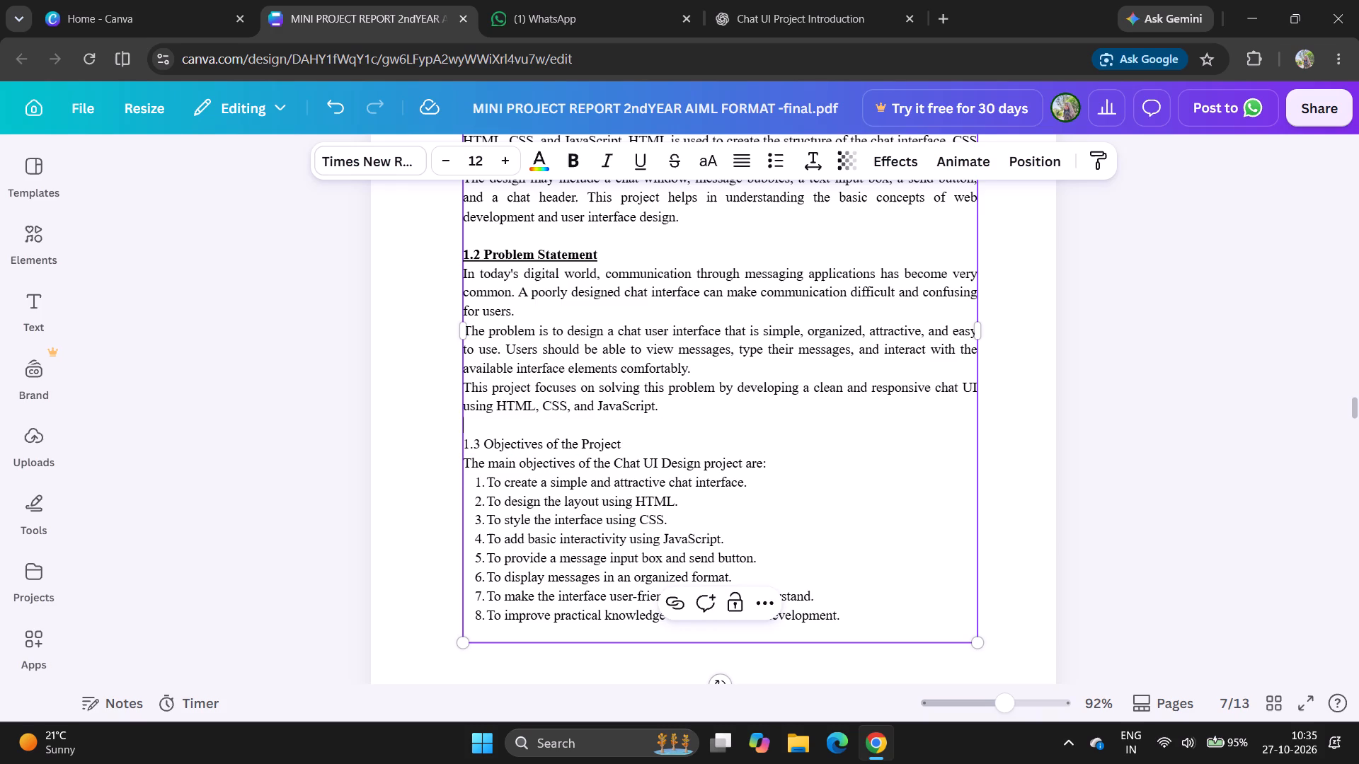
pyautogui.moveTo(626, 441); pyautogui.dragTo(452, 462)
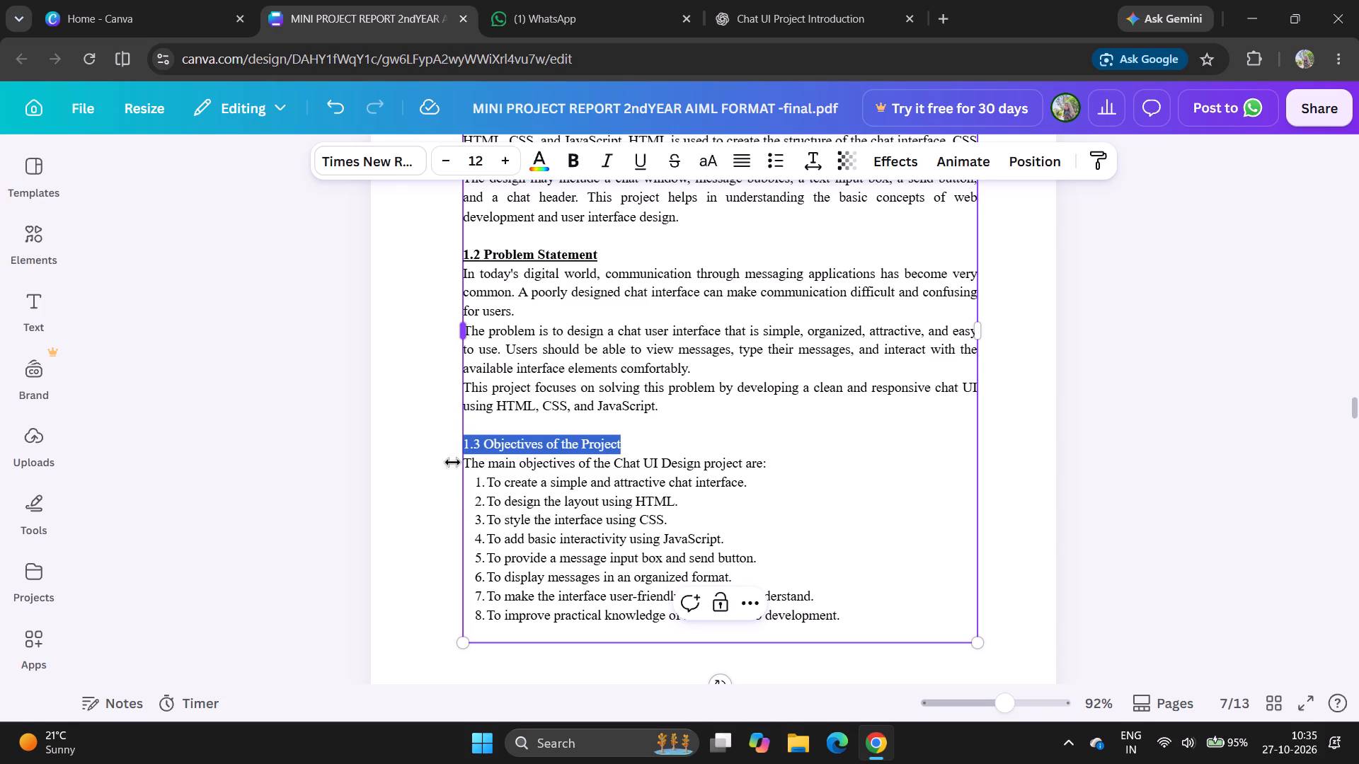
pyautogui.moveTo(452, 462); pyautogui.dragTo(449, 454)
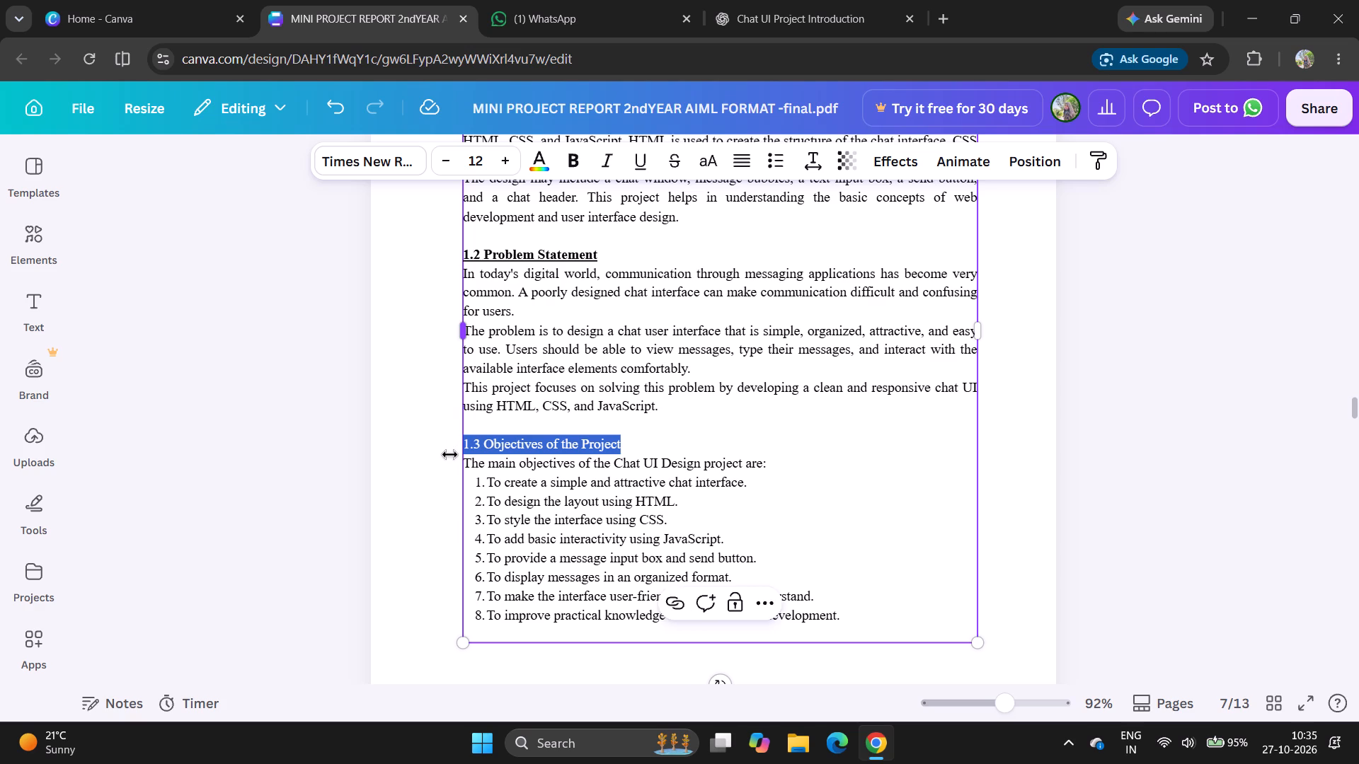
pyautogui.click(566, 163)
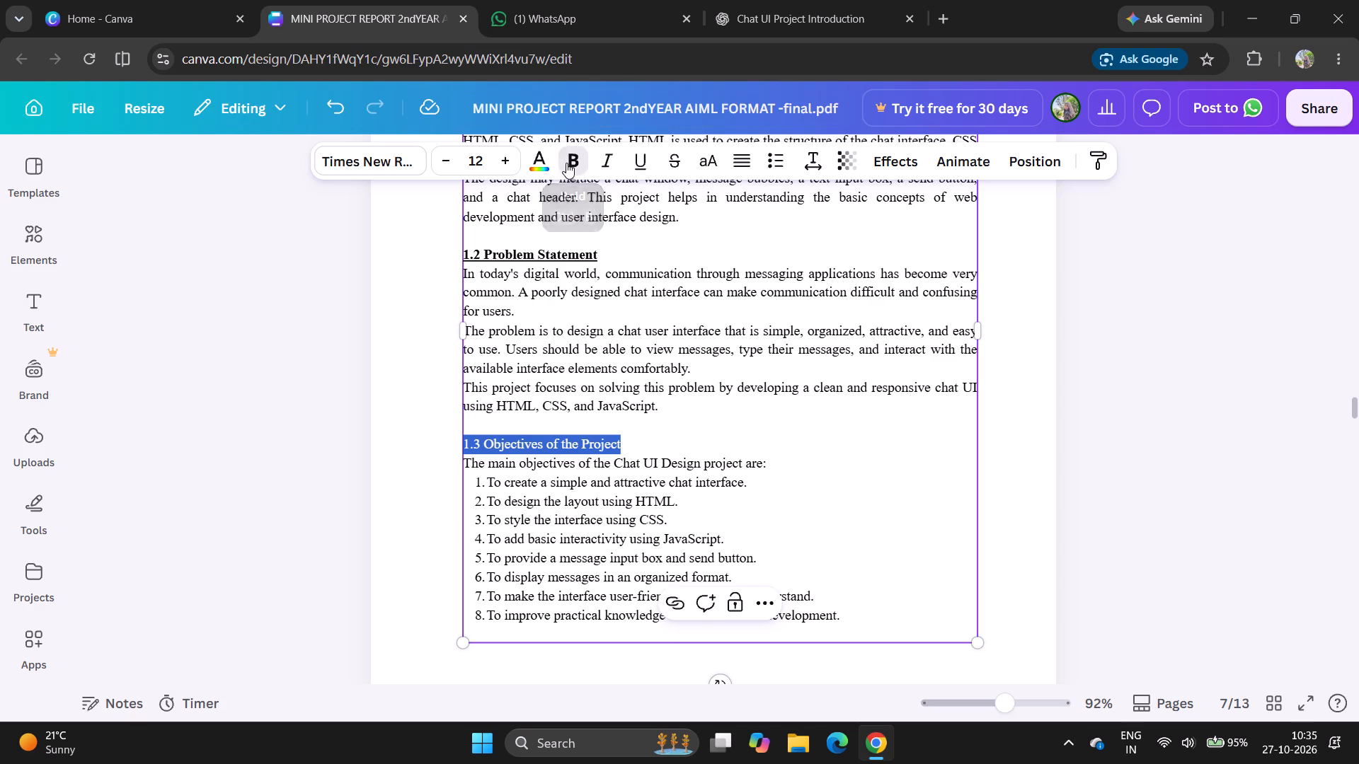
pyautogui.click(639, 161)
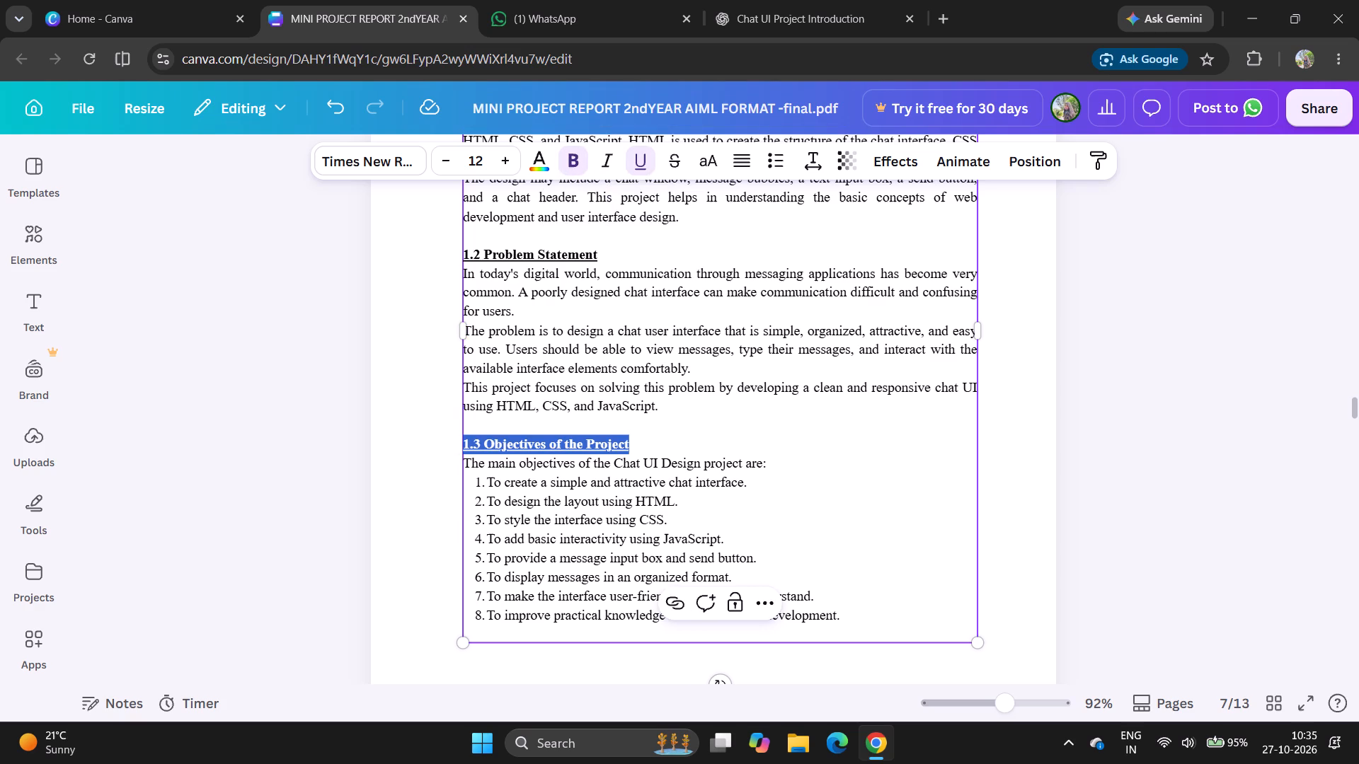
pyautogui.click(748, 401)
# Remove the underline from the entire heading "1.1 Background of the Project", including its number, keeping it bold.
pyautogui.scroll(4, 748, 401)
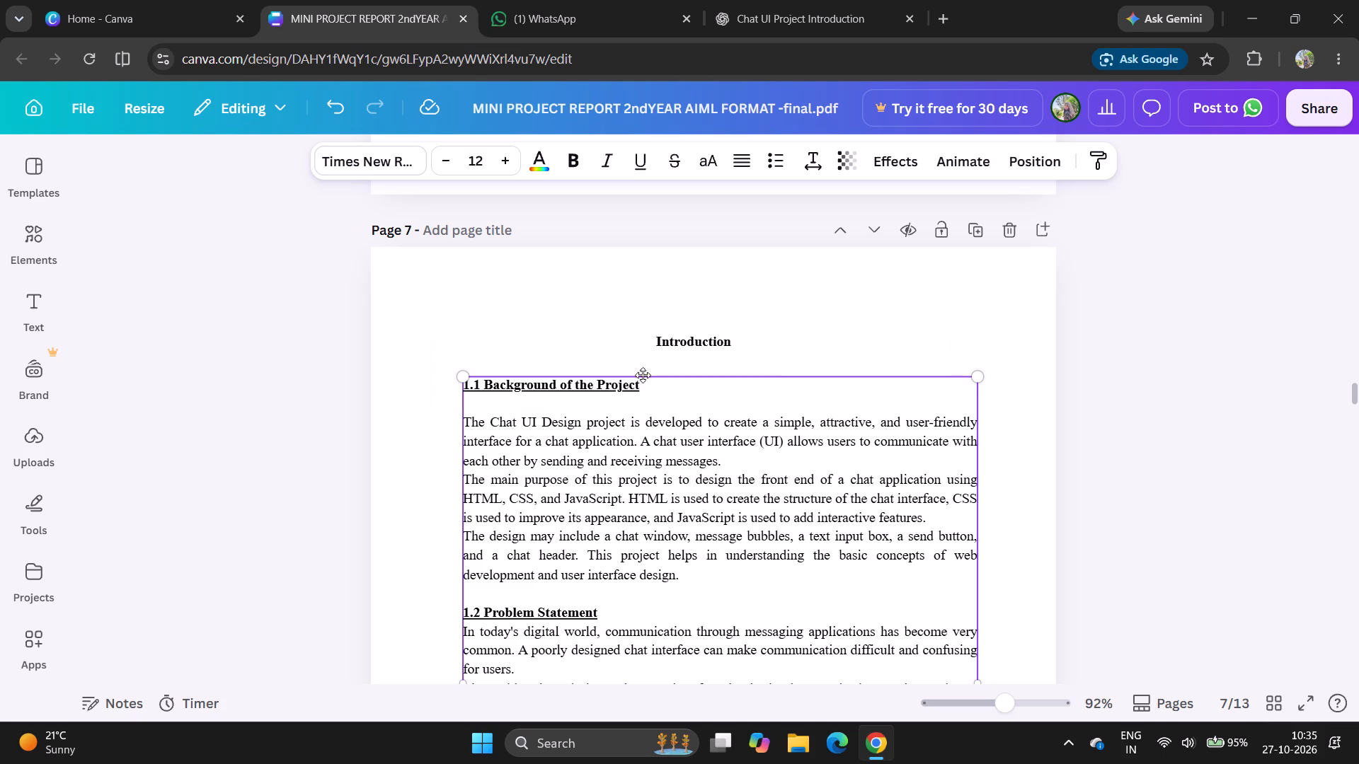
pyautogui.moveTo(644, 390); pyautogui.dragTo(461, 386)
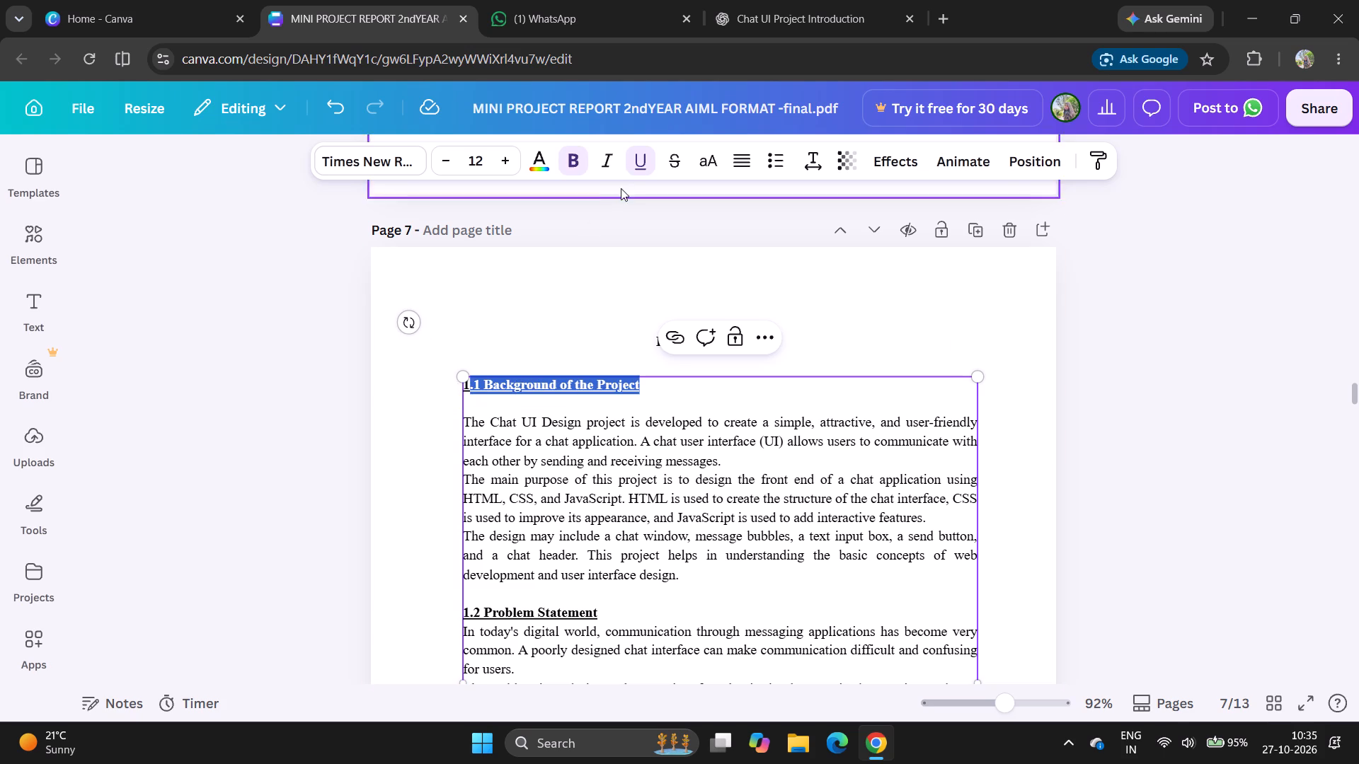
pyautogui.click(633, 156)
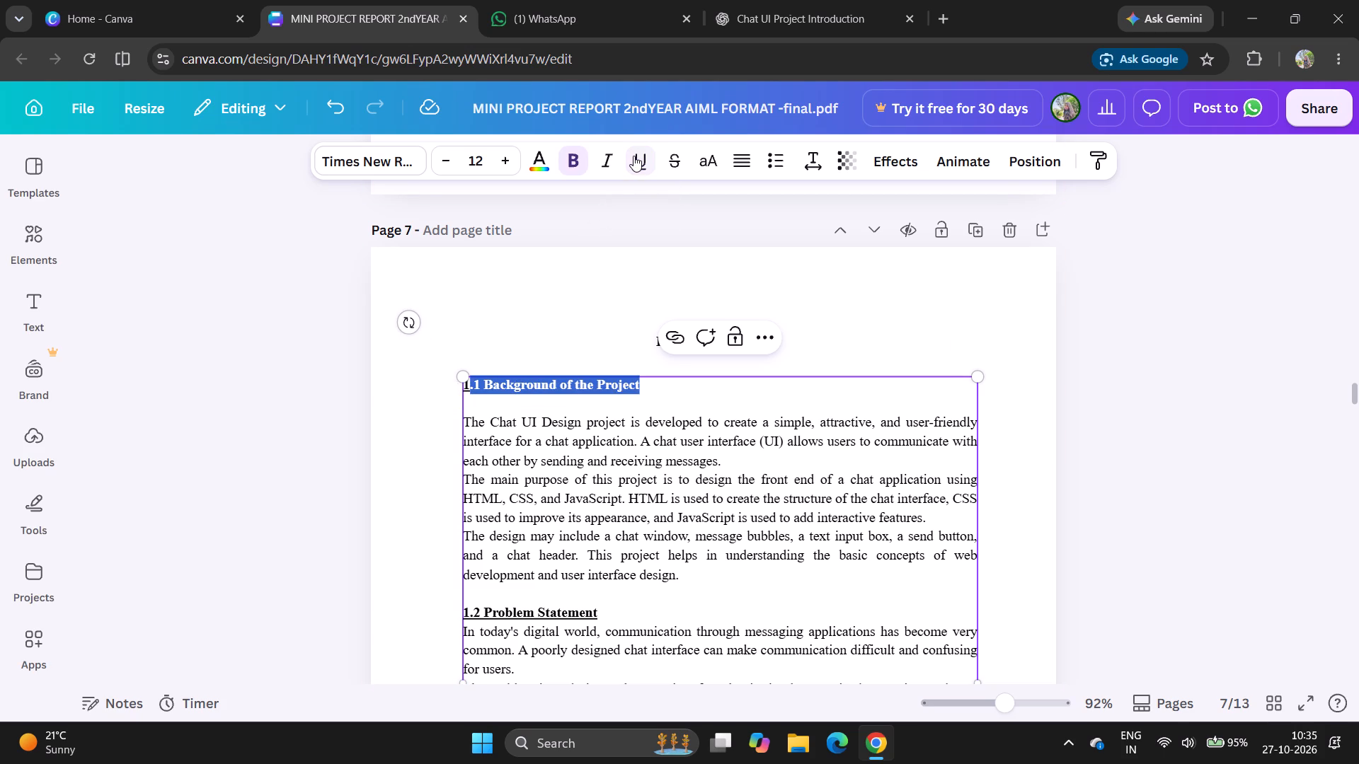
pyautogui.moveTo(476, 381); pyautogui.dragTo(451, 381)
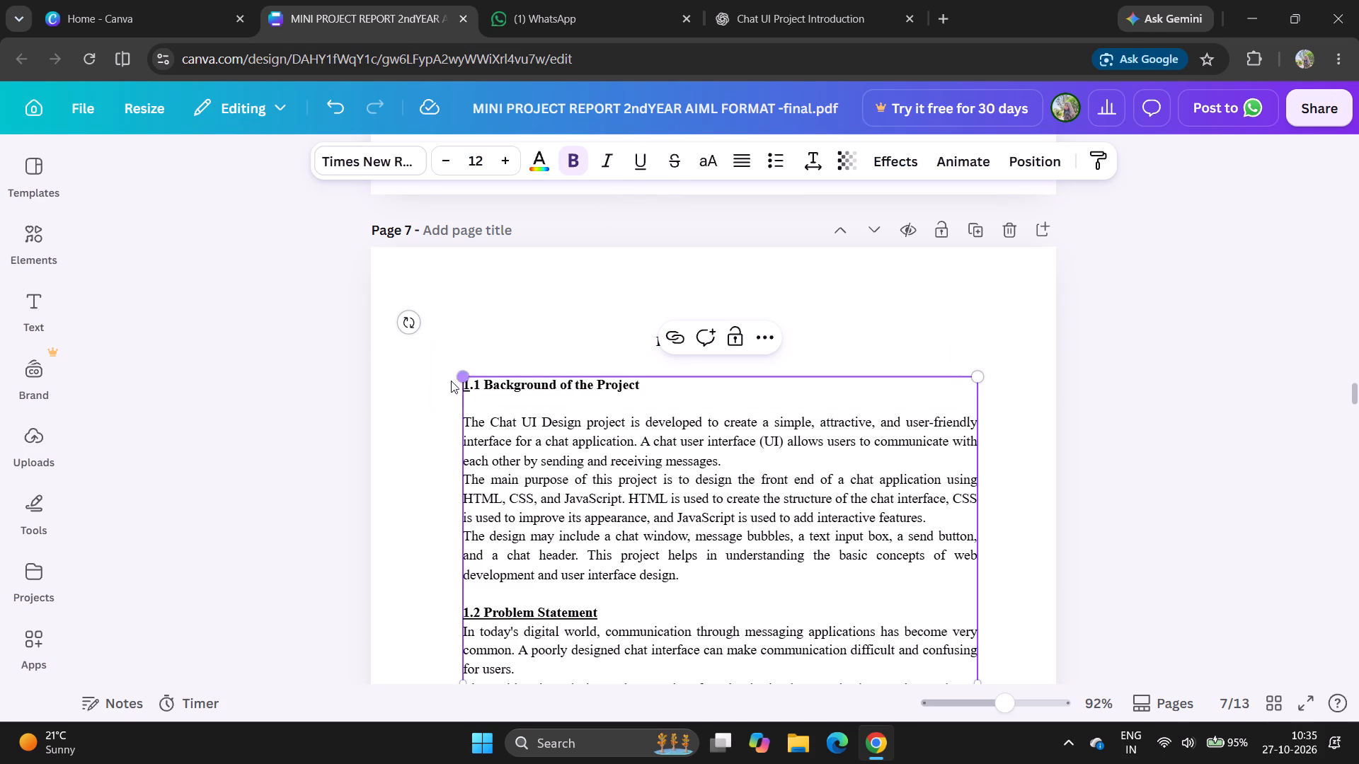
pyautogui.moveTo(451, 381); pyautogui.dragTo(447, 381)
pyautogui.moveTo(474, 385); pyautogui.dragTo(452, 386)
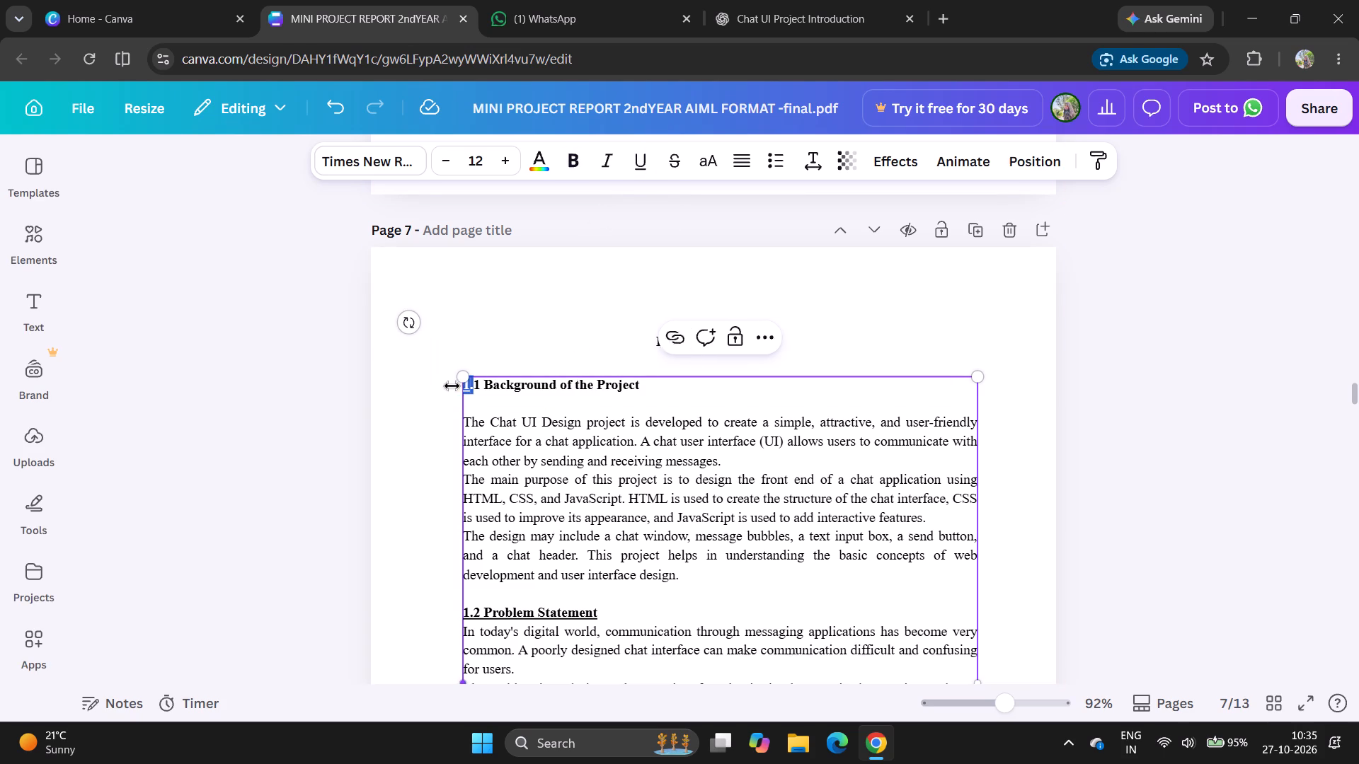
pyautogui.click(633, 162)
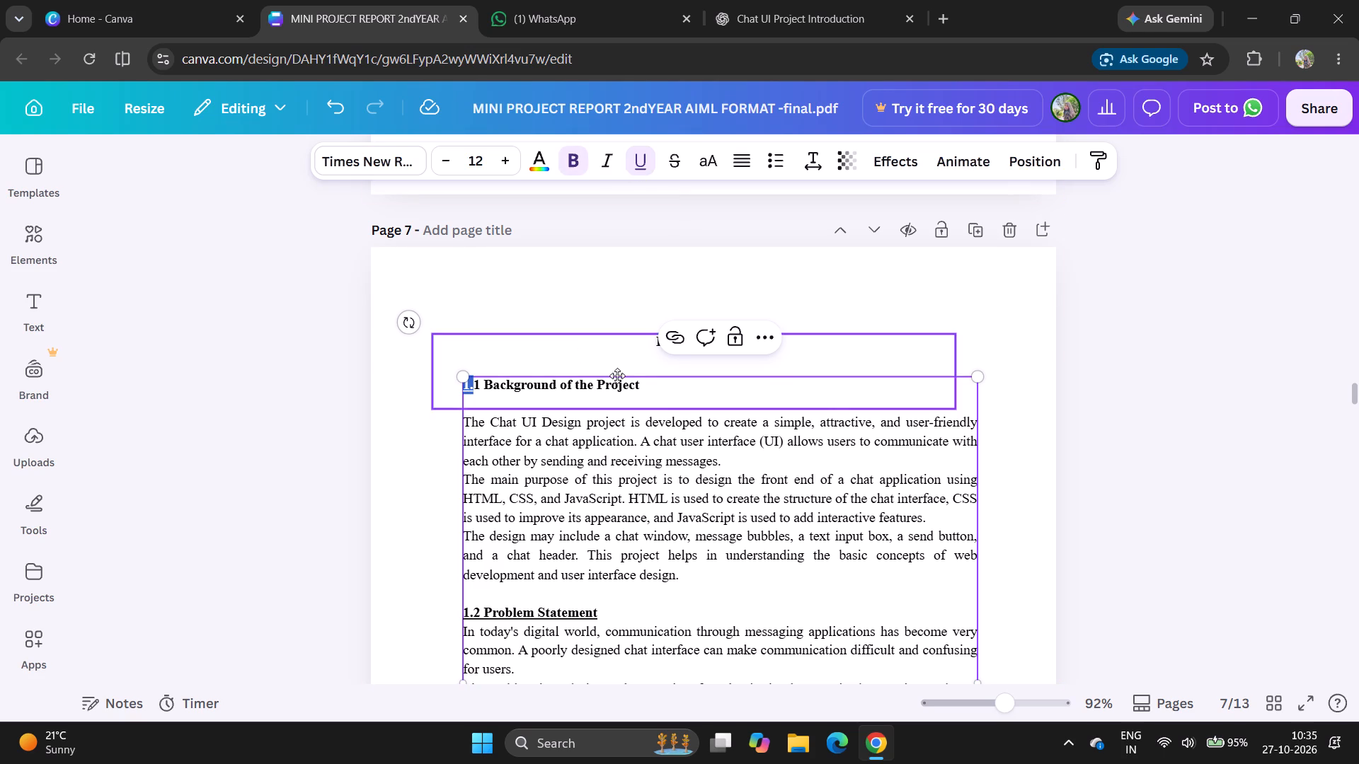
pyautogui.click(638, 155)
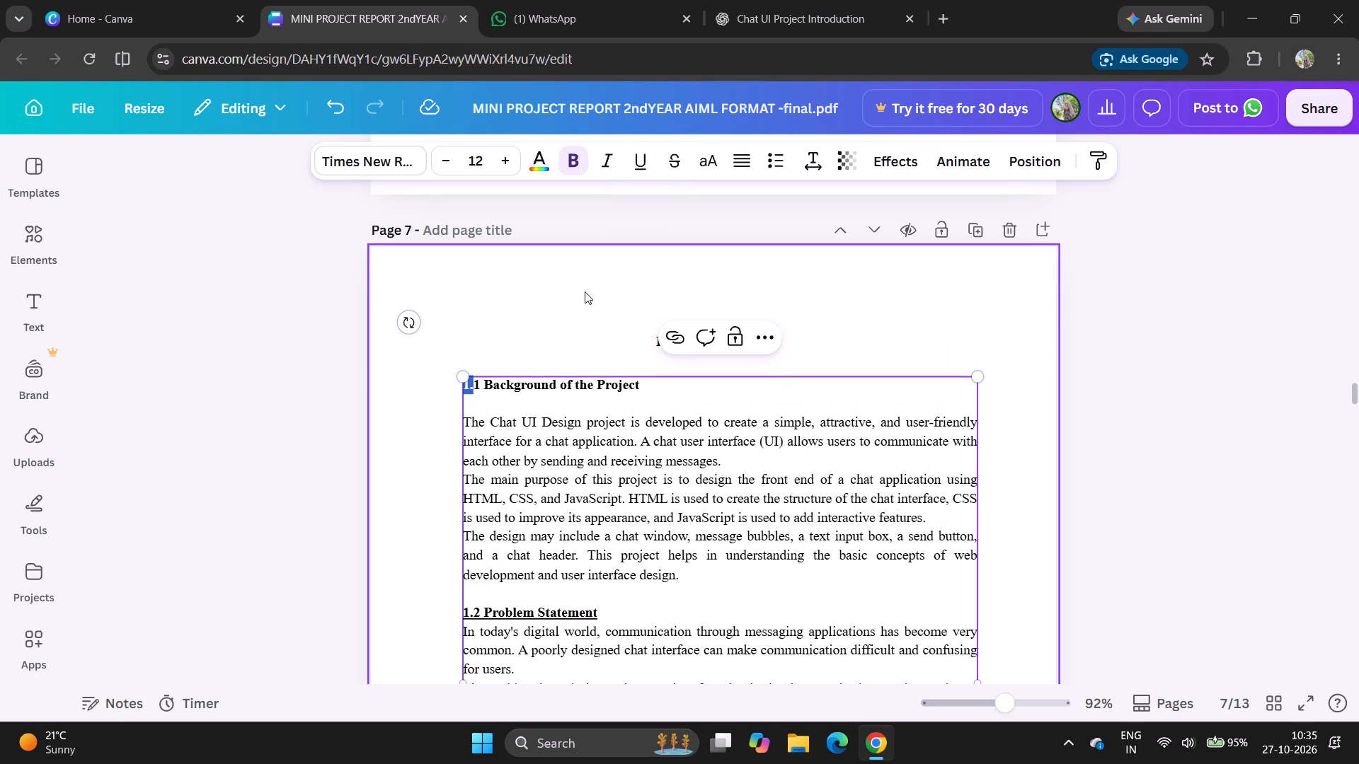
pyautogui.click(585, 291)
# Remove the underline from the heading "1.2 Problem Statement", keeping it bold.
pyautogui.scroll(-3, 585, 291)
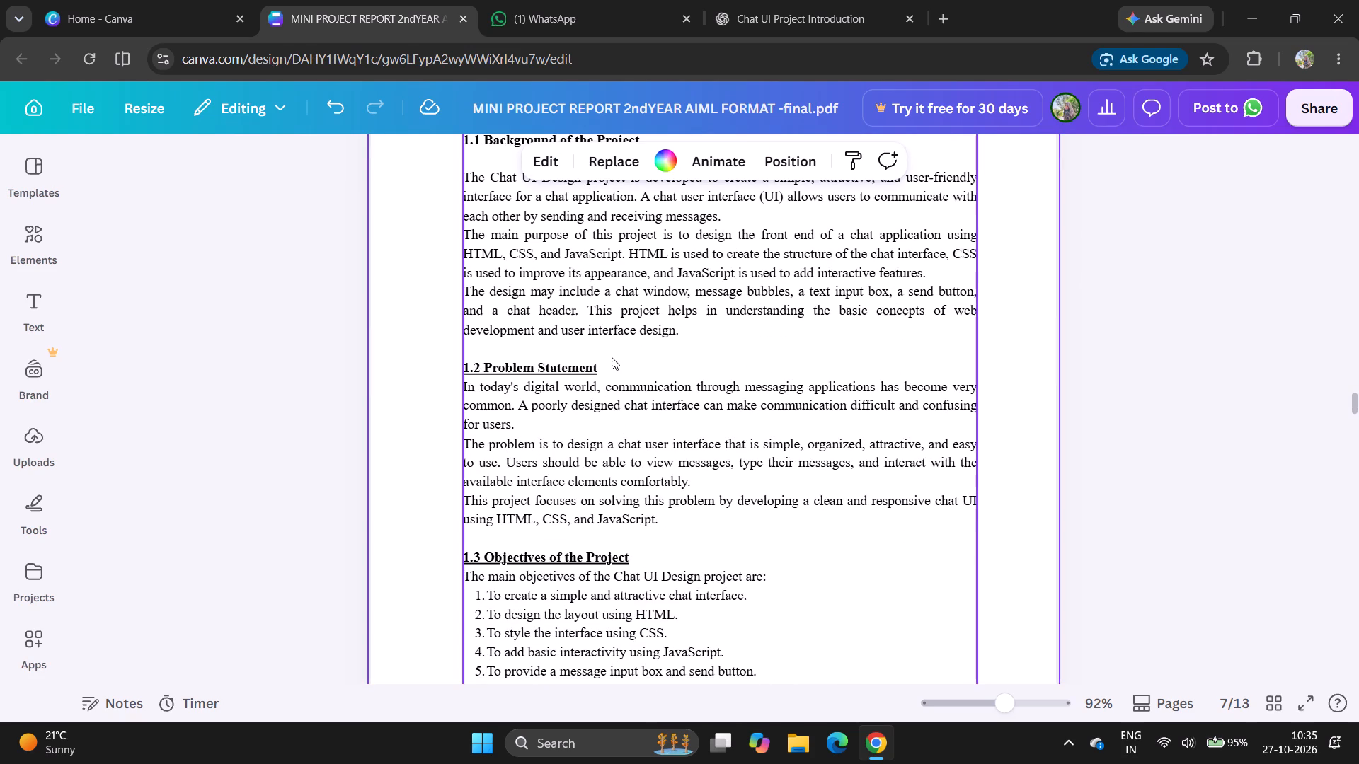
pyautogui.click(607, 366)
pyautogui.click(600, 370)
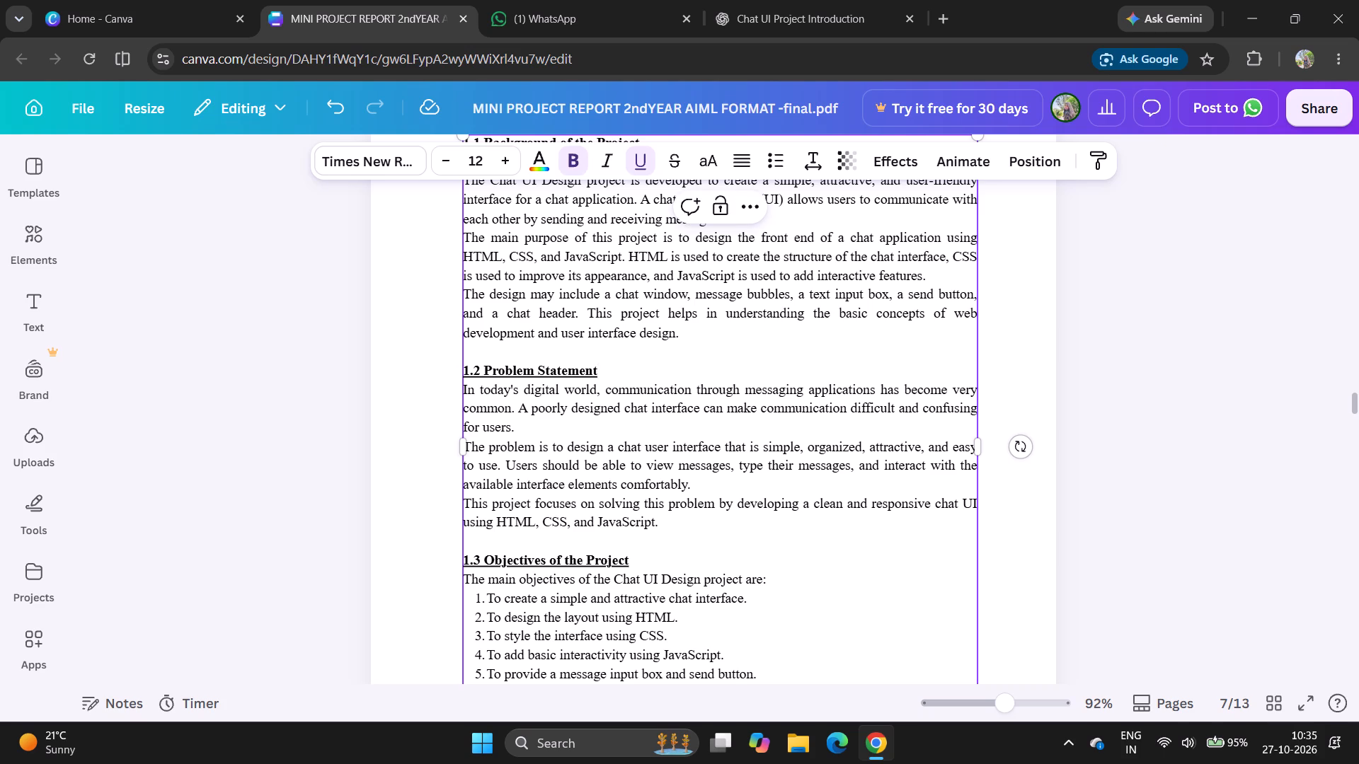
pyautogui.moveTo(597, 374); pyautogui.dragTo(464, 363)
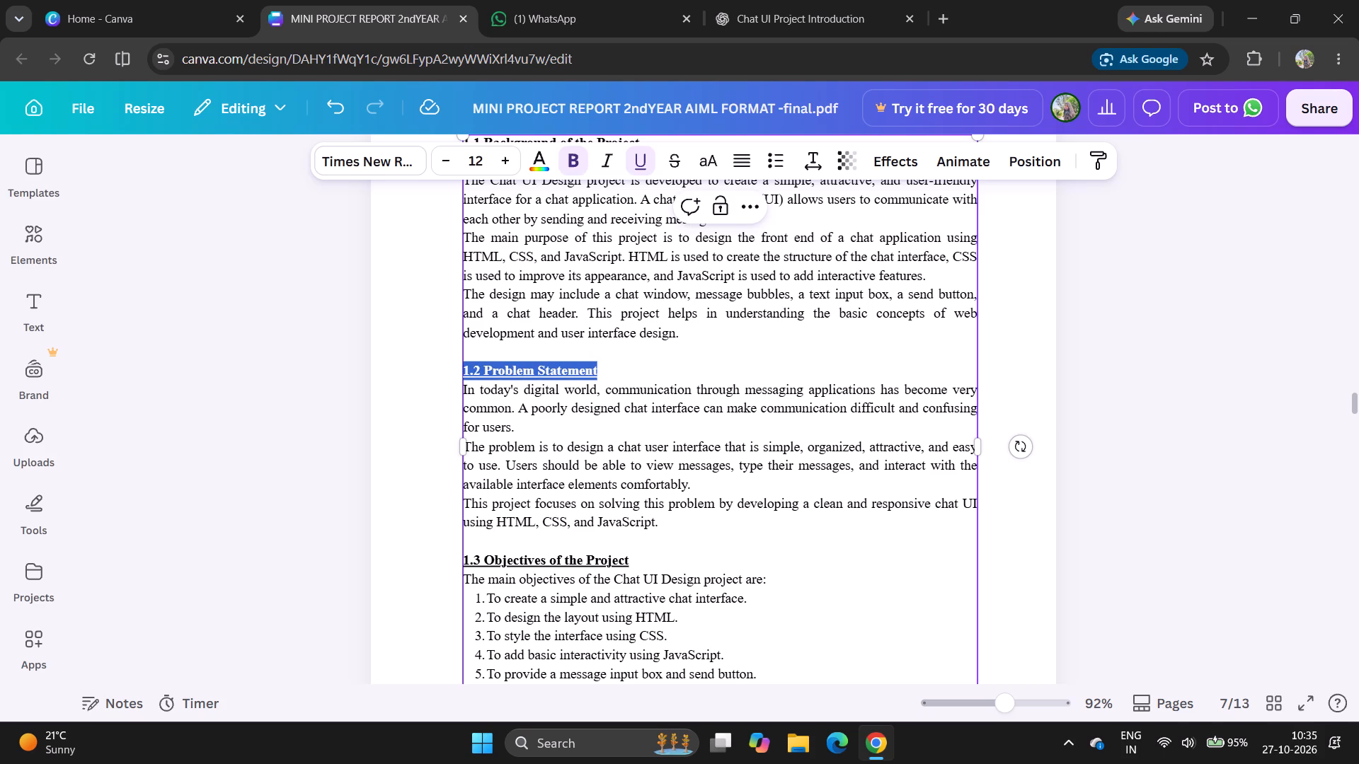
pyautogui.moveTo(464, 363); pyautogui.dragTo(461, 364)
pyautogui.click(639, 164)
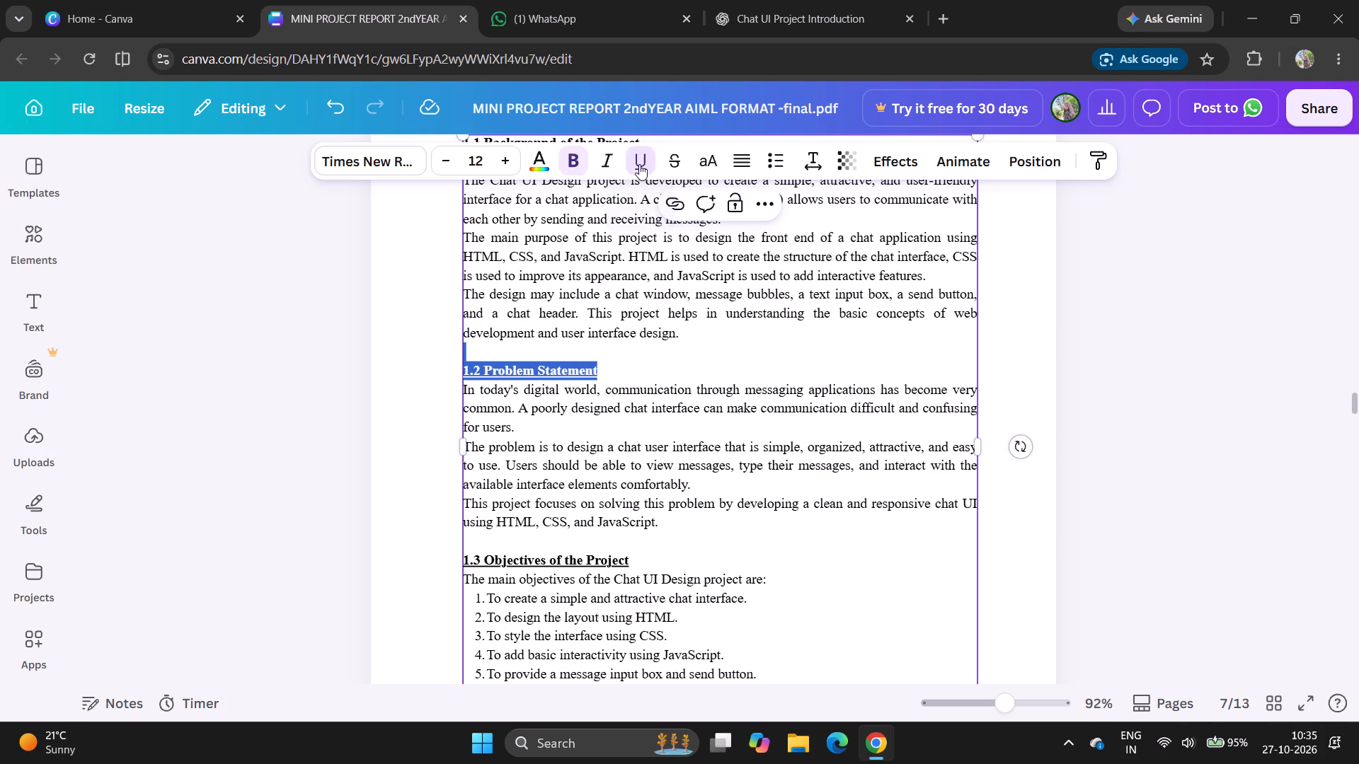
# Remove the underline from the whole heading "1.3 Objectives of the Project", keeping it bold.
pyautogui.scroll(-2, 646, 345)
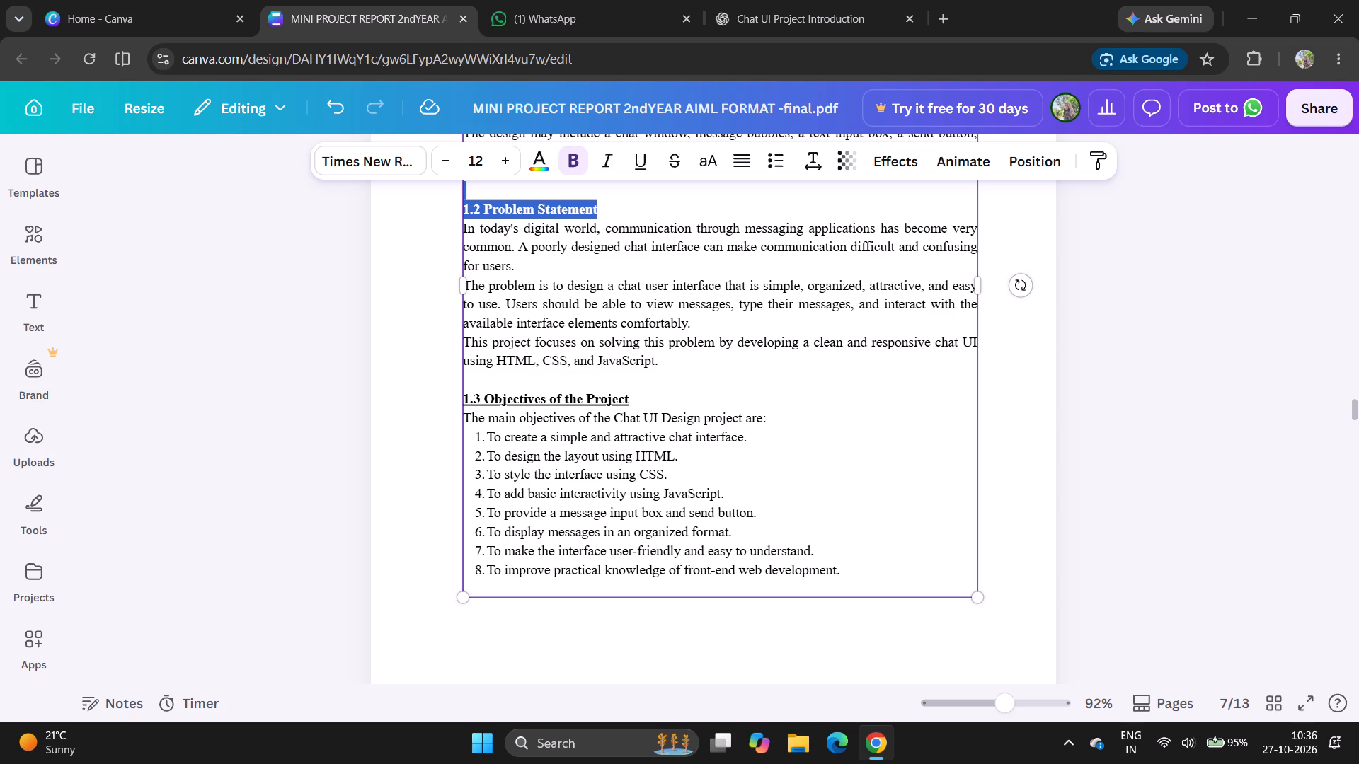
pyautogui.doubleClick(616, 396)
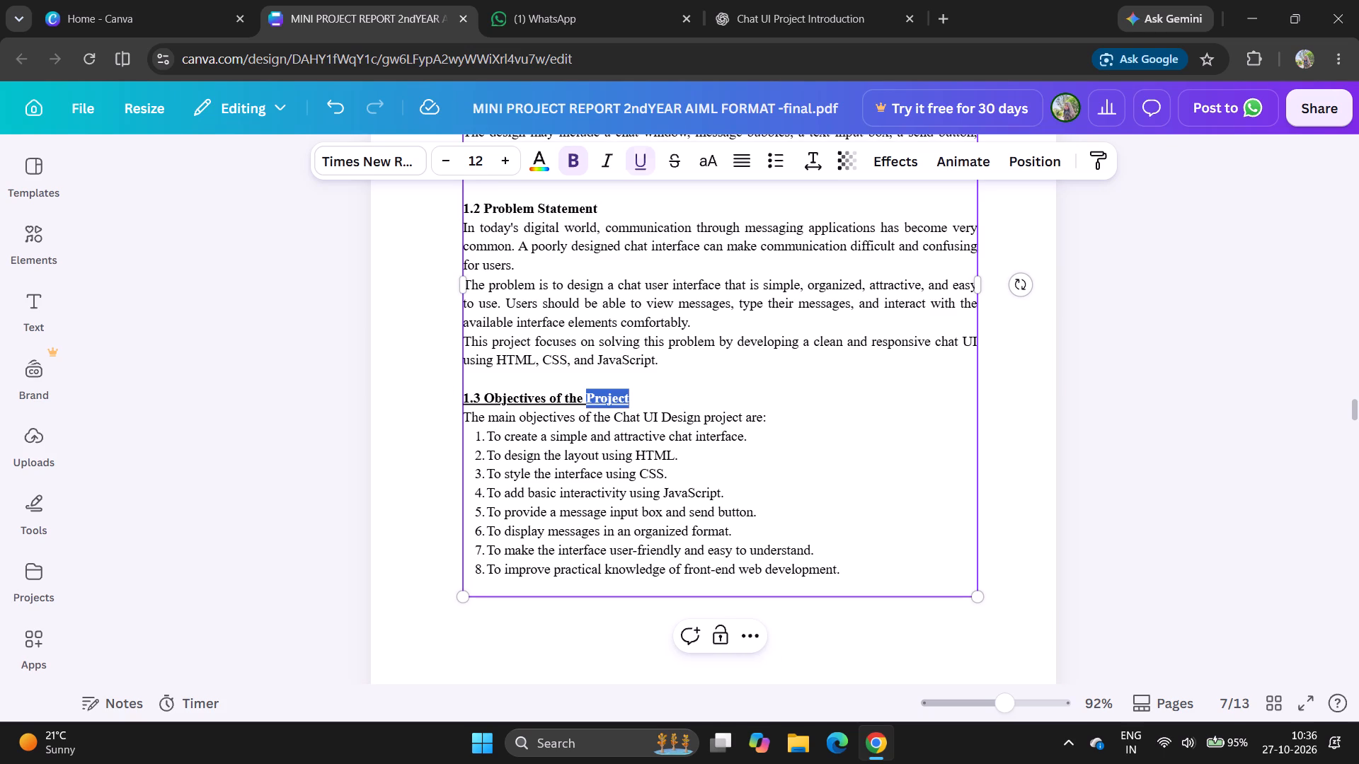
pyautogui.tripleClick(616, 396)
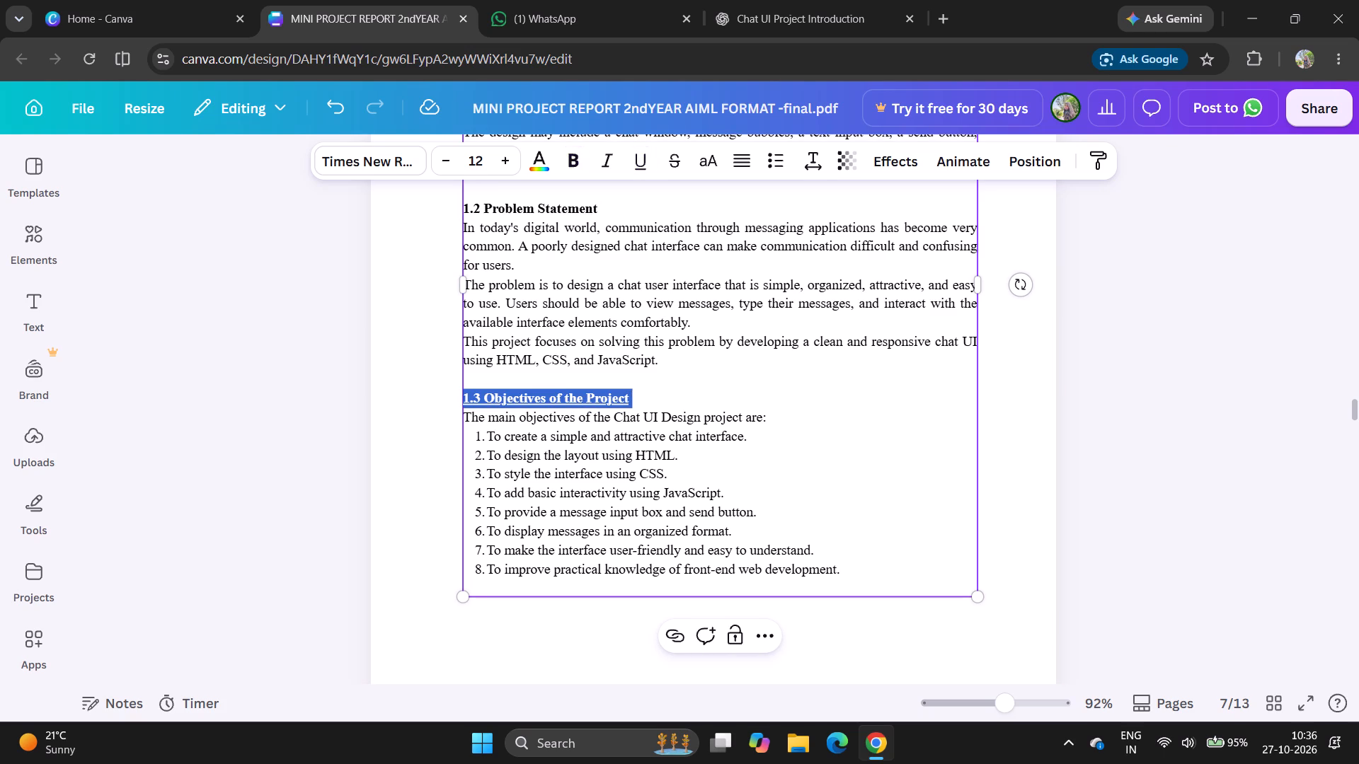
pyautogui.click(638, 165)
pyautogui.click(640, 155)
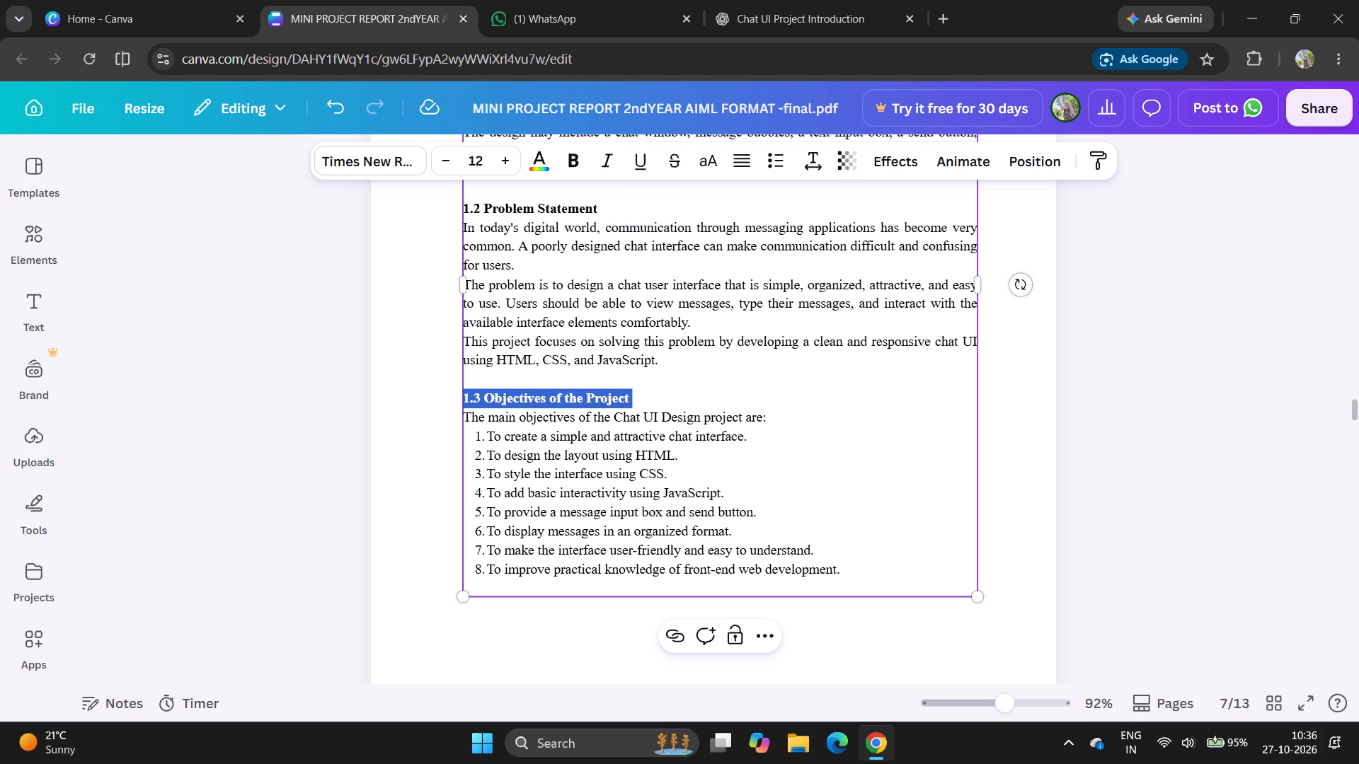
pyautogui.click(842, 465)
# Insert a blank line between the first and second paragraphs under "1.1 Background of the Project".
pyautogui.scroll(3, 842, 465)
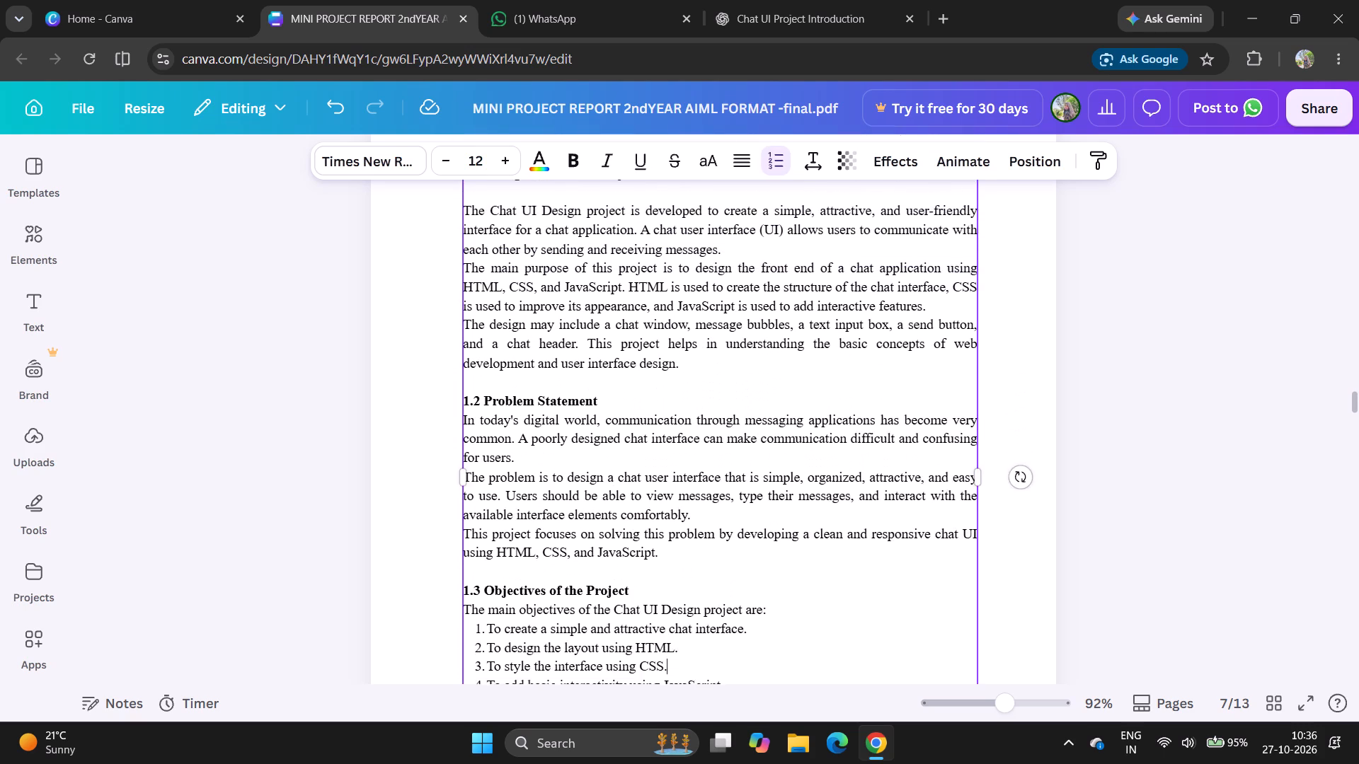
pyautogui.scroll(2, 842, 465)
pyautogui.scroll(-1, 603, 453)
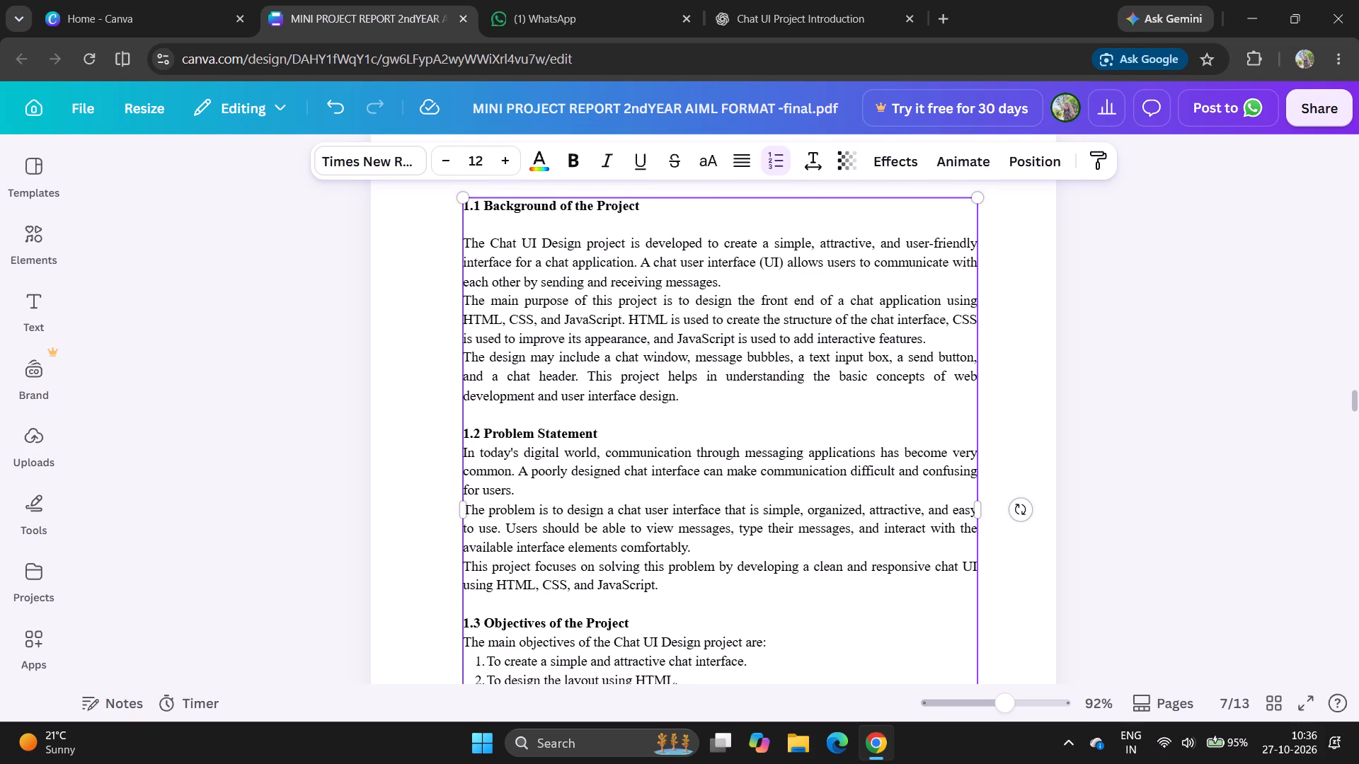
pyautogui.scroll(-2, 539, 436)
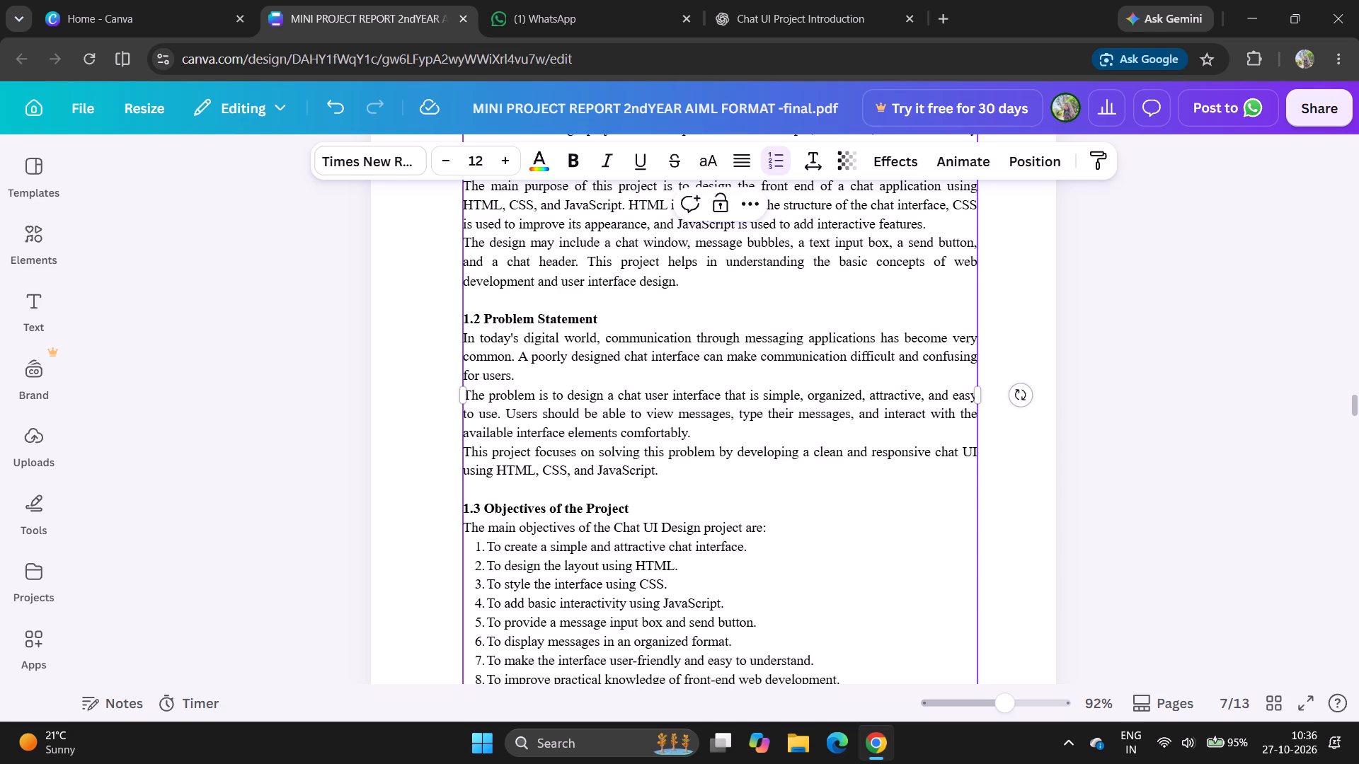
pyautogui.scroll(3, 647, 347)
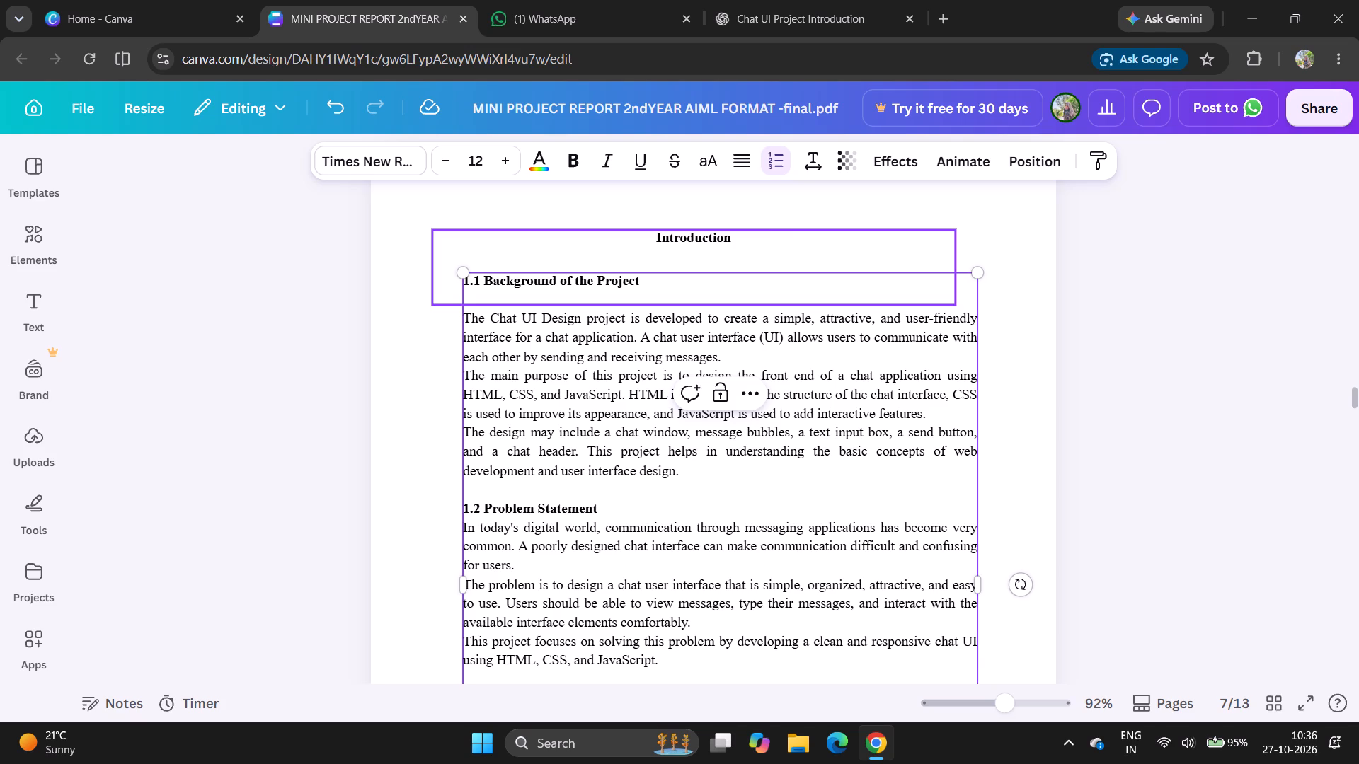
pyautogui.click(739, 361)
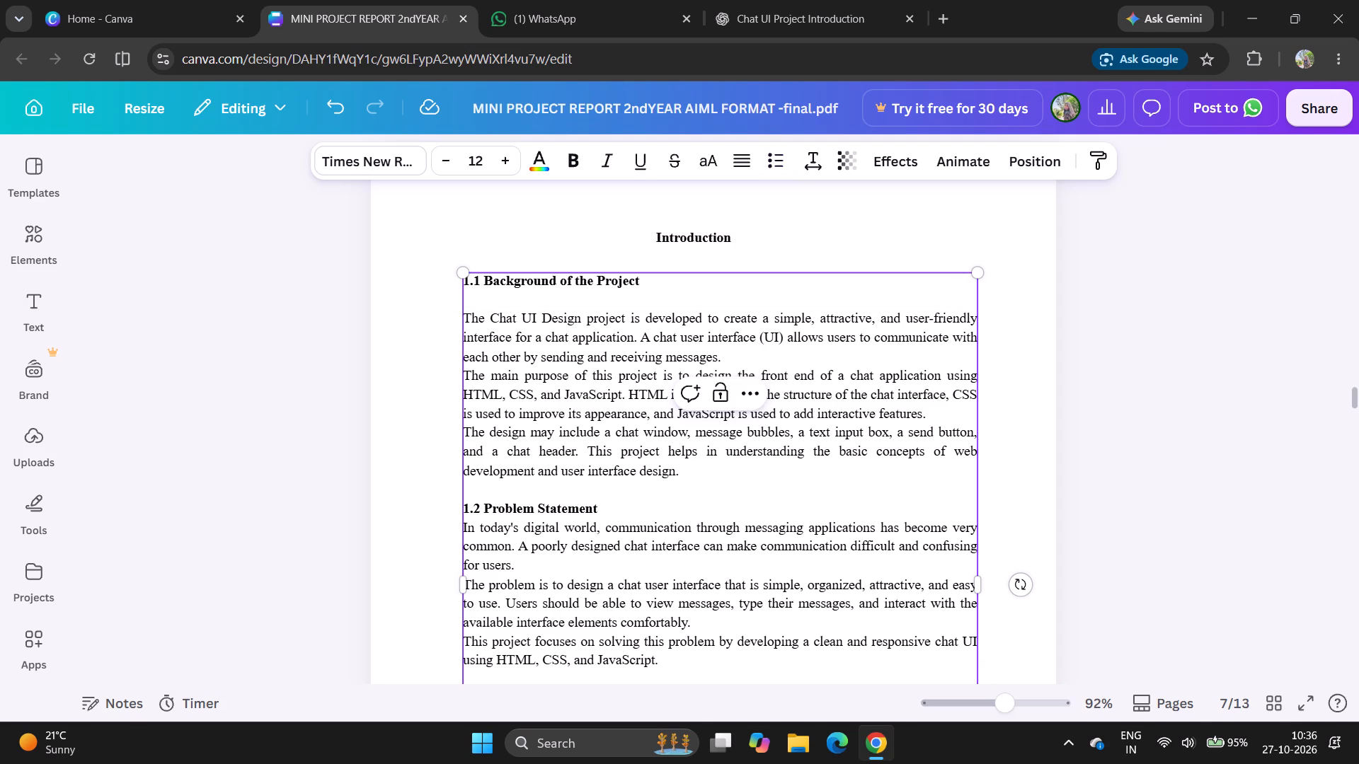
pyautogui.press('Return')
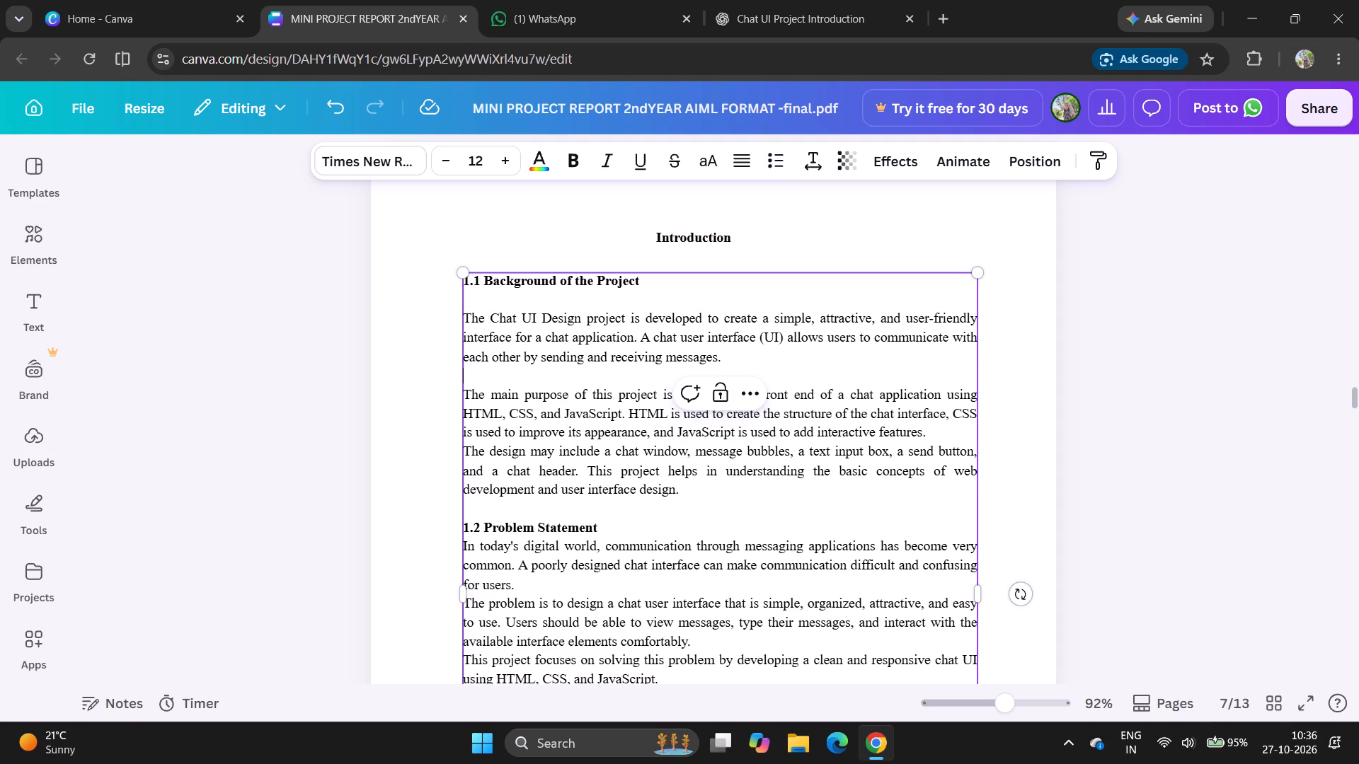
# Insert blank lines between the three paragraphs of the "1.2 Problem Statement" section.
pyautogui.scroll(-2, 764, 478)
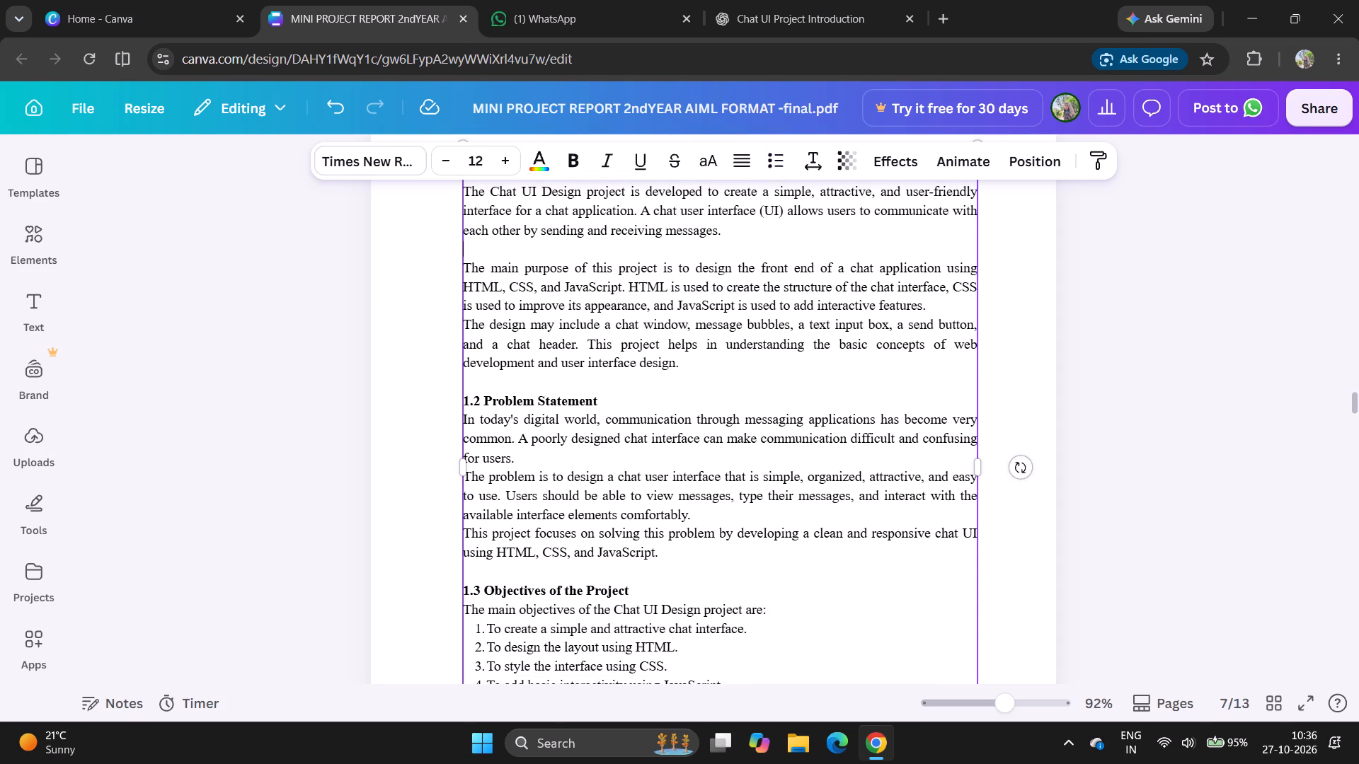
pyautogui.click(531, 465)
pyautogui.press('Return')
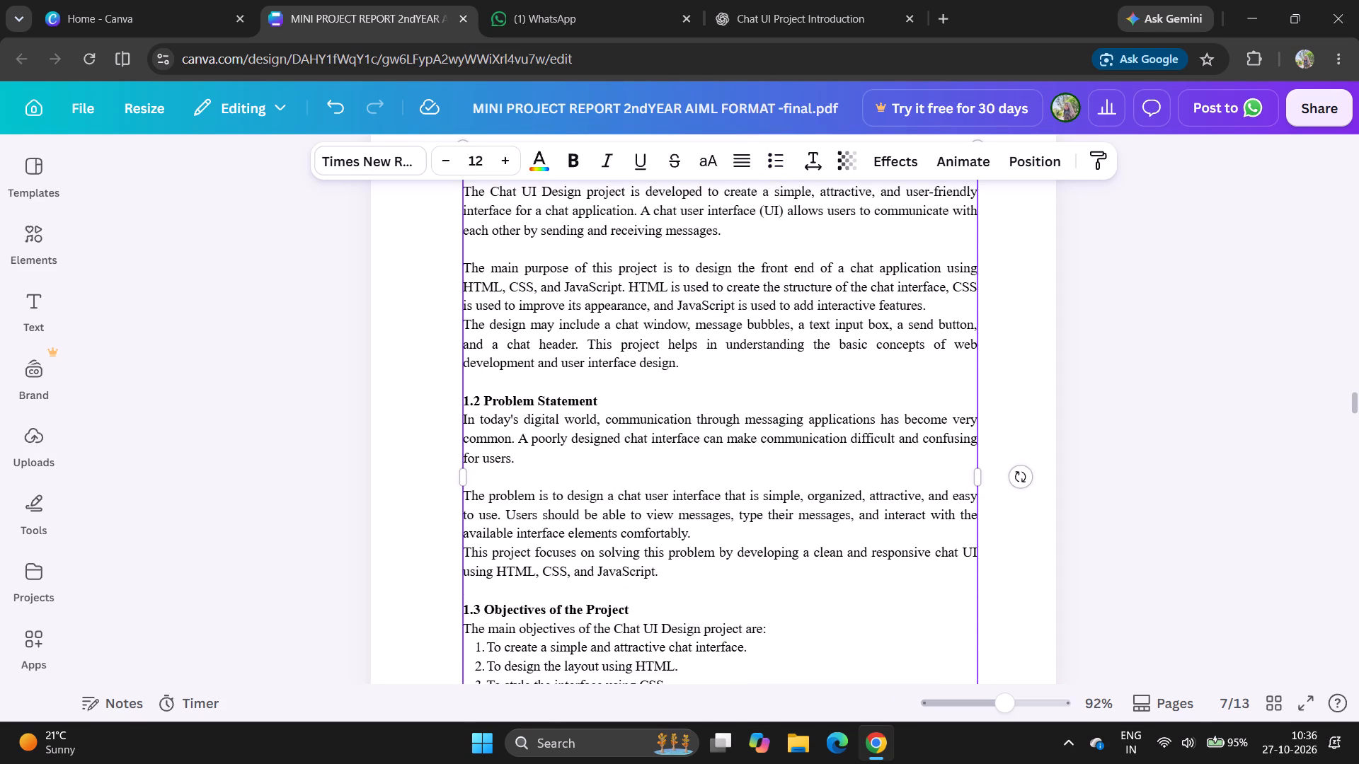
pyautogui.scroll(-1, 531, 465)
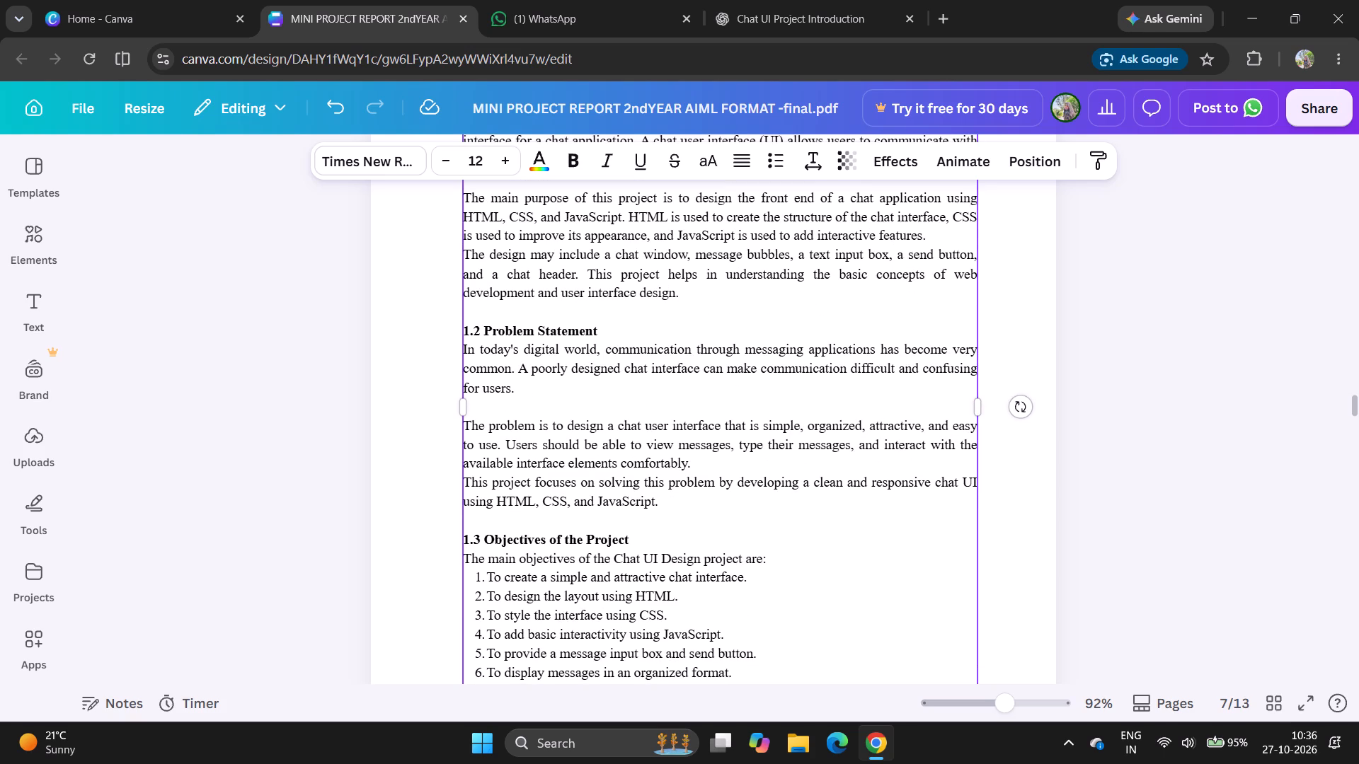
pyautogui.click(697, 467)
pyautogui.press('Return')
# Insert a blank line below each of the headings "1.3 Objectives of the Project" and "1.2 Problem Statement".
pyautogui.scroll(-3, 697, 467)
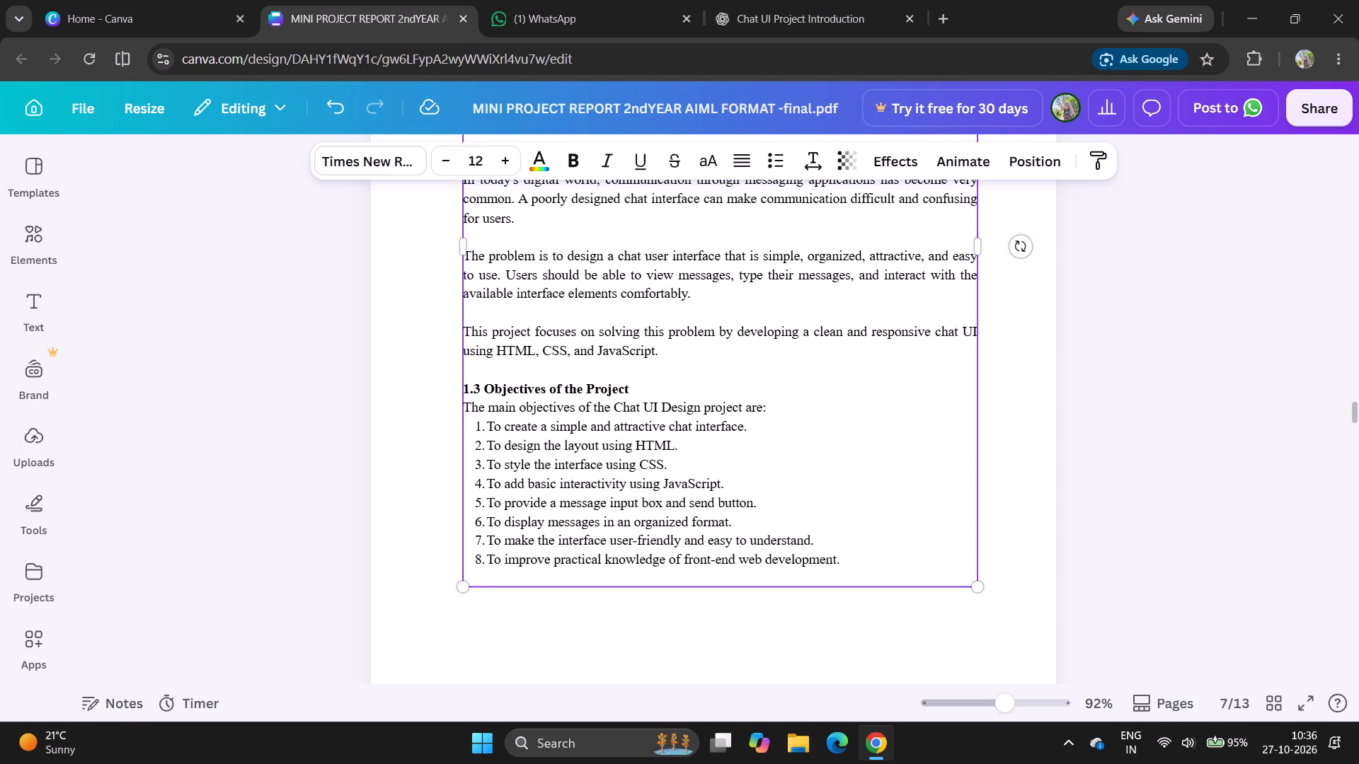
pyautogui.click(647, 388)
pyautogui.press('Return')
pyautogui.scroll(2, 647, 388)
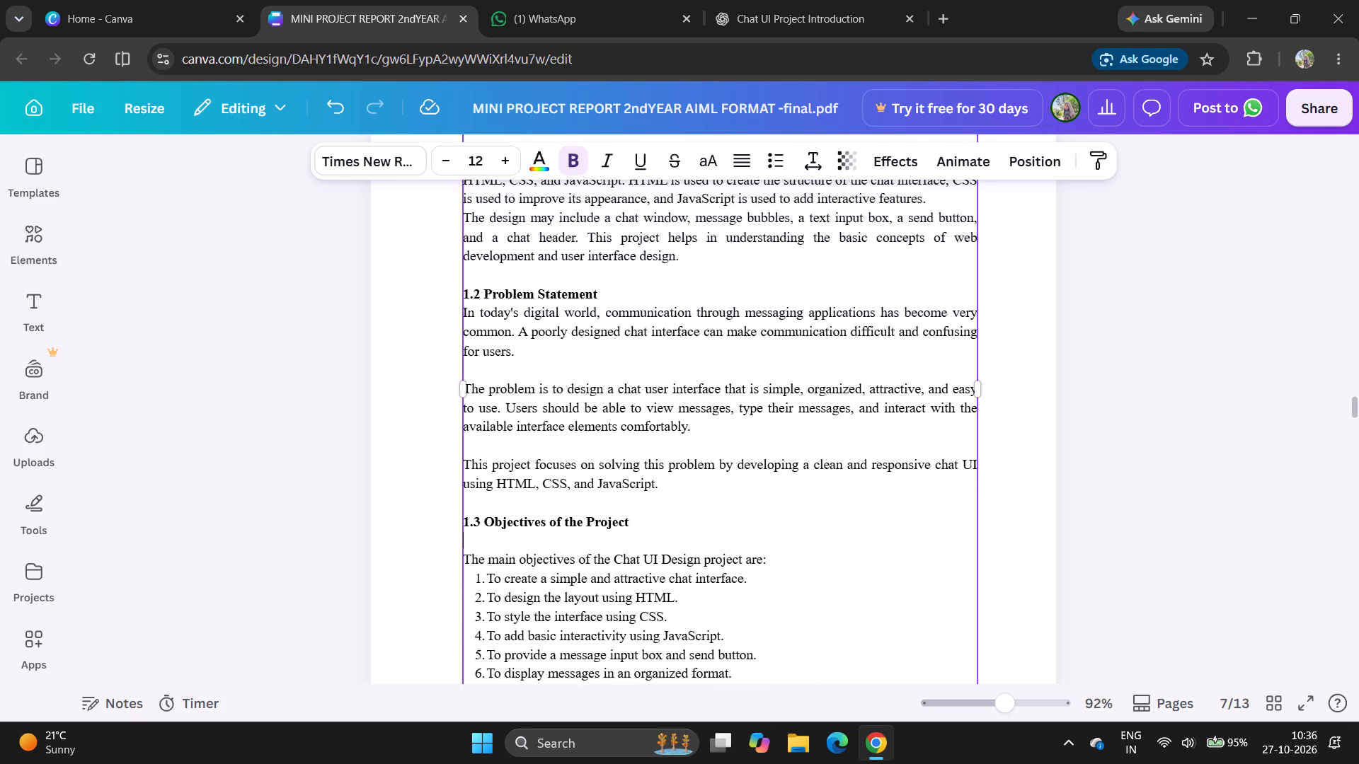
pyautogui.scroll(2, 647, 388)
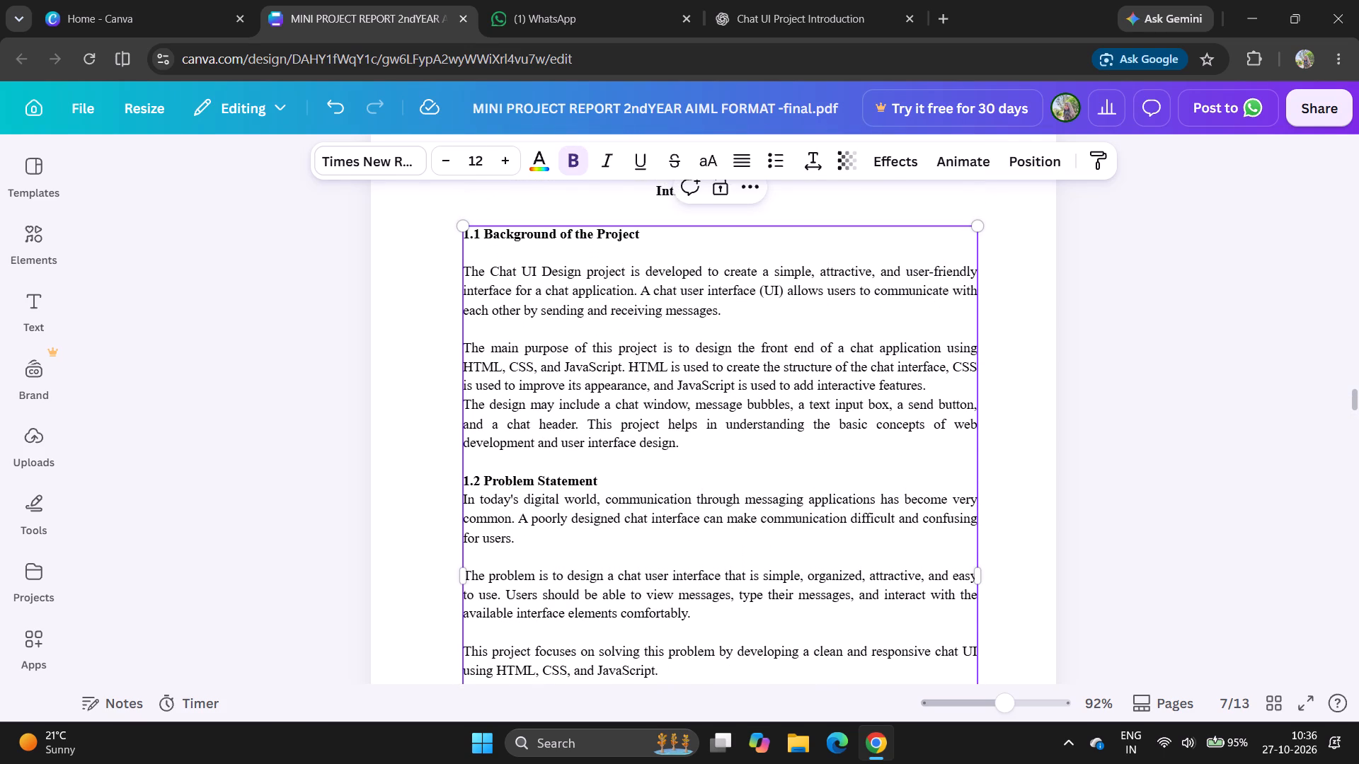
pyautogui.click(610, 471)
pyautogui.press('Return')
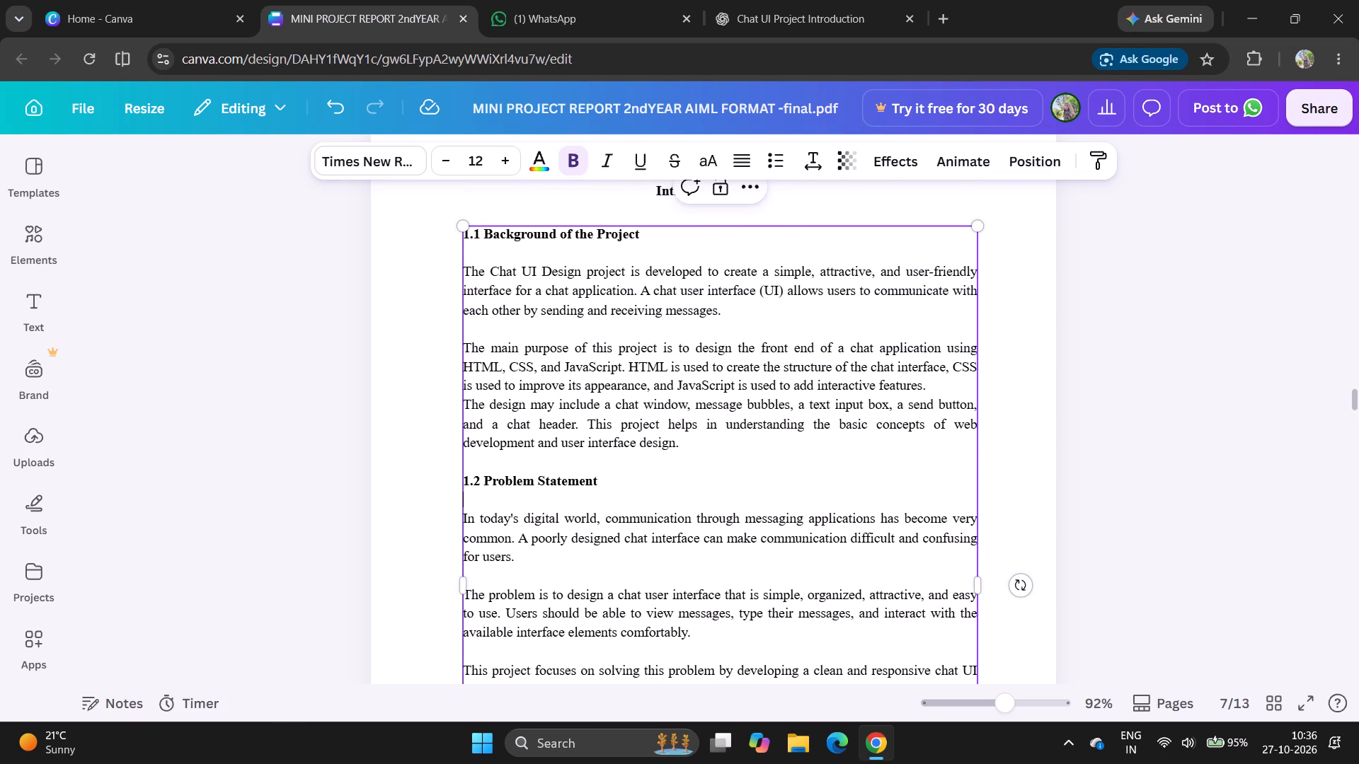
# Add two blank pages directly after the Methodology page.
pyautogui.scroll(1, 610, 471)
pyautogui.scroll(-1, 645, 457)
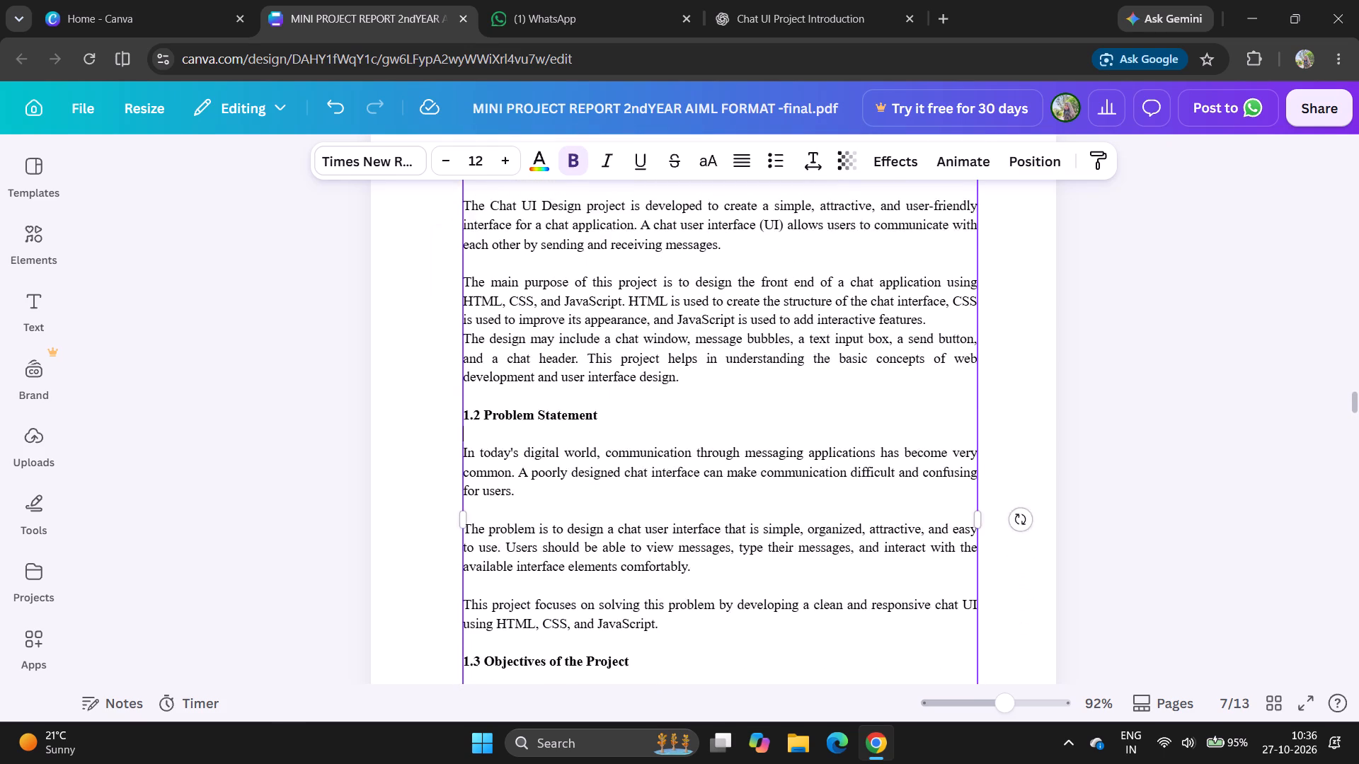
pyautogui.scroll(-6, 645, 457)
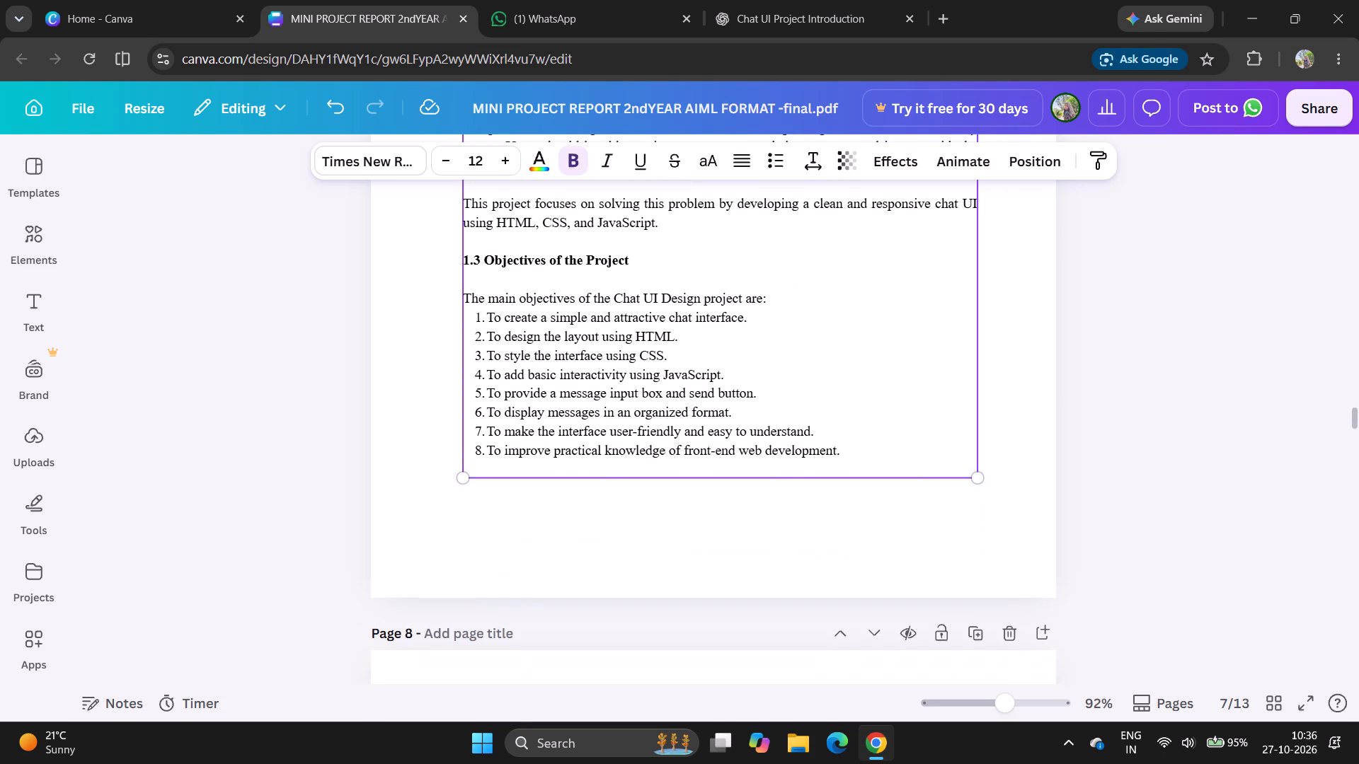
pyautogui.scroll(-2, 645, 457)
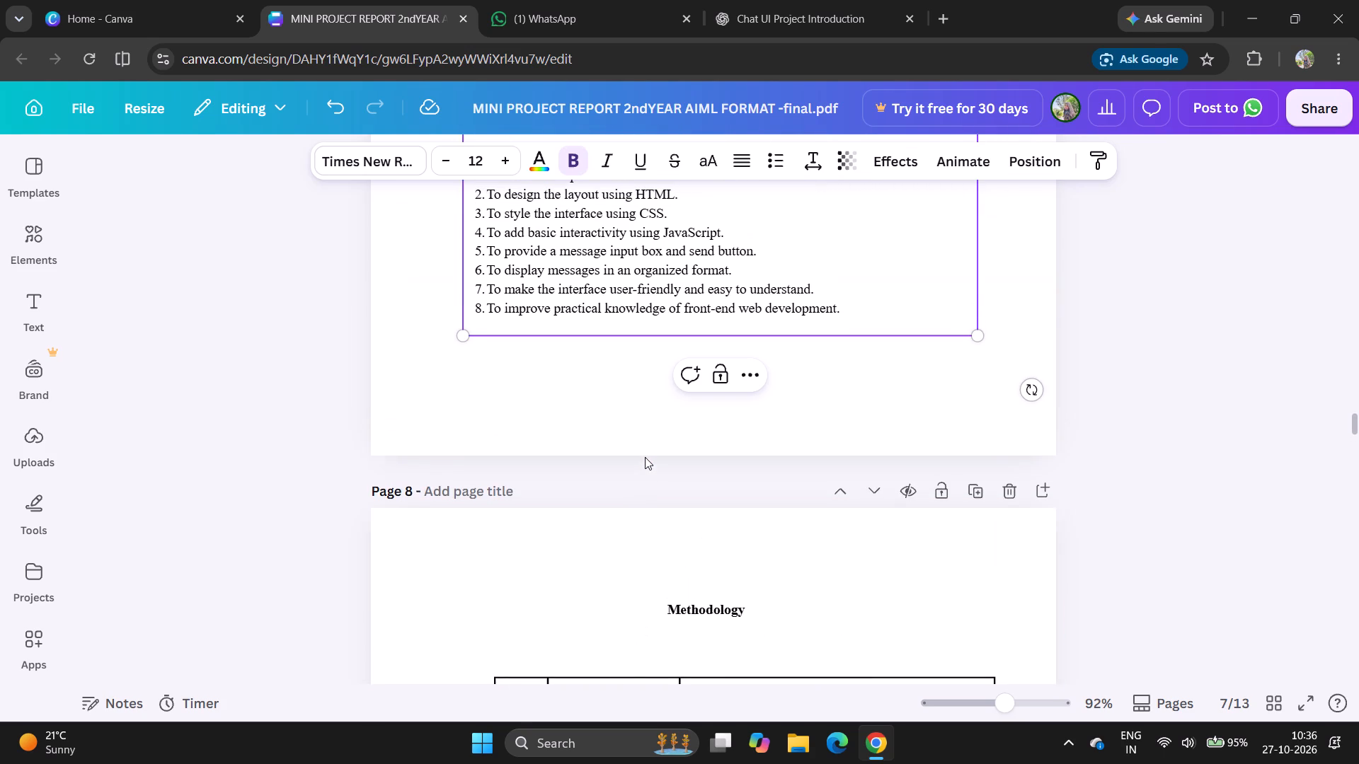
pyautogui.click(1040, 492)
pyautogui.scroll(1, 907, 364)
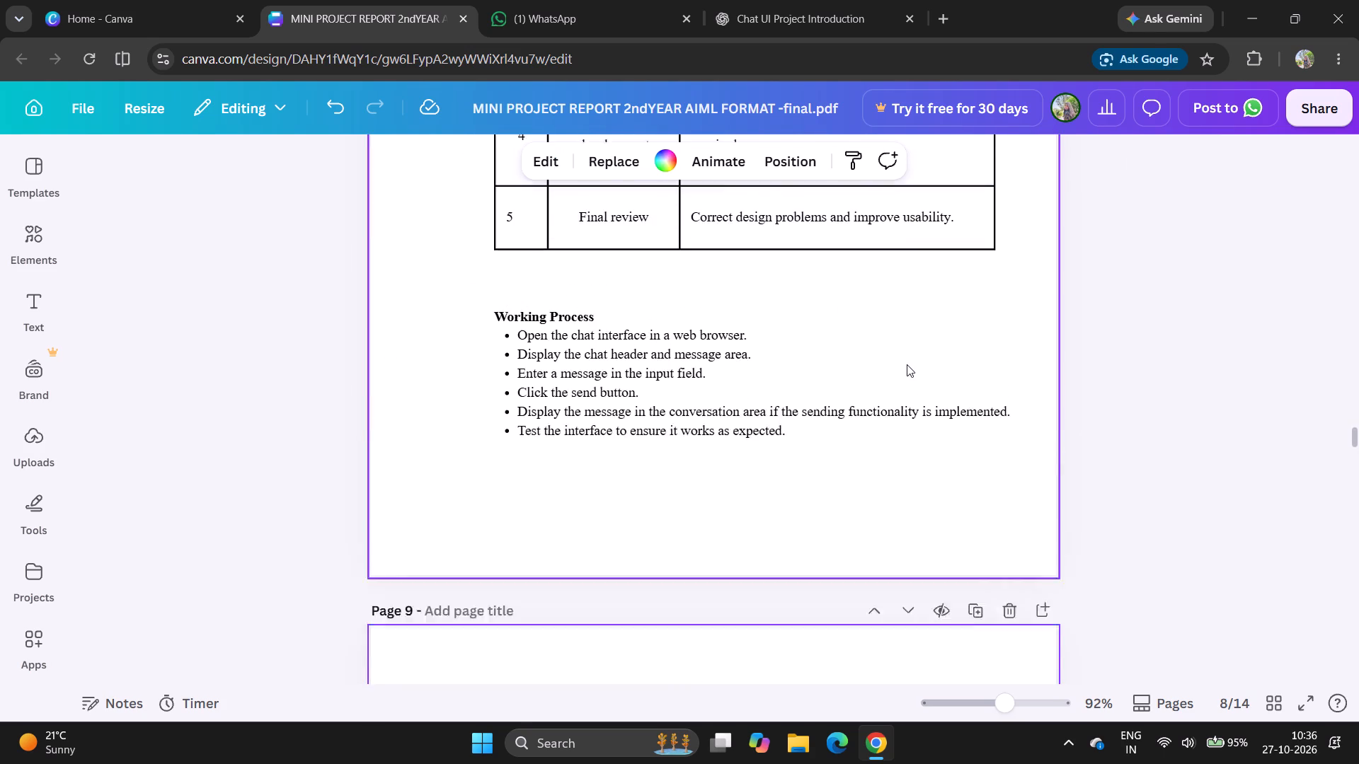
pyautogui.scroll(5, 907, 364)
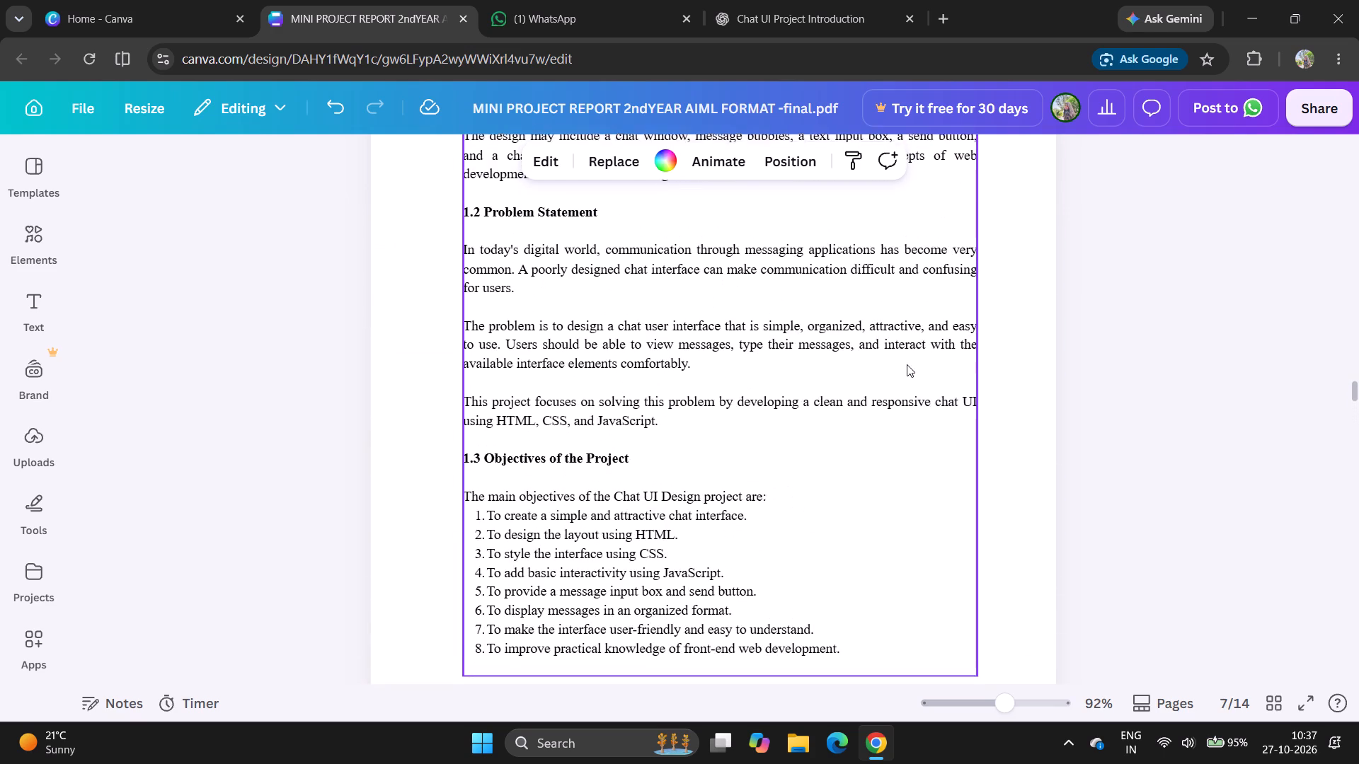
pyautogui.scroll(2, 907, 364)
pyautogui.click(1043, 387)
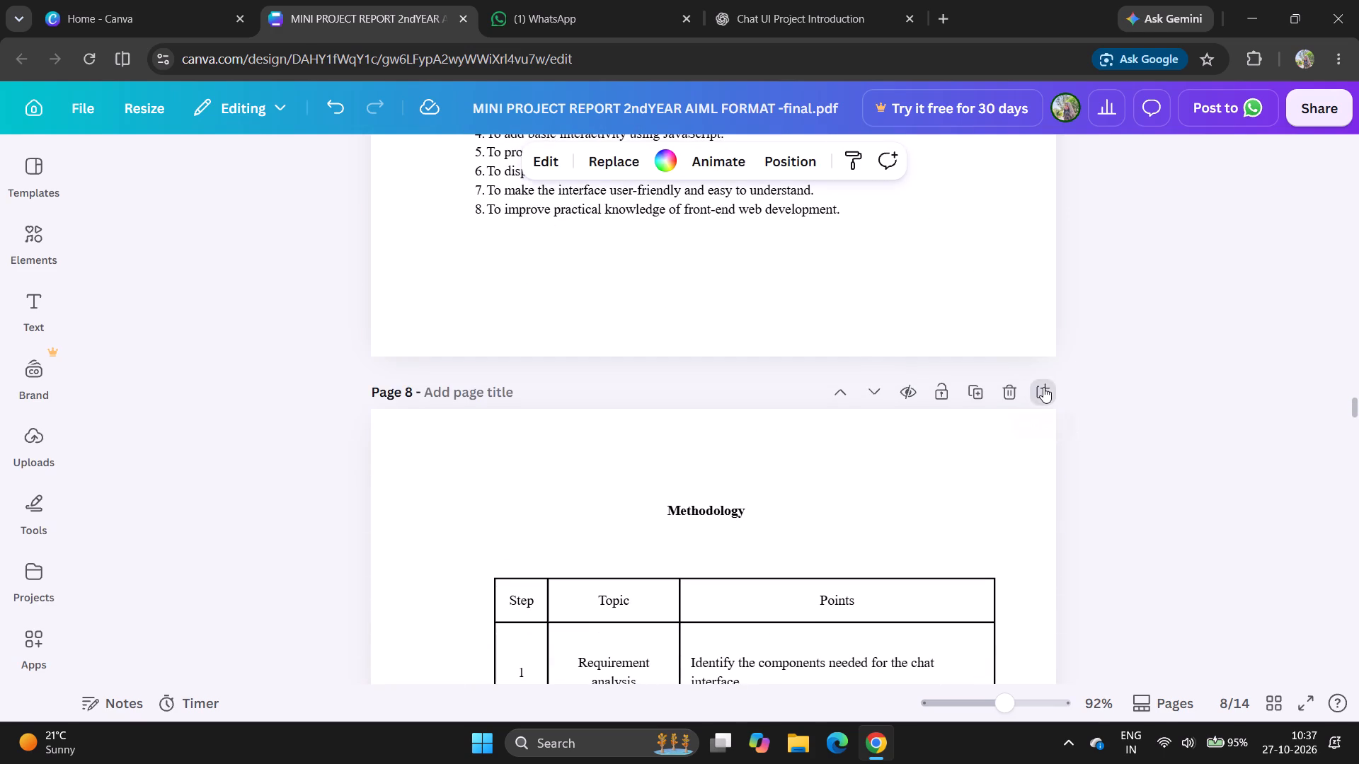
# Move the Methodology page down one position so that a blank page directly follows the Introduction page.
pyautogui.moveTo(812, 506); pyautogui.dragTo(839, 418)
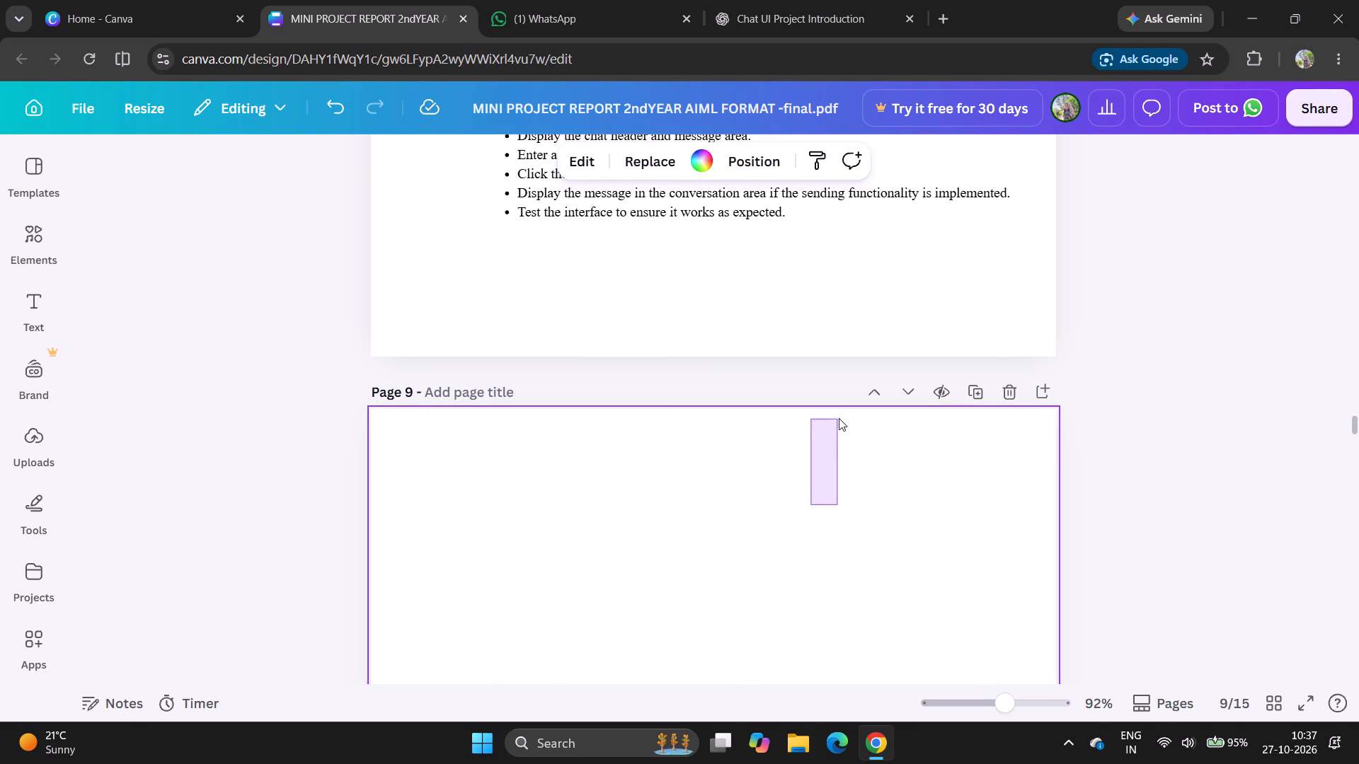
pyautogui.moveTo(839, 418); pyautogui.dragTo(816, 494)
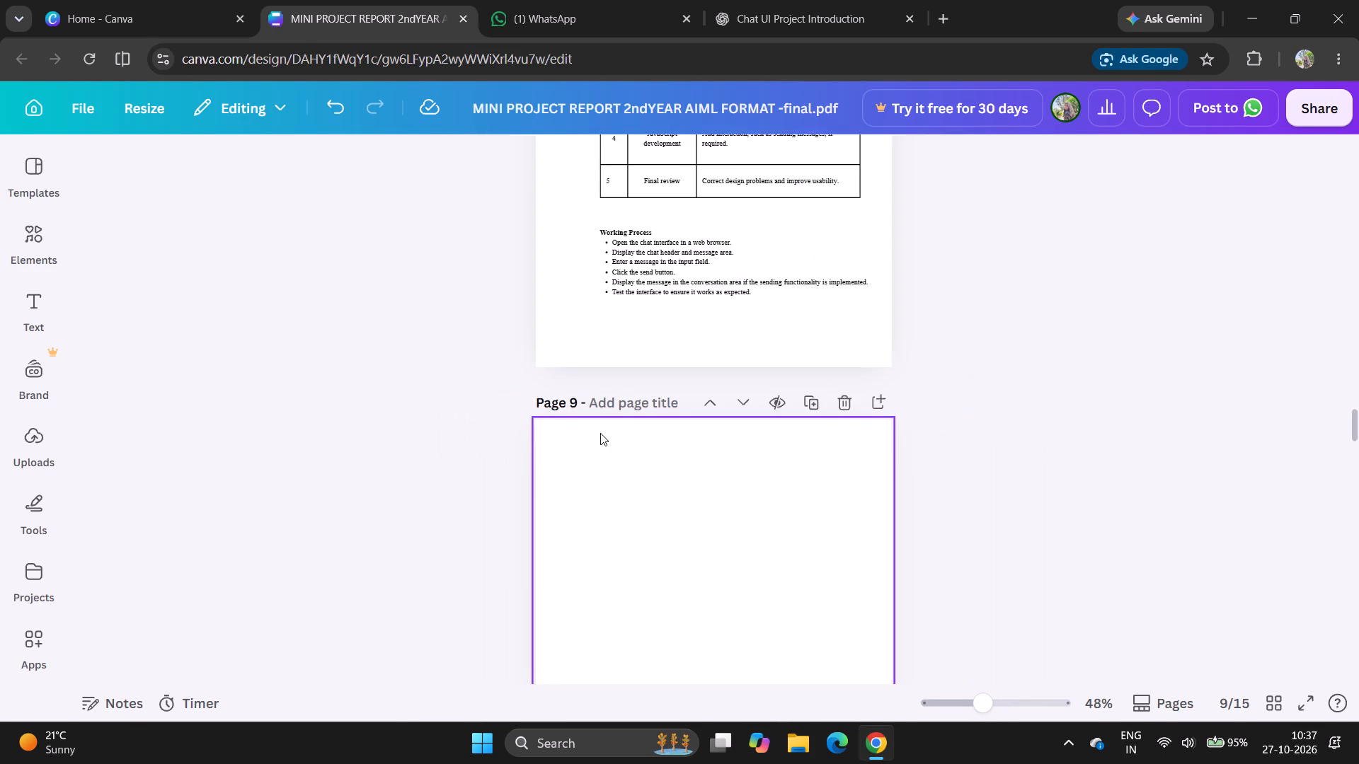
pyautogui.moveTo(630, 337); pyautogui.dragTo(645, 383)
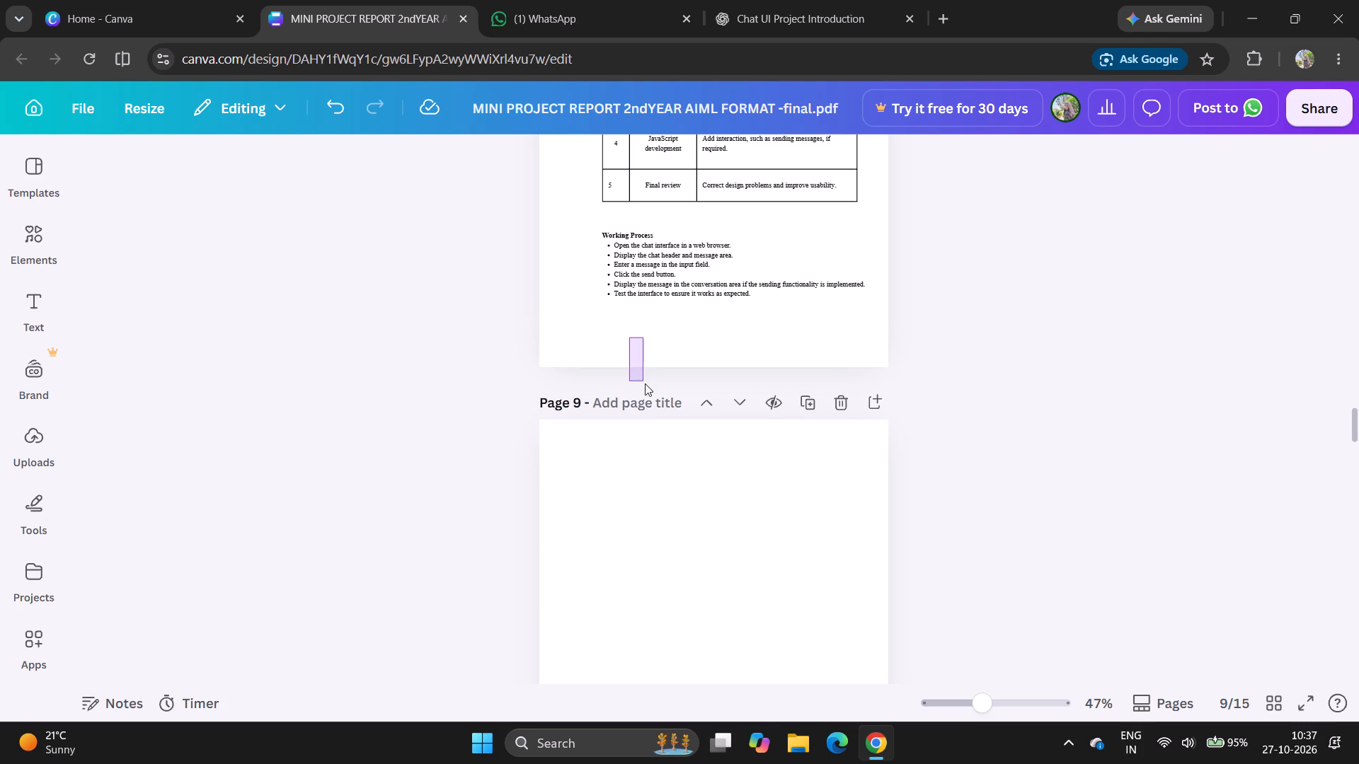
pyautogui.moveTo(645, 383); pyautogui.dragTo(624, 350)
pyautogui.scroll(3, 696, 301)
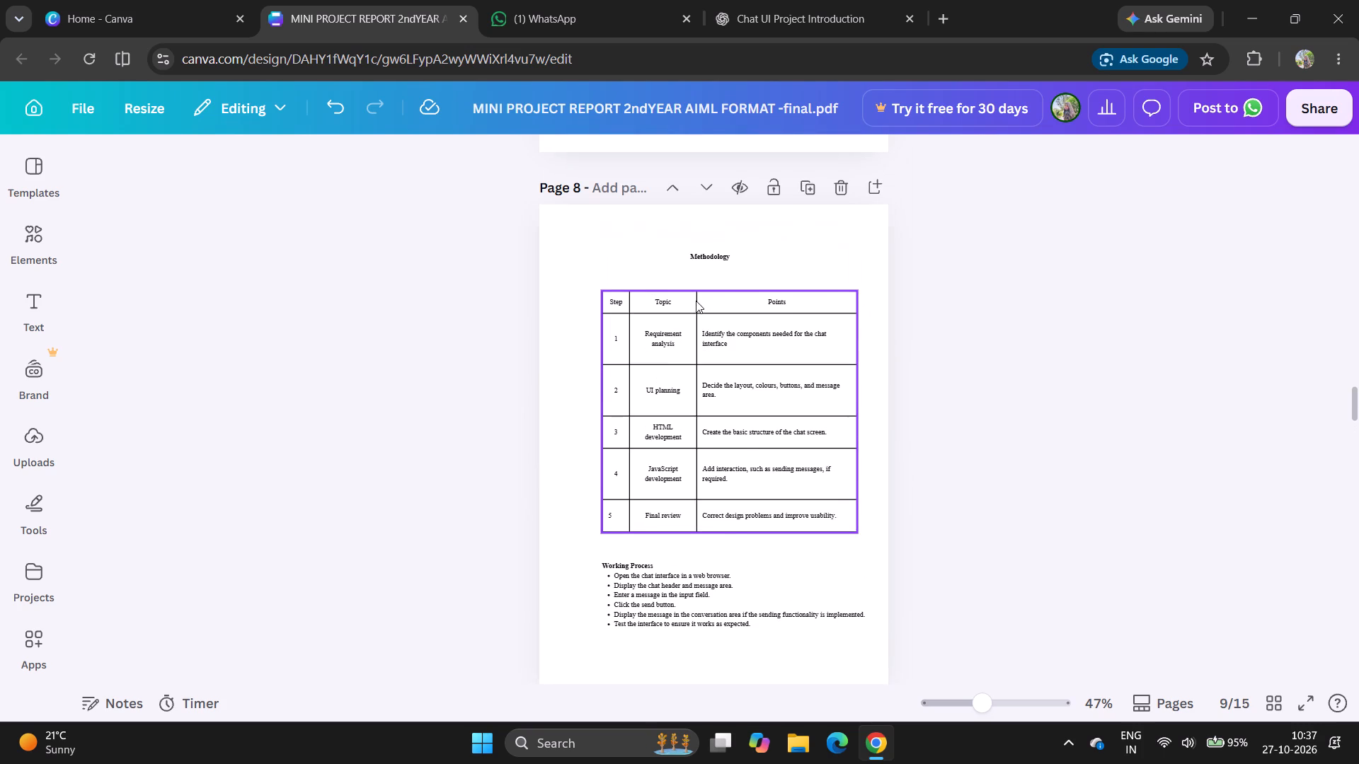
pyautogui.click(712, 195)
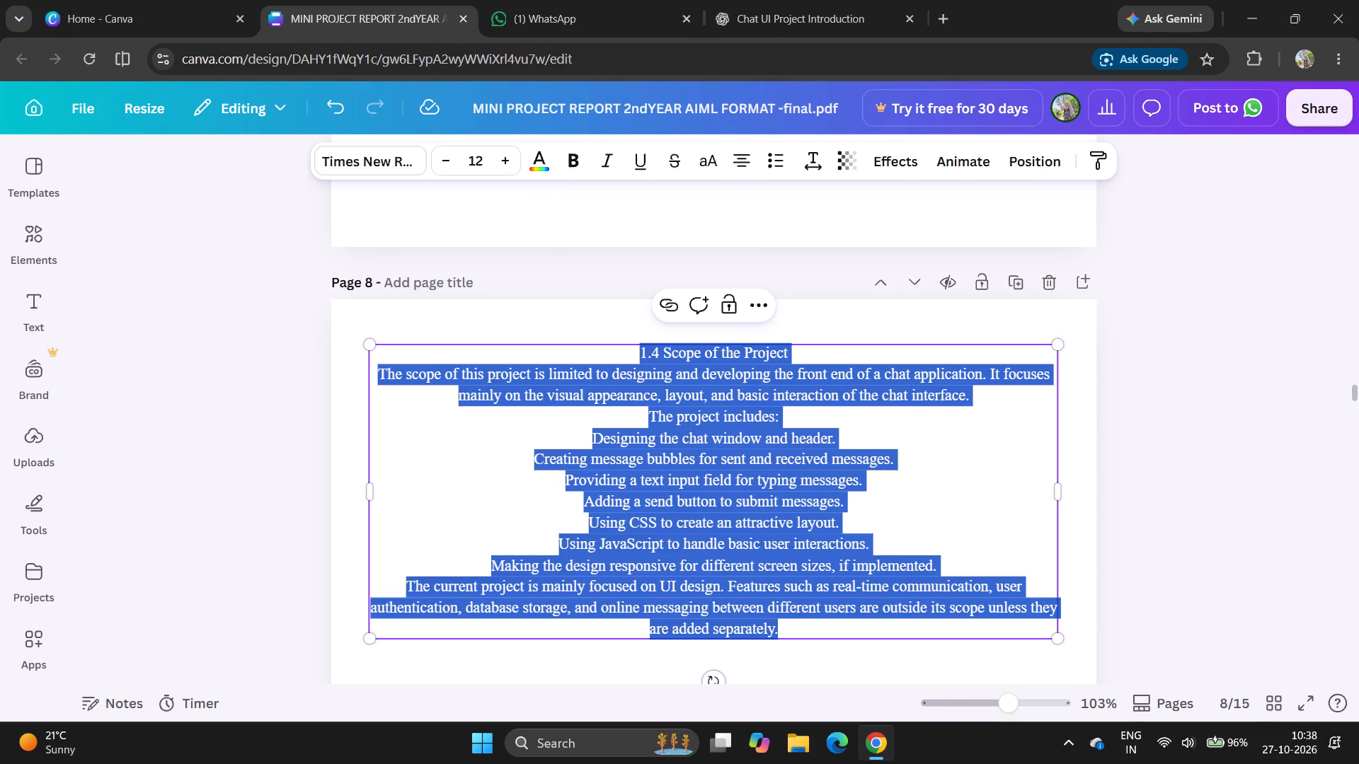
# Left-align the whole pasted section 1.4 text.
pyautogui.click(741, 162)
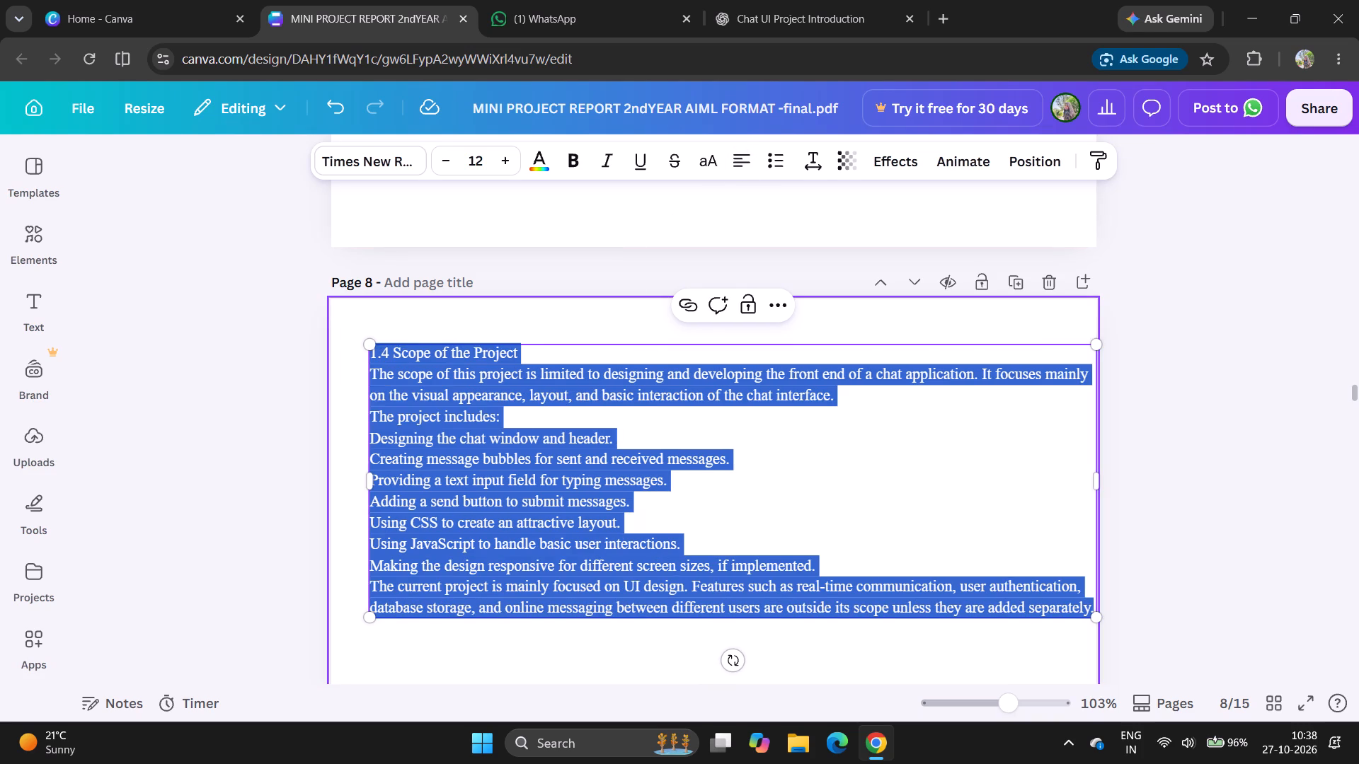
# Make the heading "1.4 Scope of the Project" bold.
pyautogui.click(568, 364)
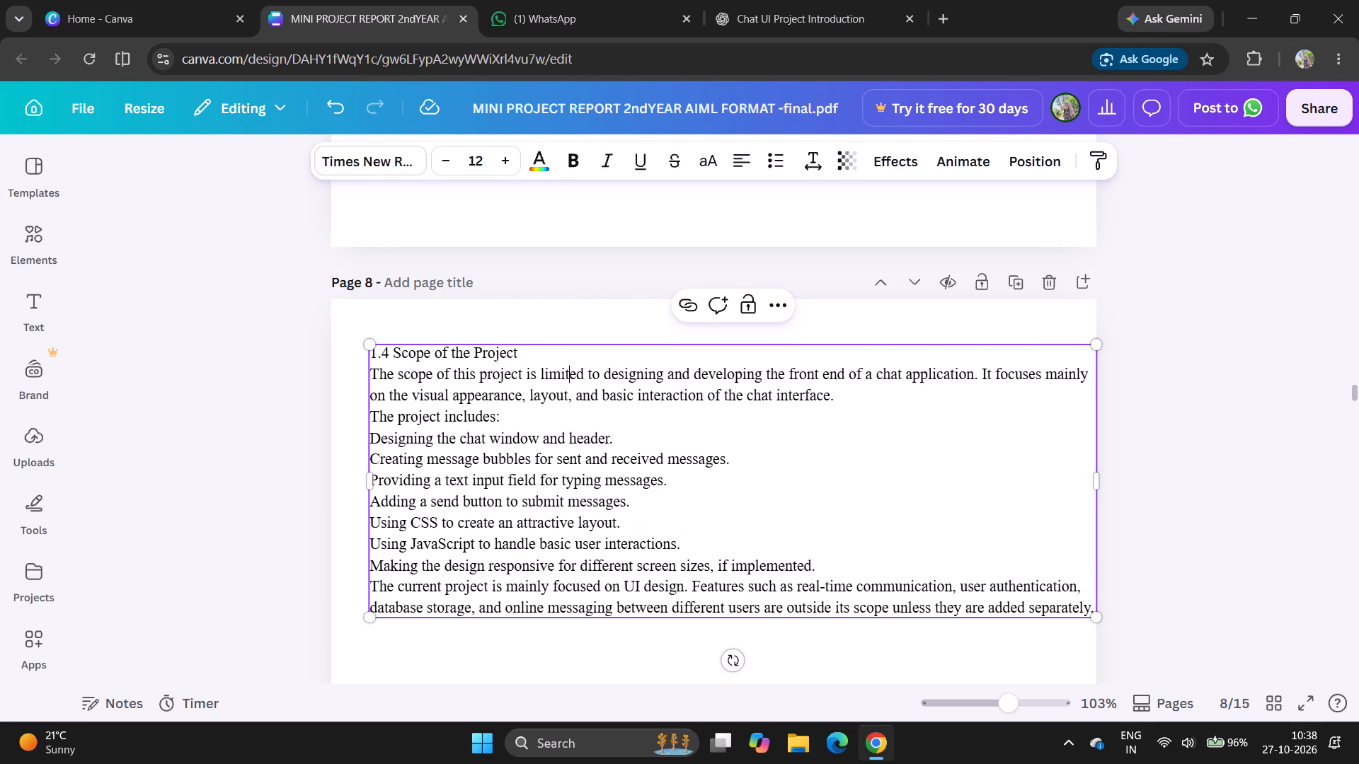
pyautogui.moveTo(524, 358); pyautogui.dragTo(454, 347)
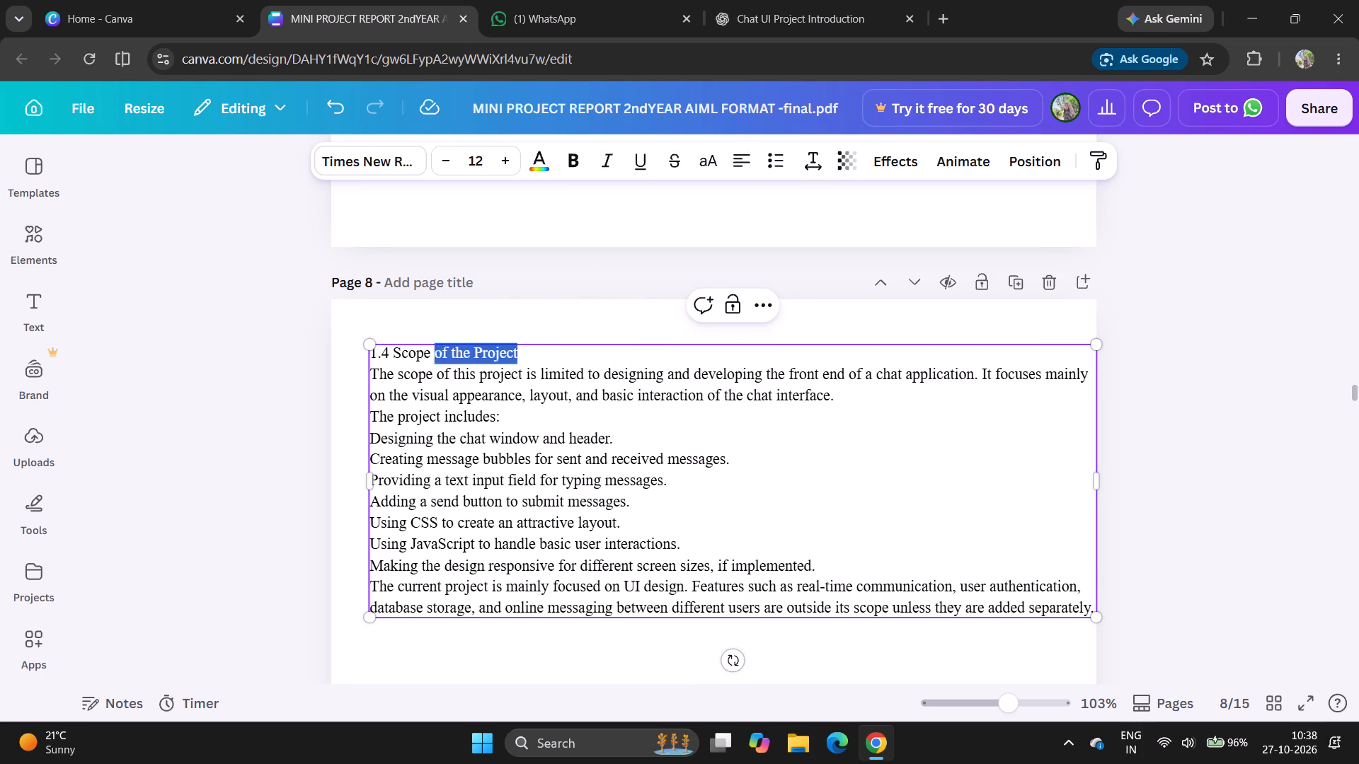
pyautogui.moveTo(454, 347); pyautogui.dragTo(367, 349)
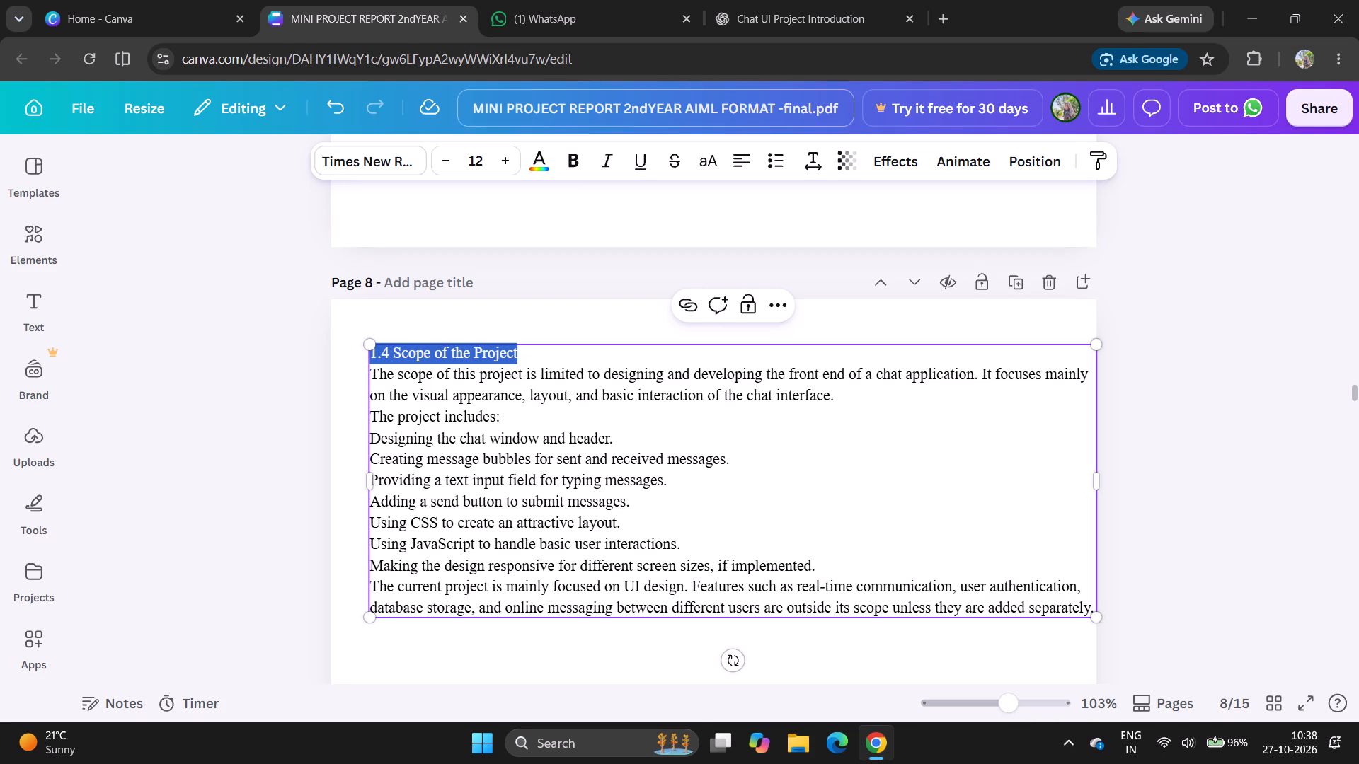
pyautogui.click(568, 154)
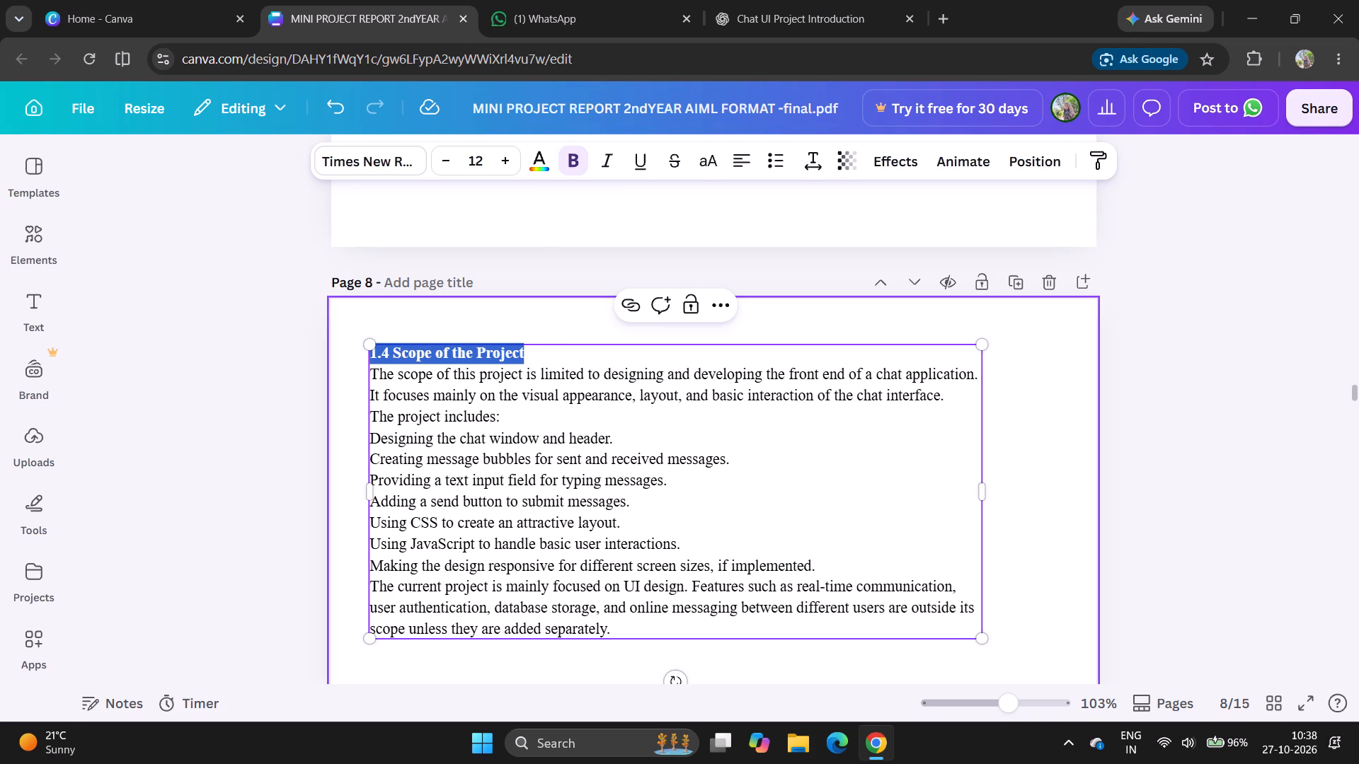
# Insert one blank line below the heading "1.4 Scope of the Project" and one above "The project includes:".
pyautogui.click(541, 349)
pyautogui.press('Return')
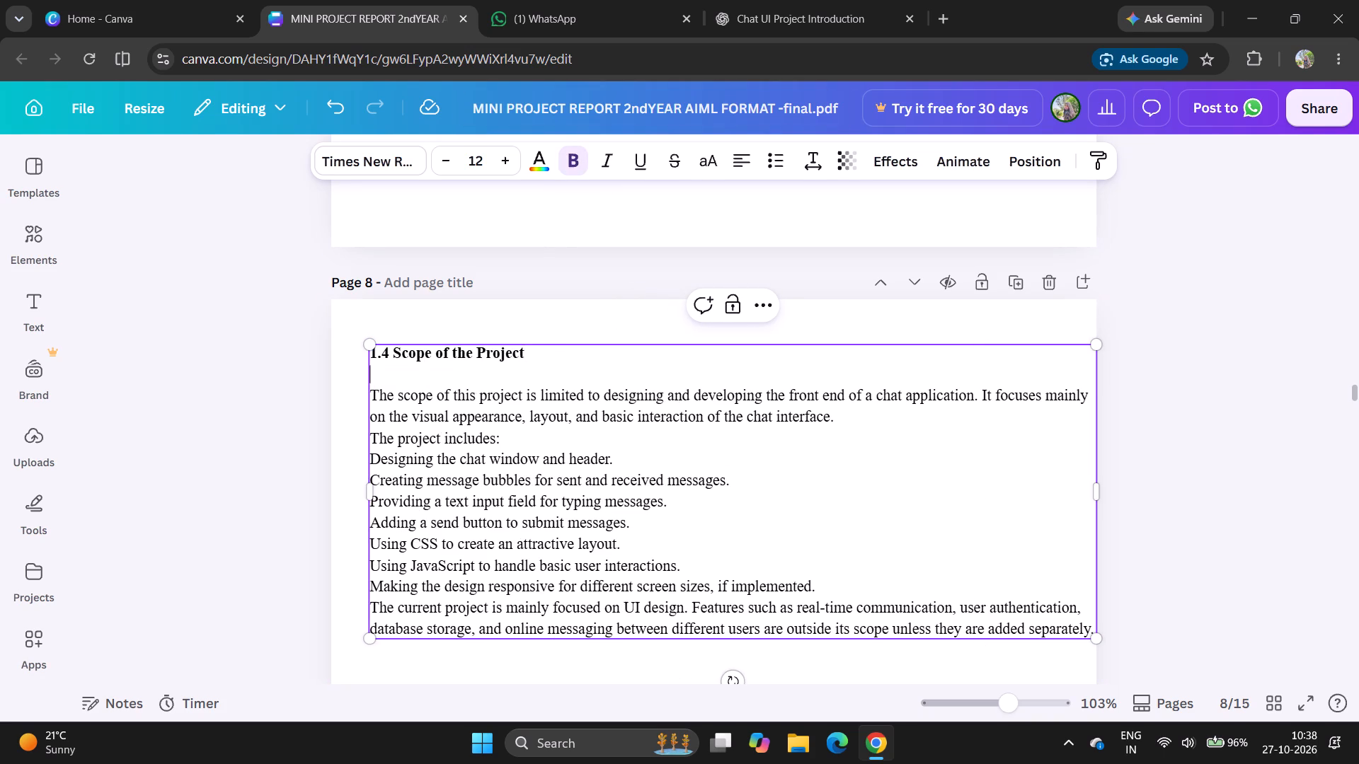
pyautogui.click(514, 441)
pyautogui.press('Return')
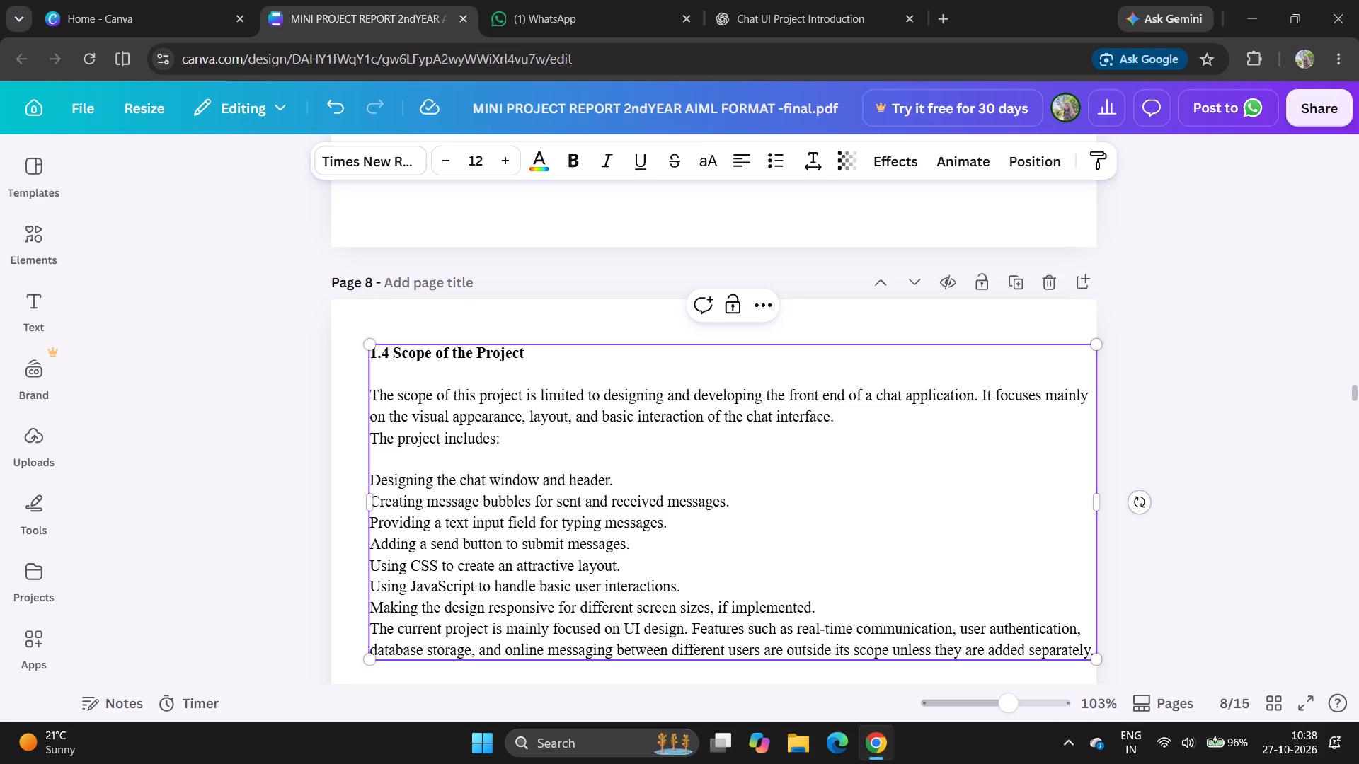
pyautogui.click(847, 426)
pyautogui.press('Return')
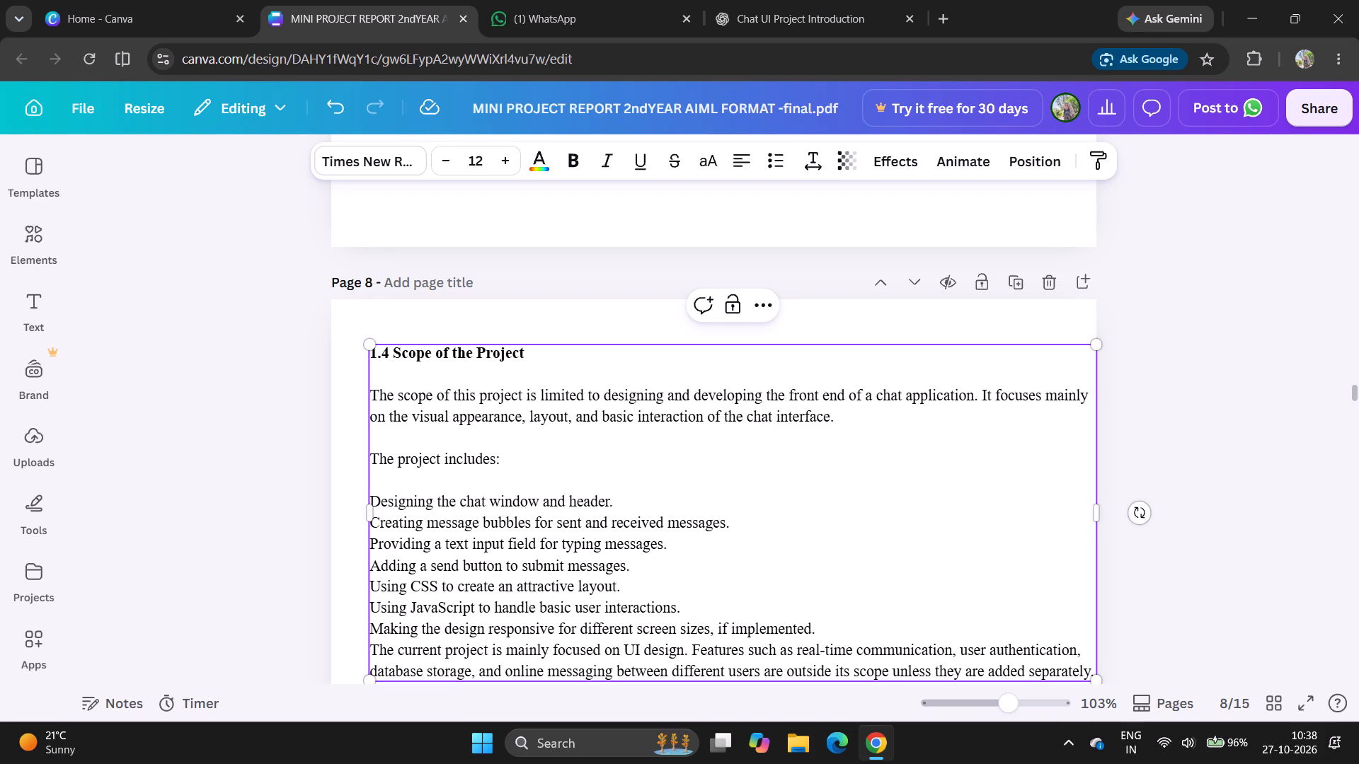
pyautogui.click(389, 503)
pyautogui.press('Left')
pyautogui.press('Left')
pyautogui.press('BackSpace')
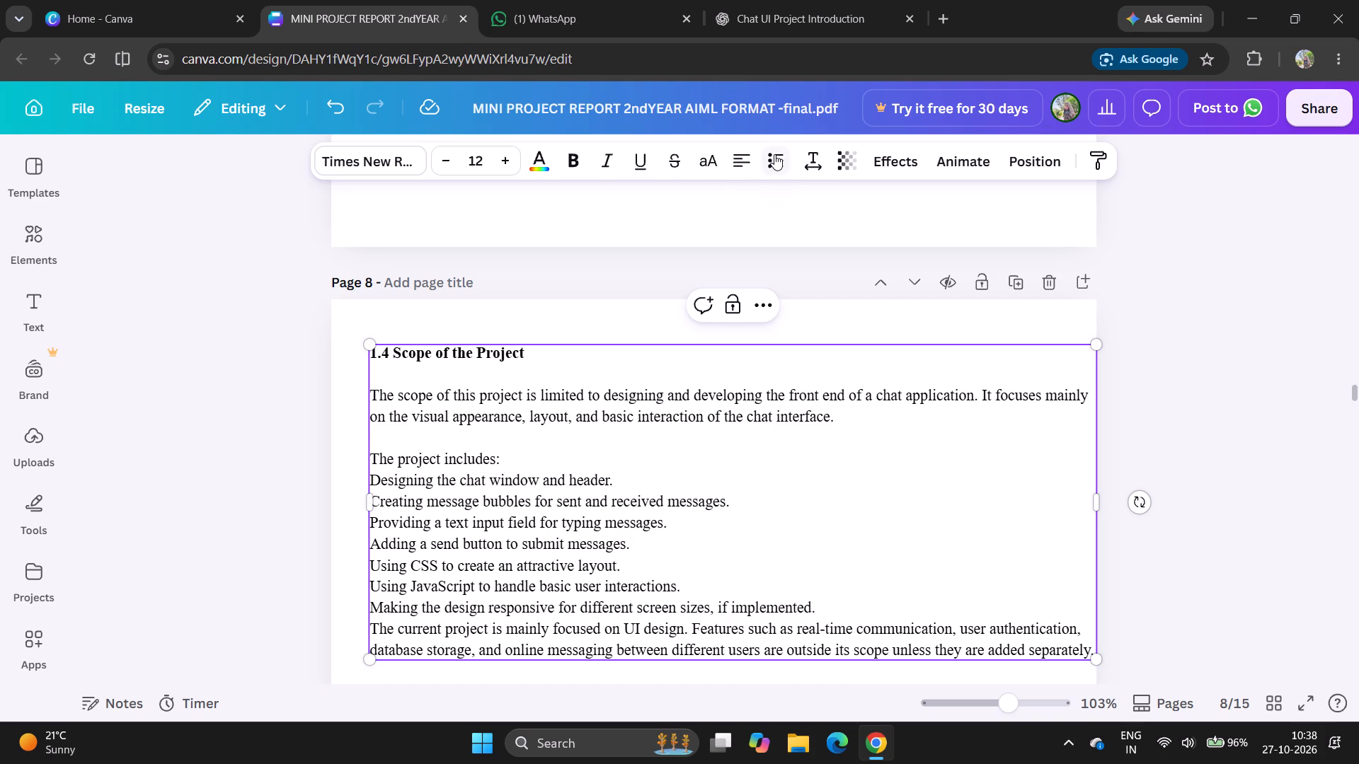
# Turn the line "Designing the chat window and header." into a bullet point.
pyautogui.click(774, 154)
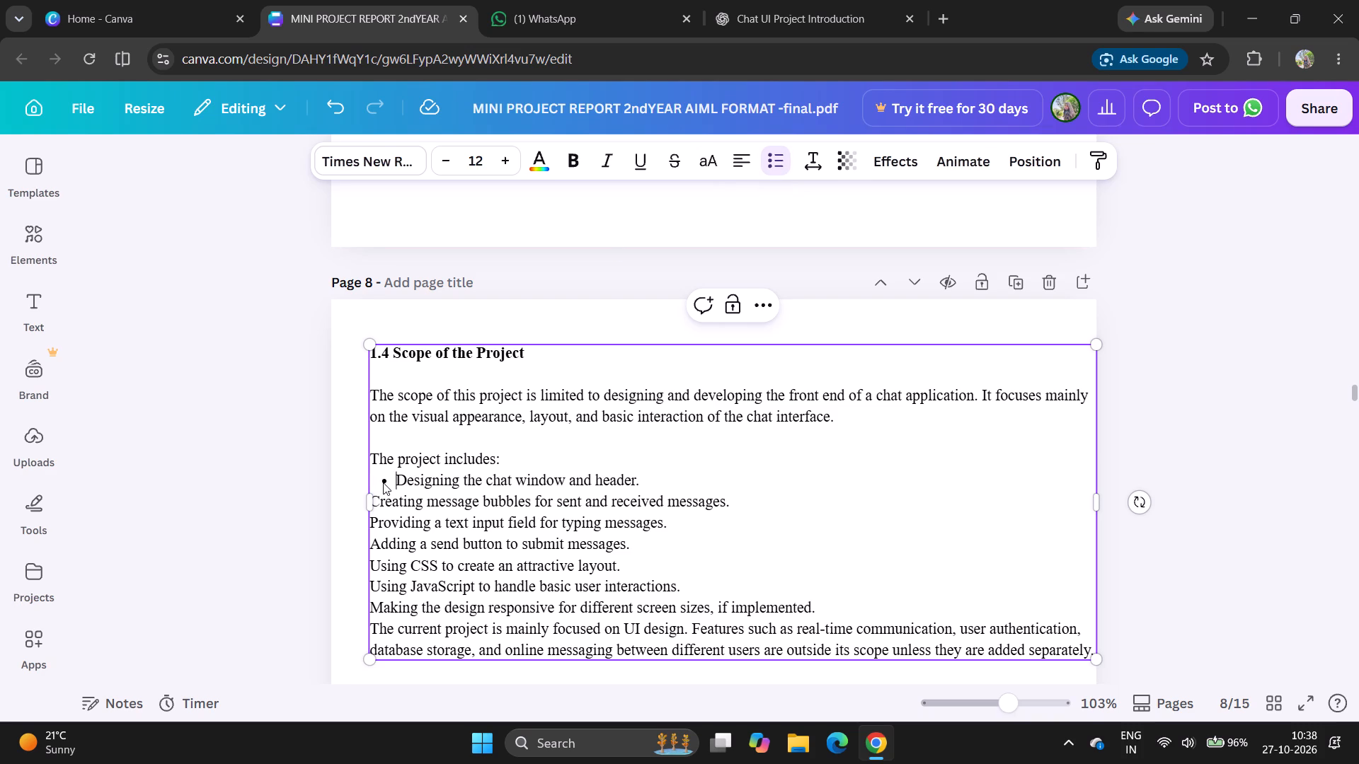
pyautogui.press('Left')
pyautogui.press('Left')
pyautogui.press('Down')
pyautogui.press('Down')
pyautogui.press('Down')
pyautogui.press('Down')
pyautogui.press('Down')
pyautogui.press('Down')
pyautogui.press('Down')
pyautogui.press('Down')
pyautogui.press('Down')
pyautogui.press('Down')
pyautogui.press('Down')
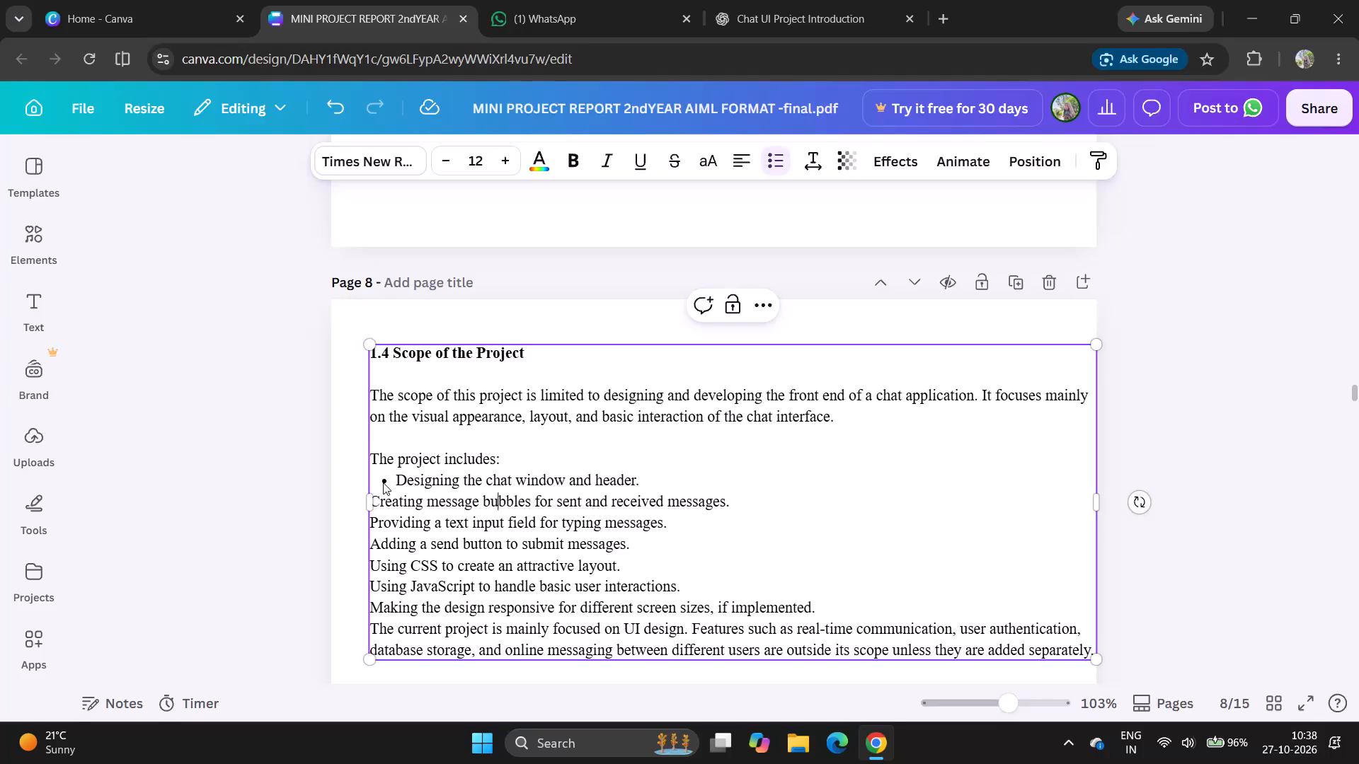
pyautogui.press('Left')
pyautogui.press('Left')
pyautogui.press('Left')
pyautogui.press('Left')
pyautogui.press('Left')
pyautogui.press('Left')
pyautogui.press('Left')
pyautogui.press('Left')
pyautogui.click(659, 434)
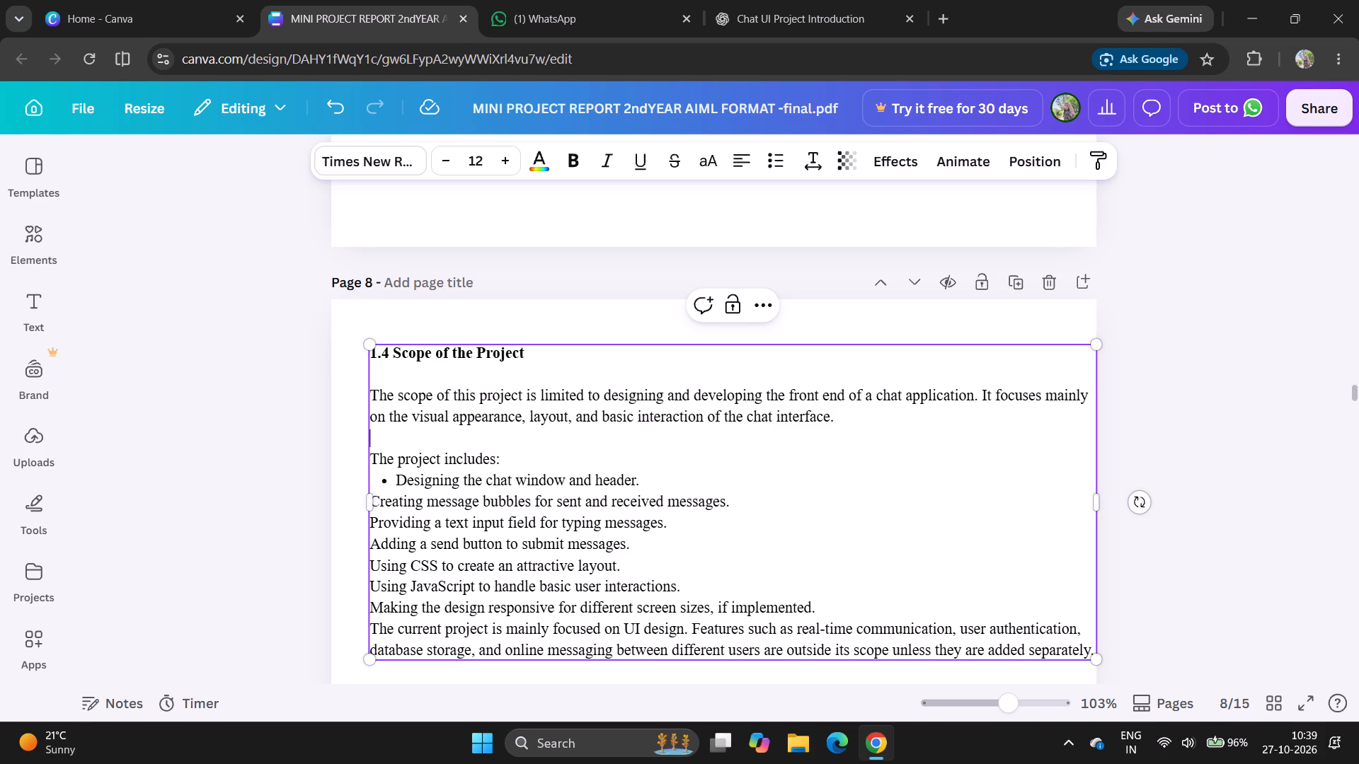
# Format all lines from "Designing the chat window and header." through the closing "The current project is mainly focused on UI design" paragraph as bullets.
pyautogui.moveTo(392, 482); pyautogui.dragTo(898, 660)
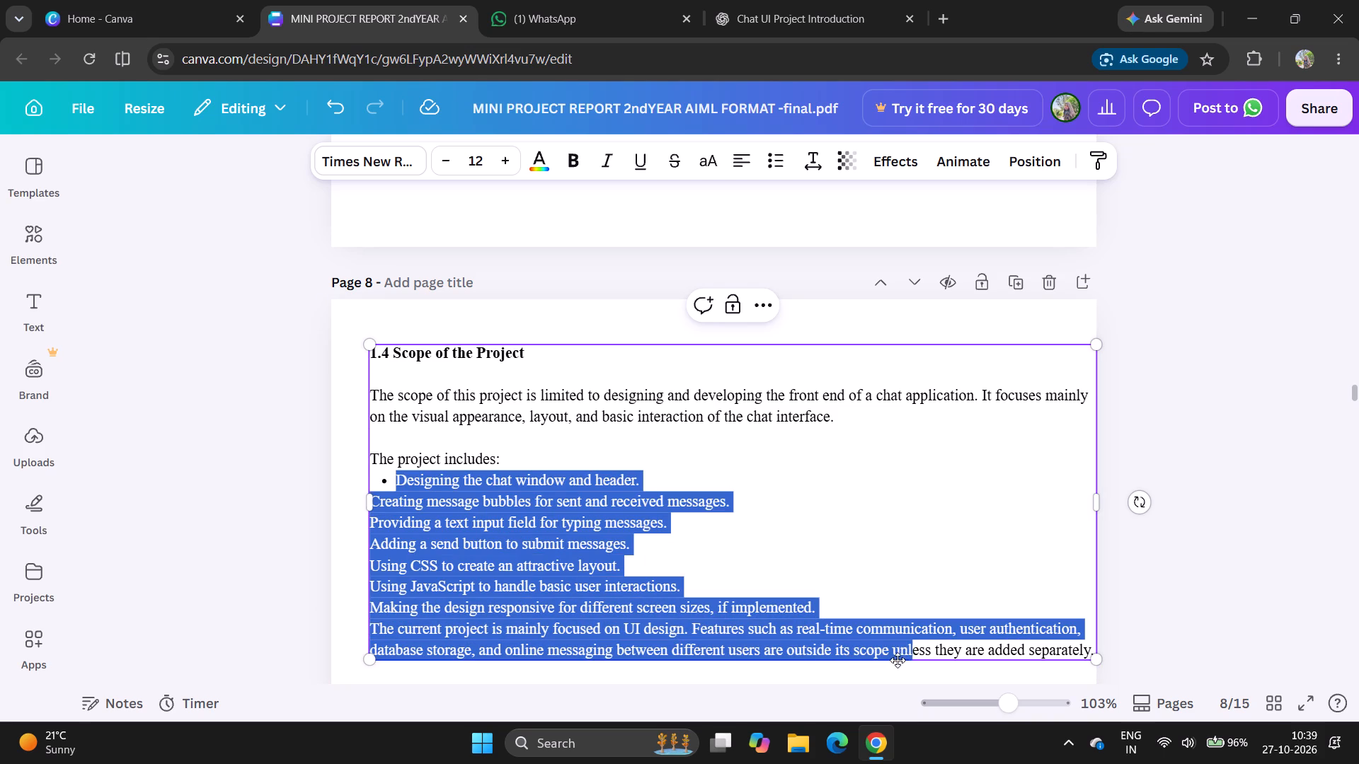
pyautogui.moveTo(898, 660); pyautogui.dragTo(1093, 656)
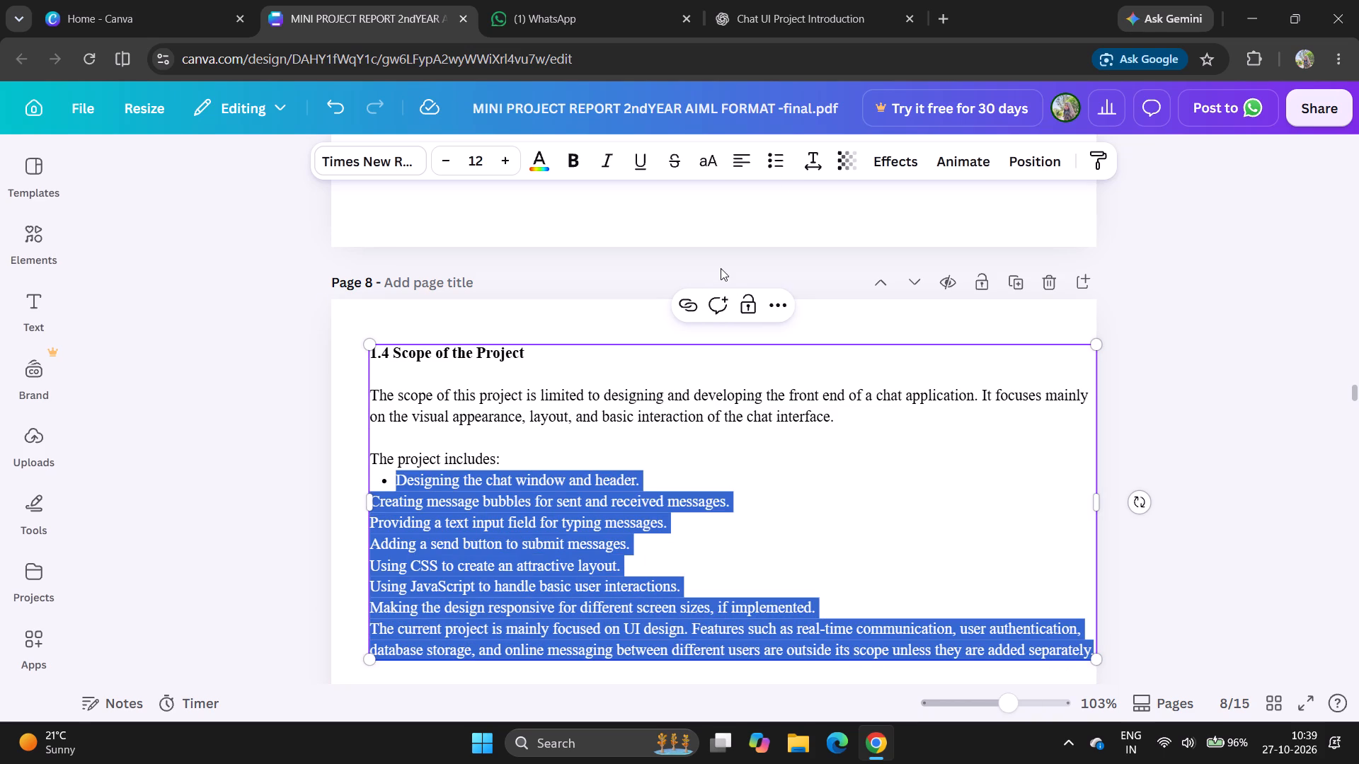
pyautogui.click(768, 159)
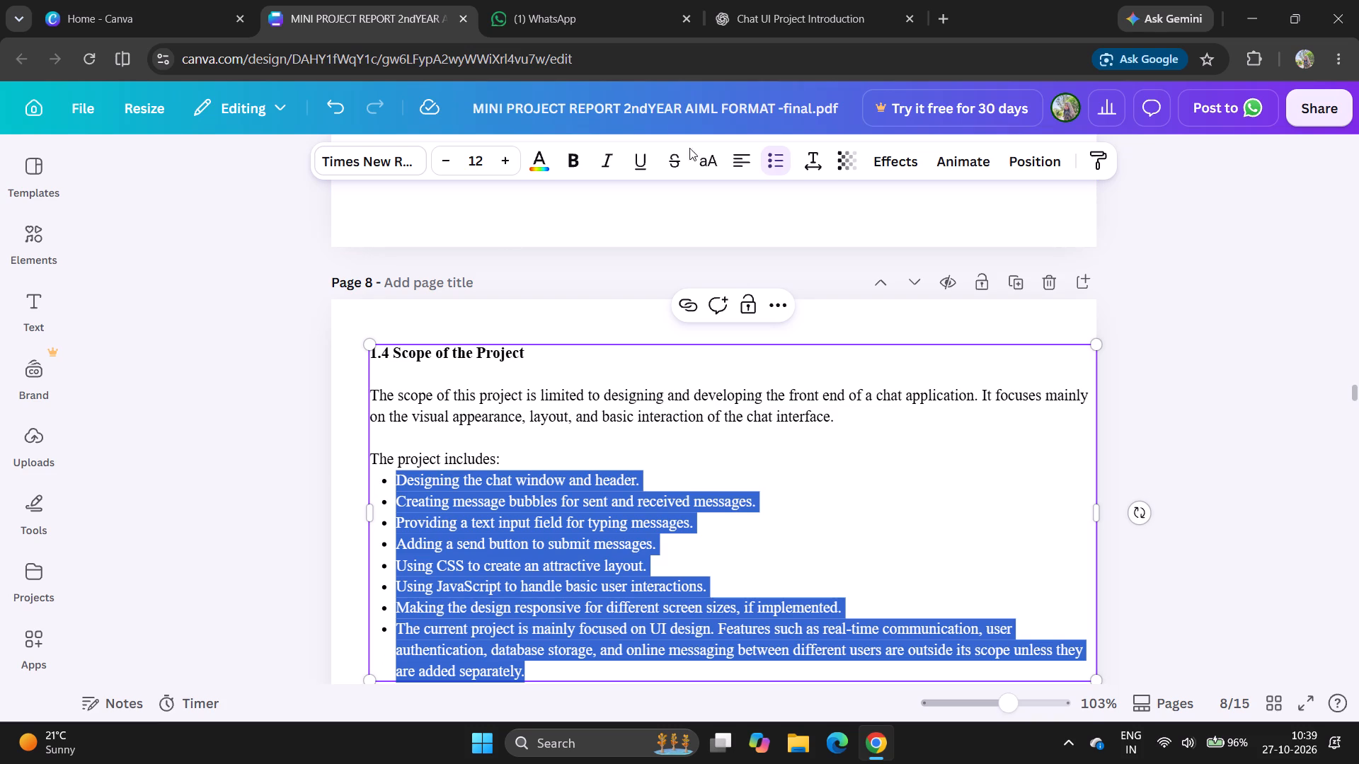
pyautogui.click(658, 481)
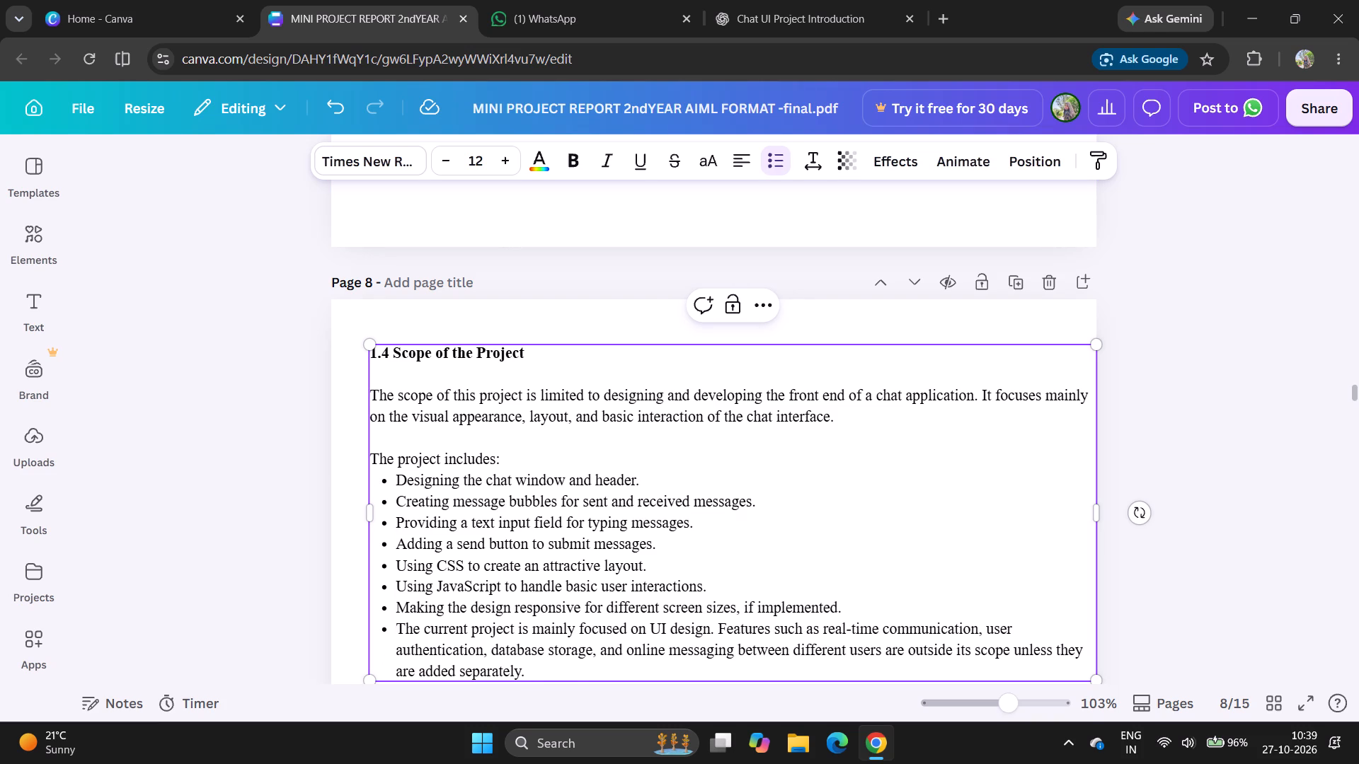
# Shift the section 1.4 text box on page 8 rightward so its left edge roughly lines up with the text on page 7.
pyautogui.scroll(-2, 583, 510)
pyautogui.scroll(4, 583, 510)
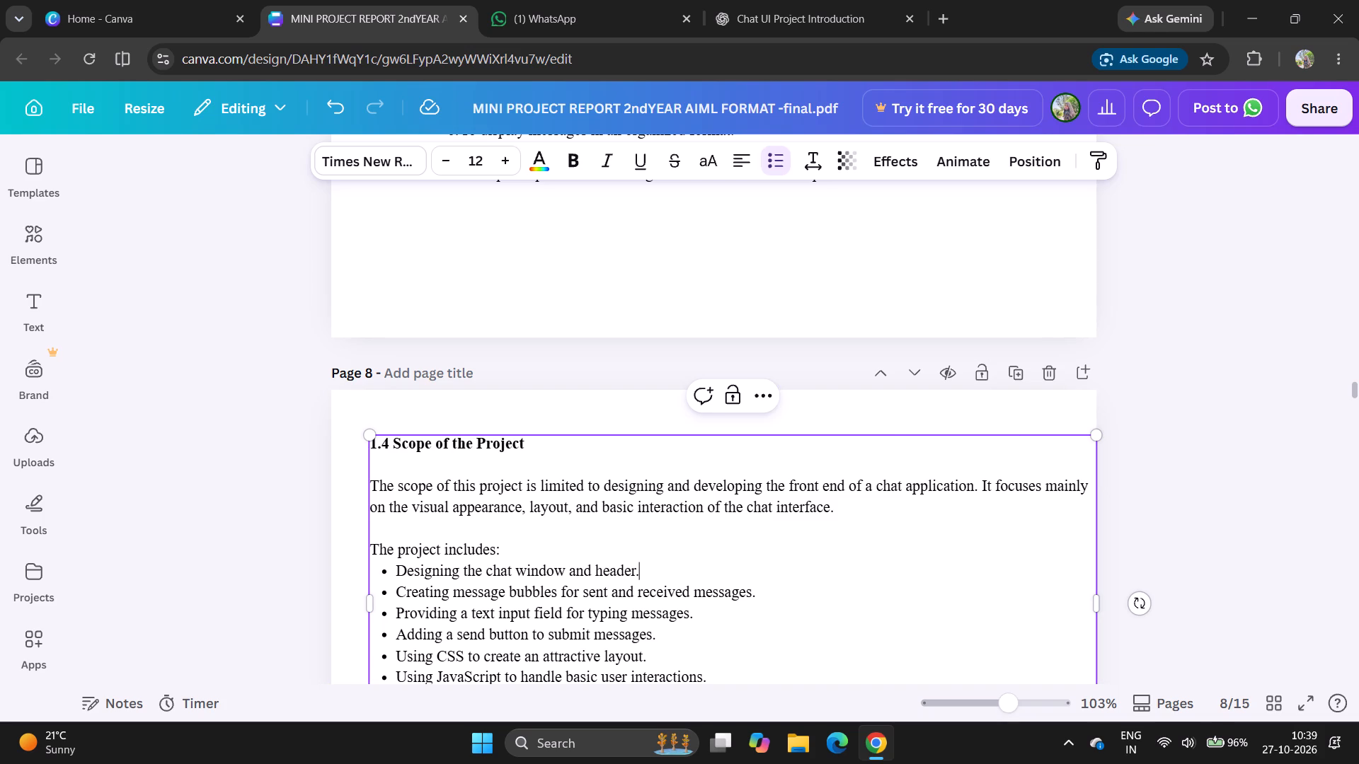
pyautogui.moveTo(1021, 428); pyautogui.dragTo(1056, 427)
pyautogui.scroll(5, 1056, 427)
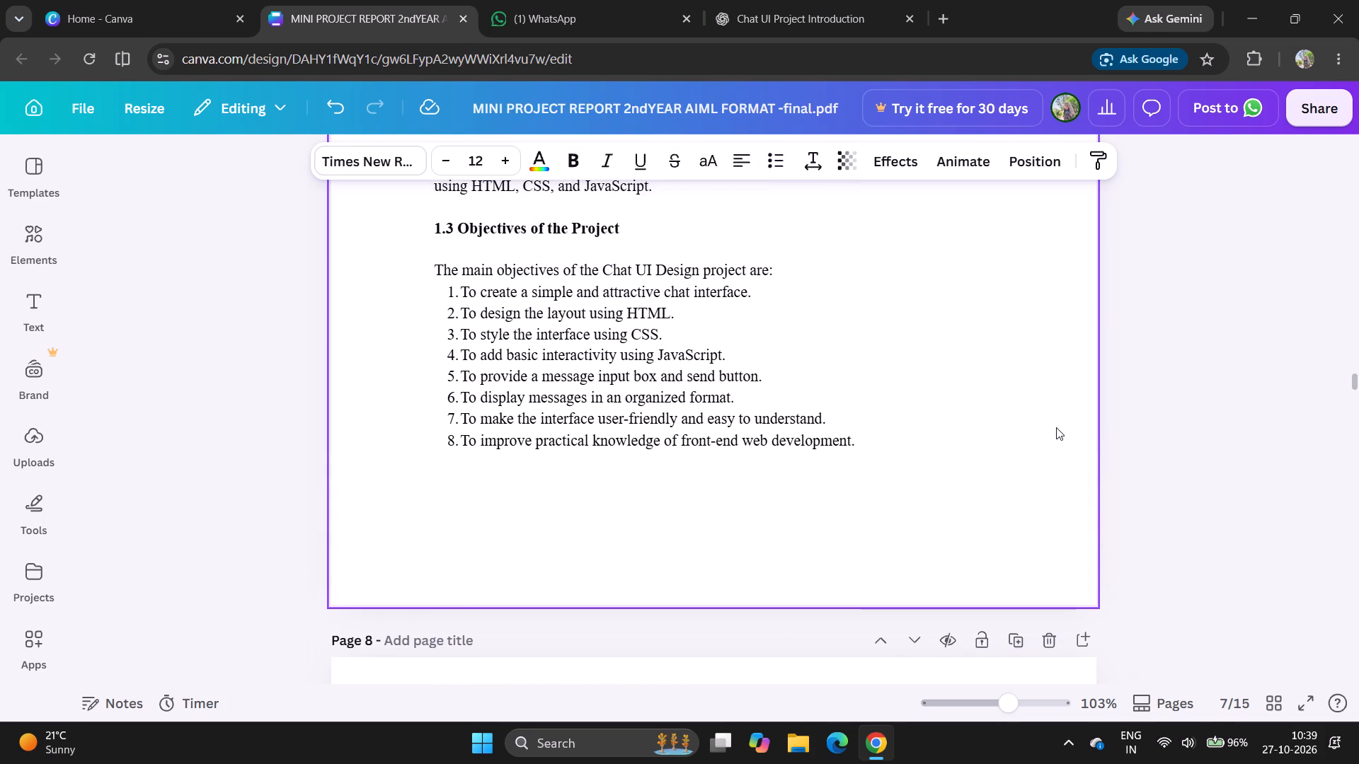
pyautogui.scroll(-1, 1056, 427)
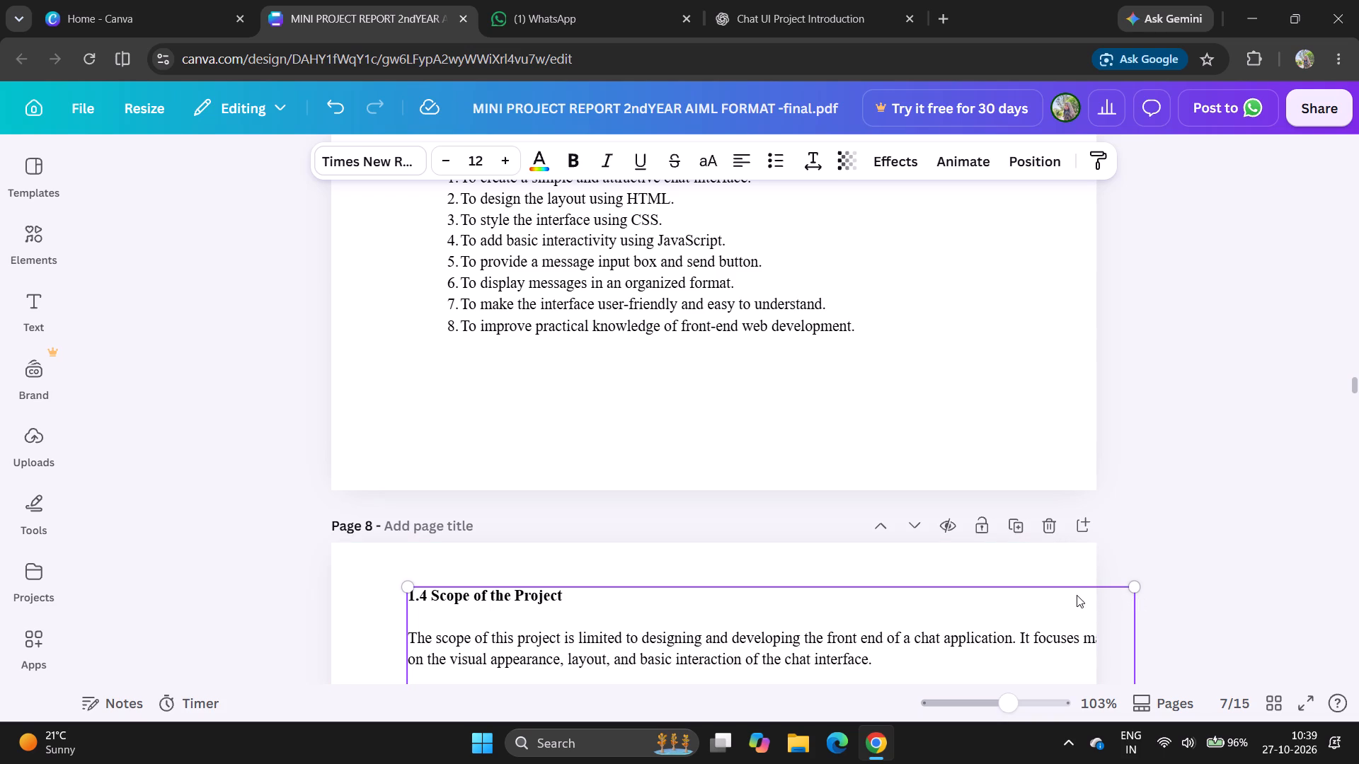
pyautogui.click(1021, 606)
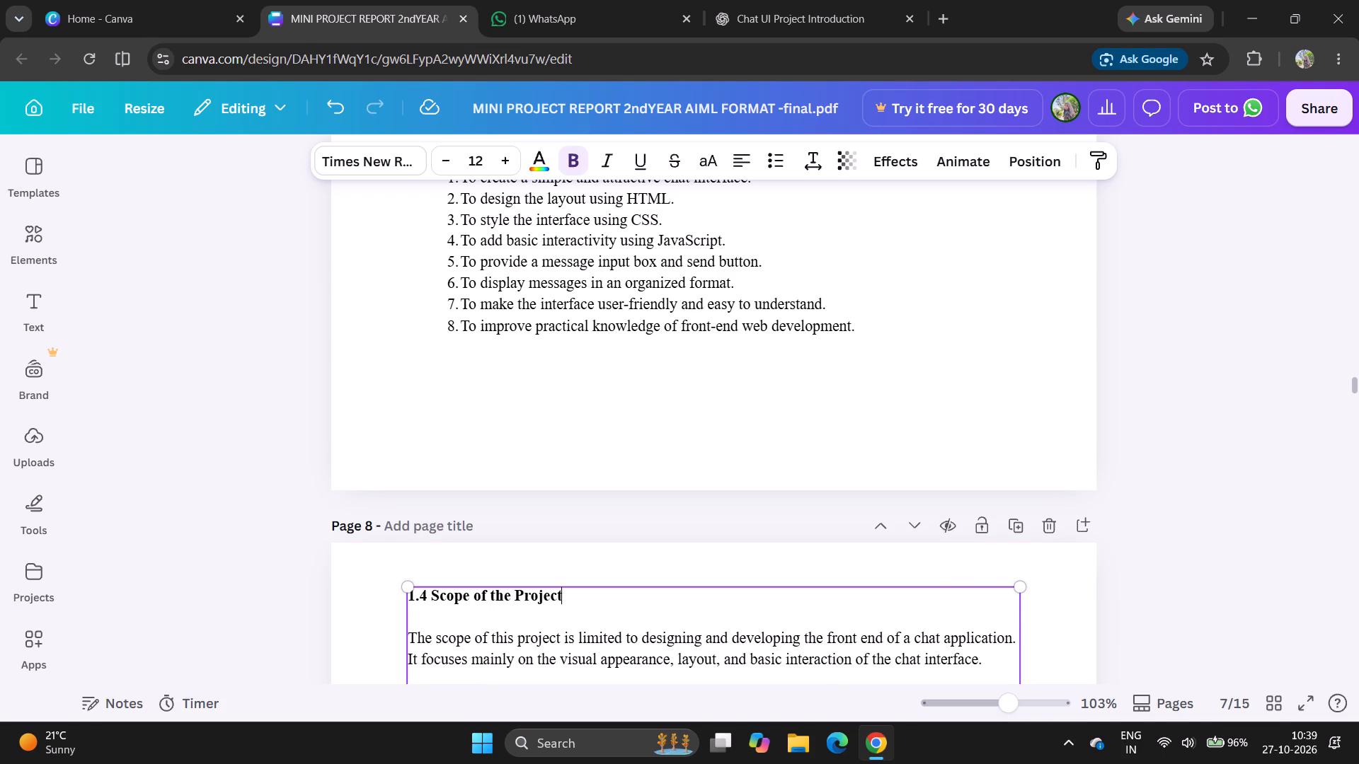
pyautogui.moveTo(962, 581); pyautogui.dragTo(981, 580)
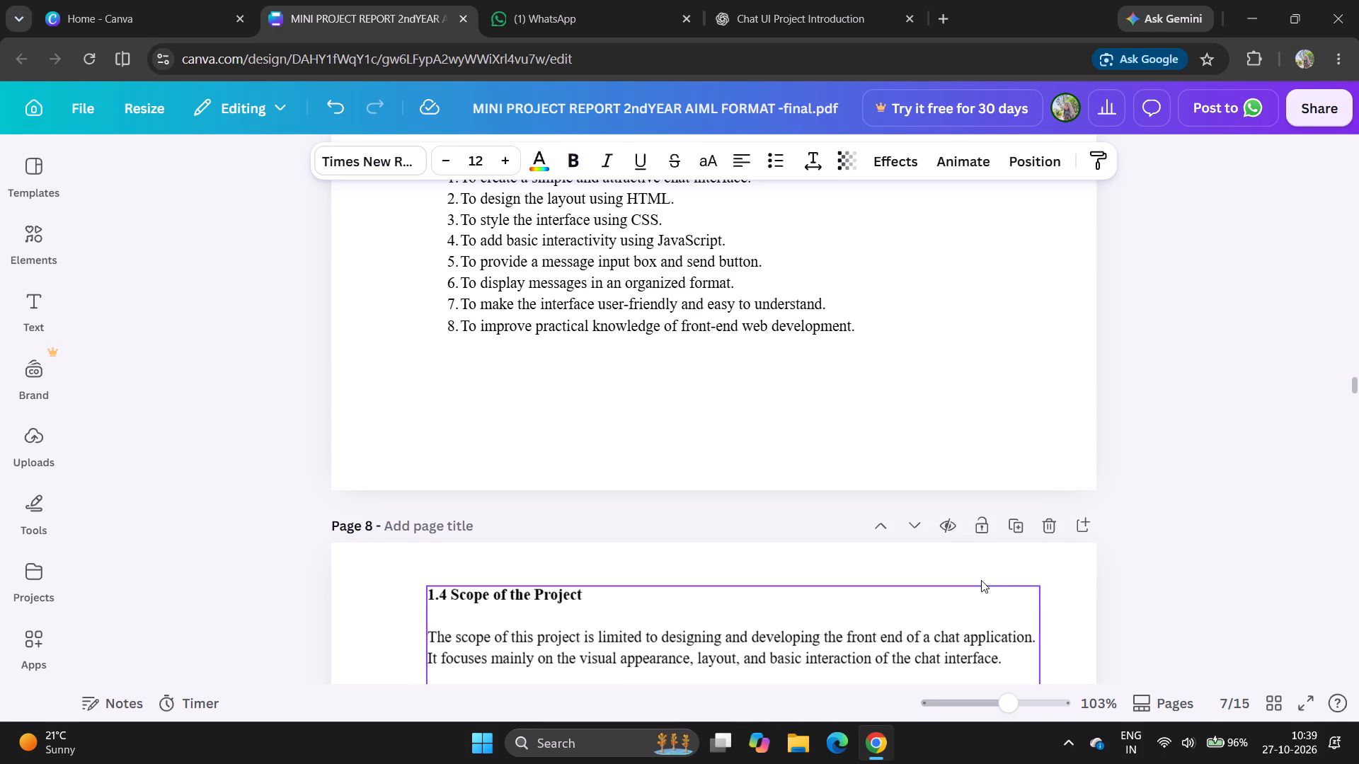
pyautogui.moveTo(981, 580); pyautogui.dragTo(984, 579)
pyautogui.scroll(3, 956, 362)
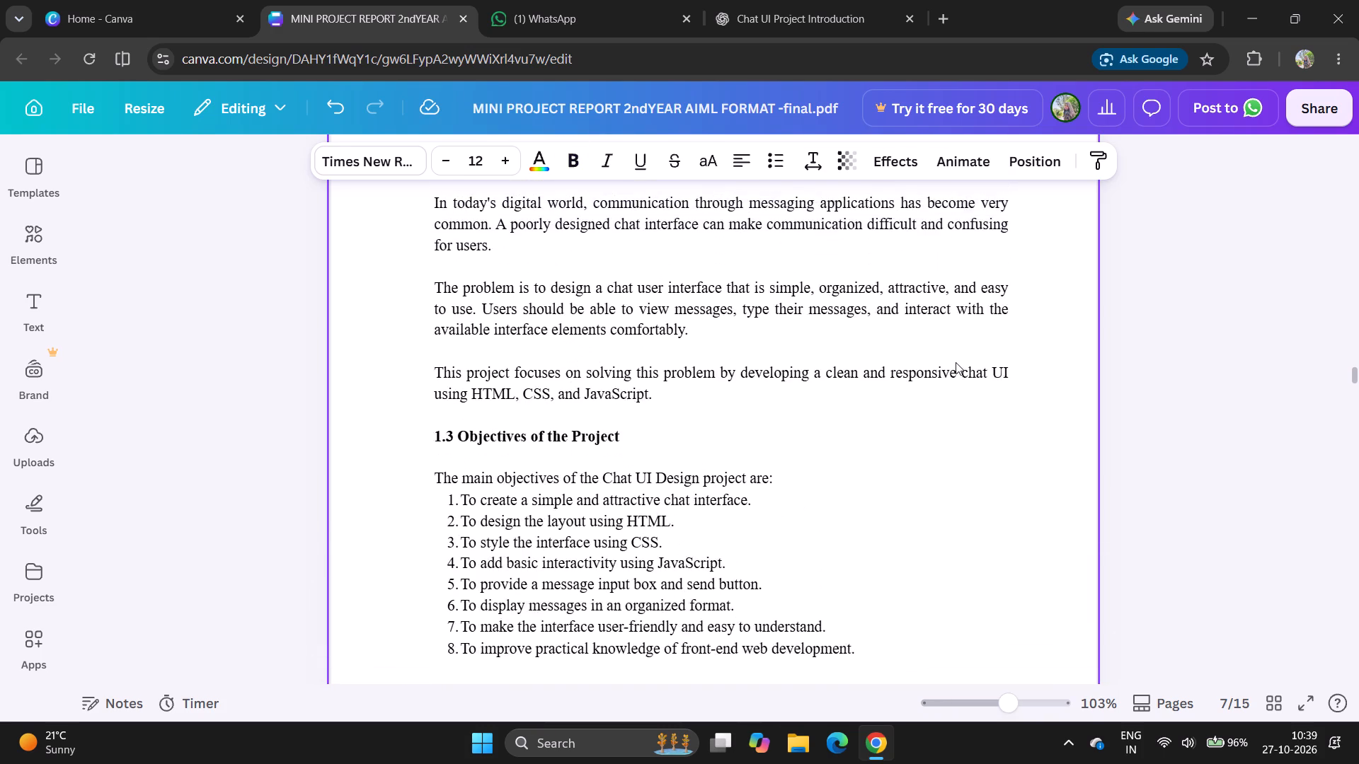
pyautogui.scroll(2, 956, 362)
pyautogui.scroll(-5, 956, 362)
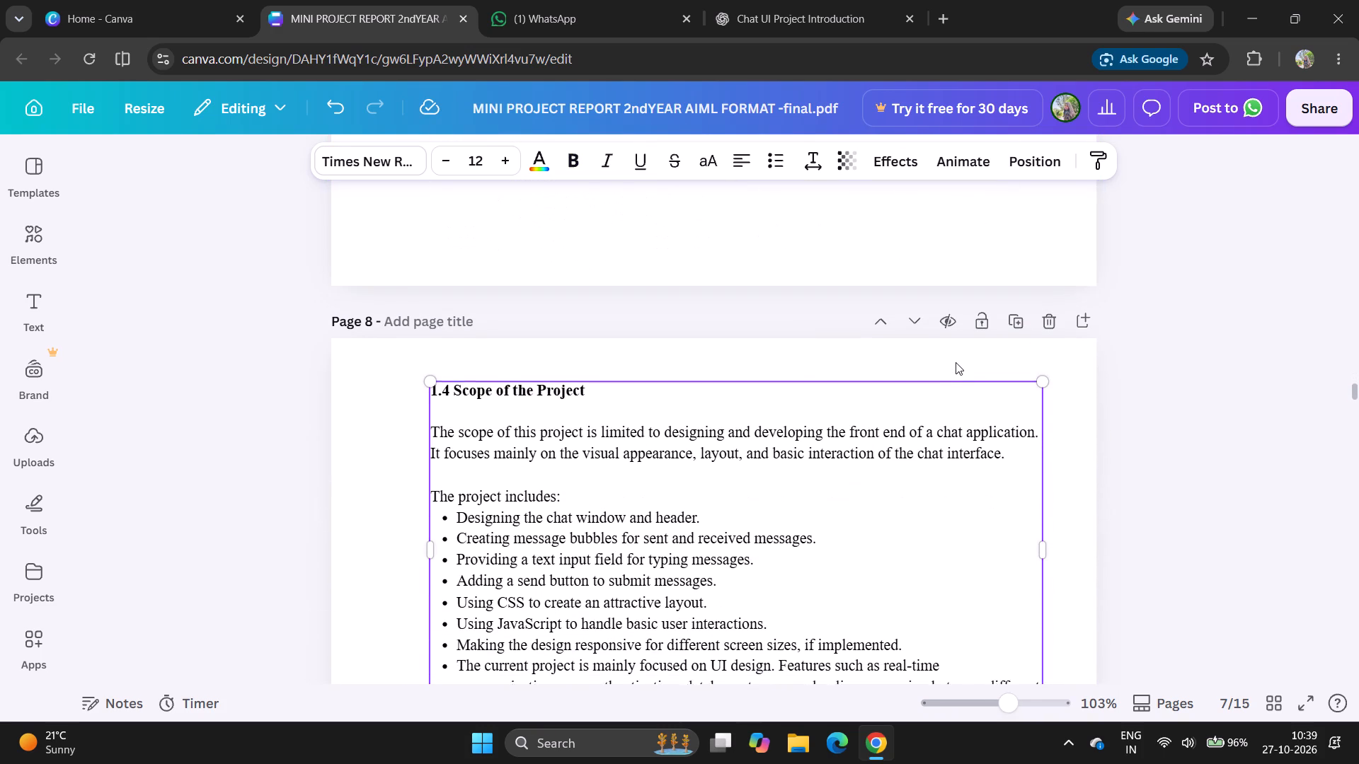
pyautogui.scroll(-1, 956, 362)
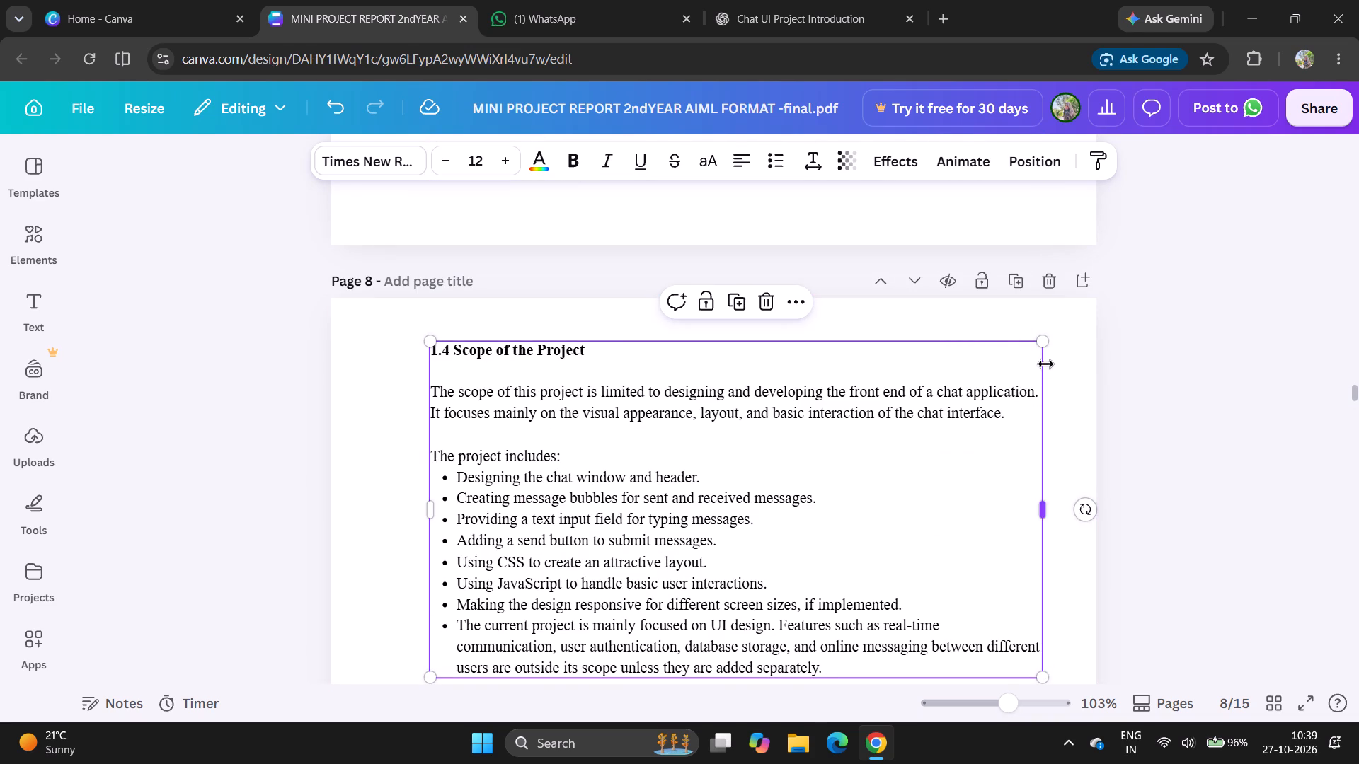
pyautogui.moveTo(975, 343); pyautogui.dragTo(980, 357)
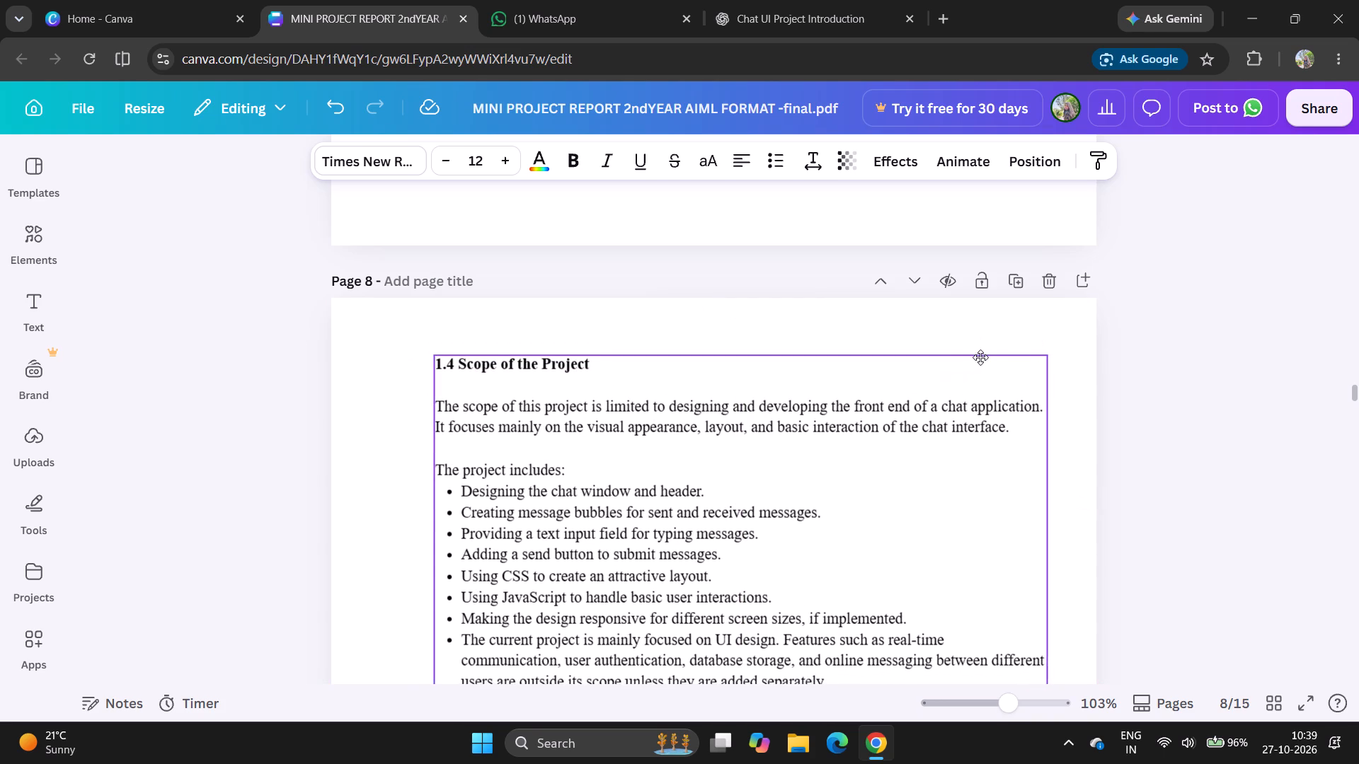
pyautogui.moveTo(980, 357); pyautogui.dragTo(970, 374)
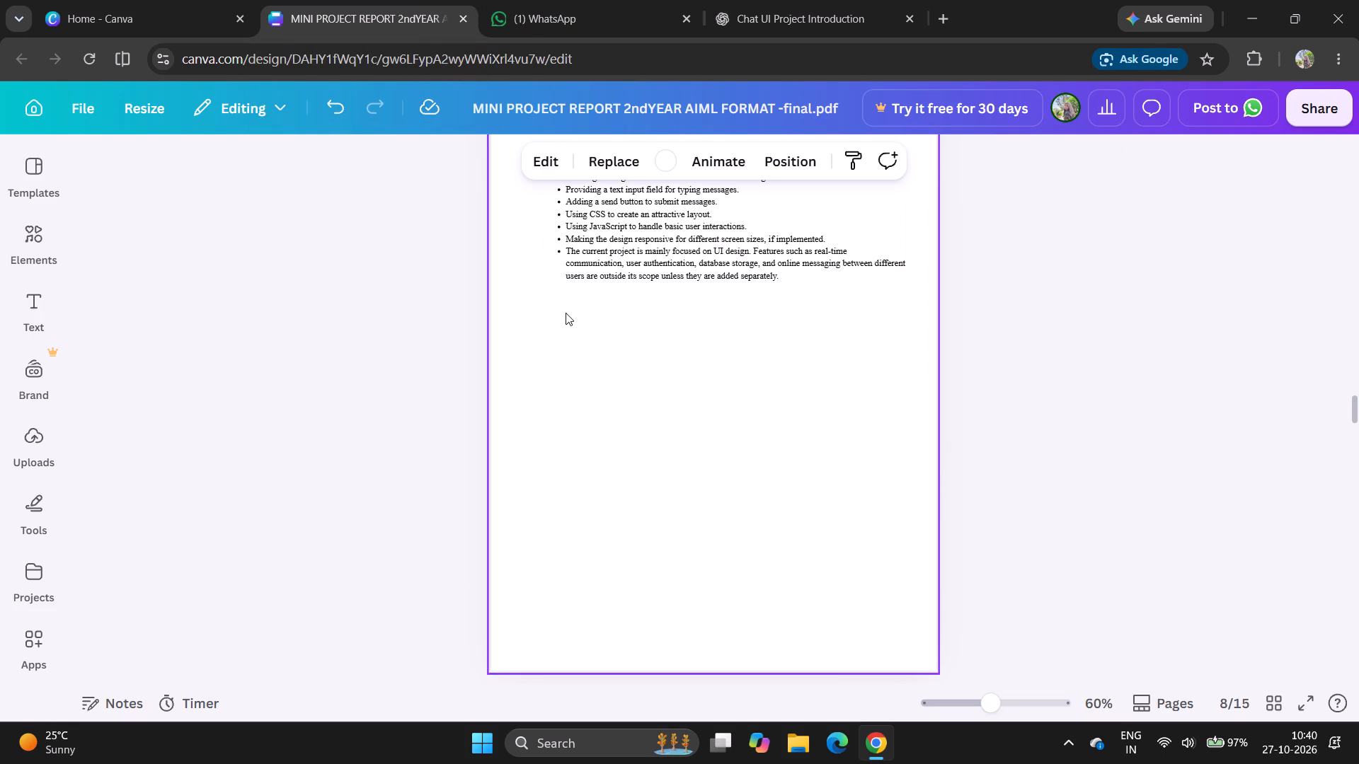
pyautogui.hotkey('ctrl', 'v')
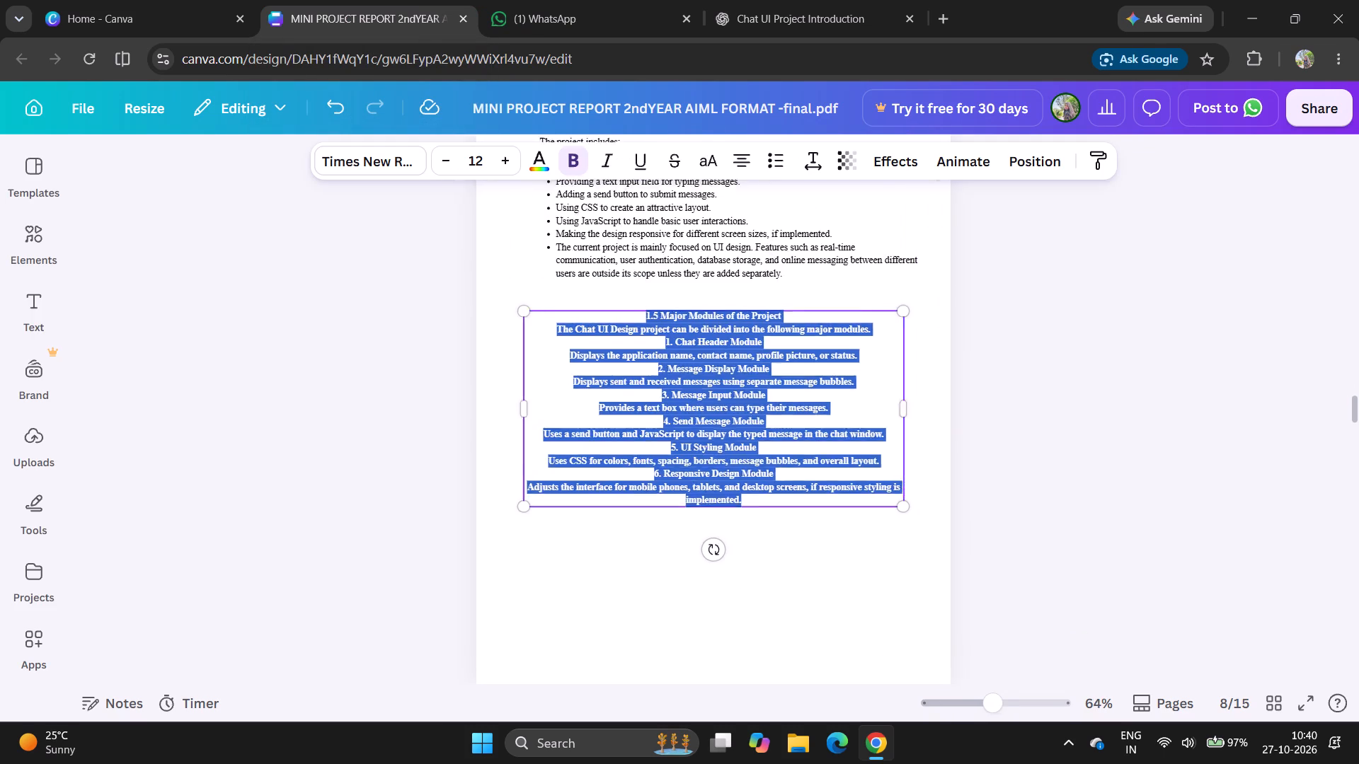
# Left-align the pasted section 1.5 text and format all its lines as bullets.
pyautogui.click(744, 156)
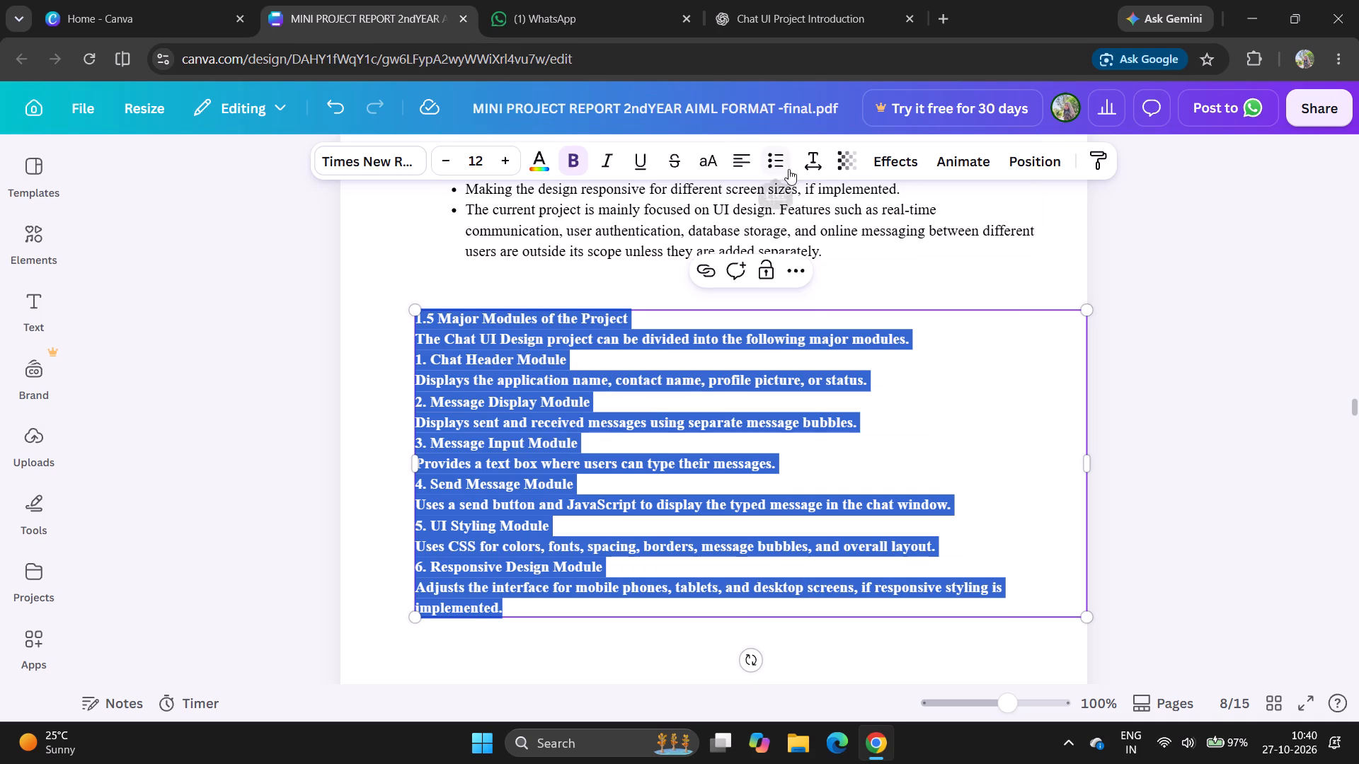
pyautogui.click(772, 165)
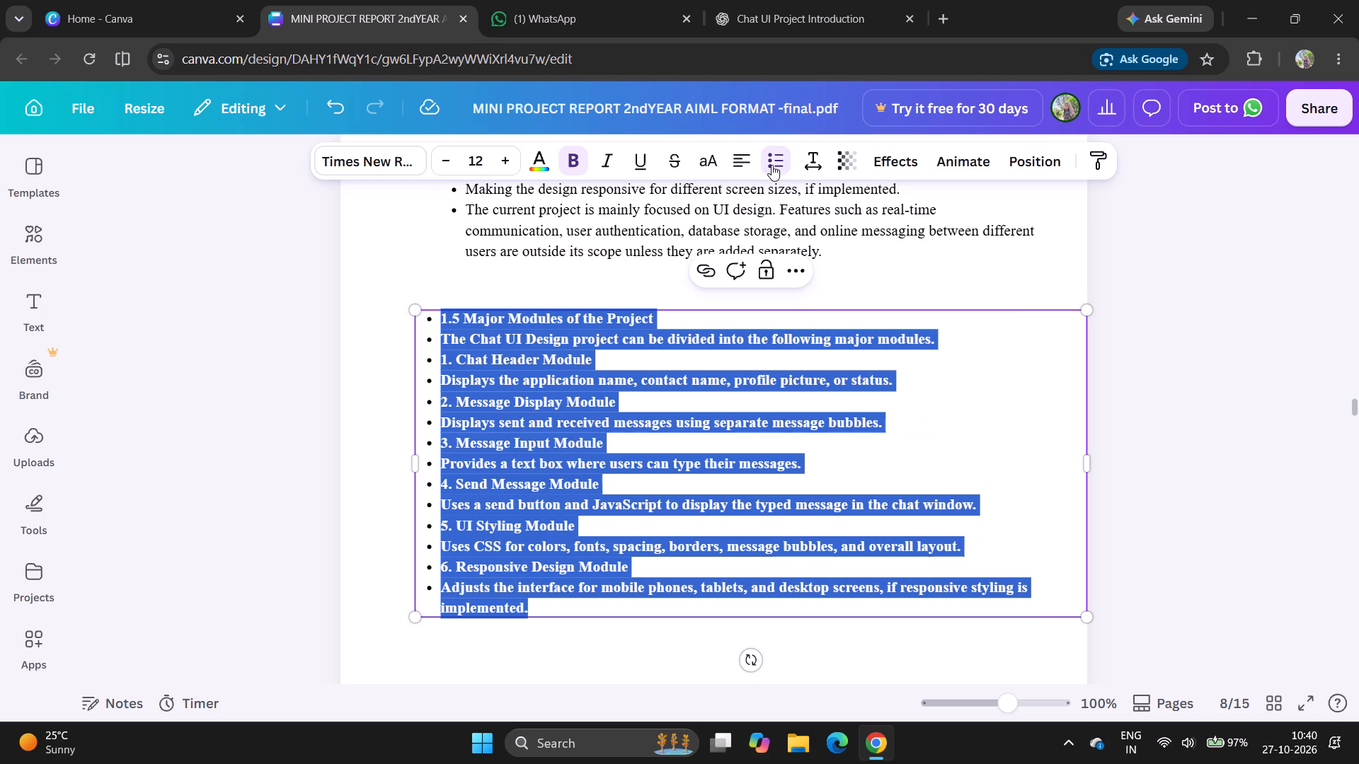
# Remove bold from the section 1.5 text, leaving only the heading "1.5 Major Modules of the Project" bold.
pyautogui.click(676, 312)
pyautogui.moveTo(676, 312); pyautogui.dragTo(428, 322)
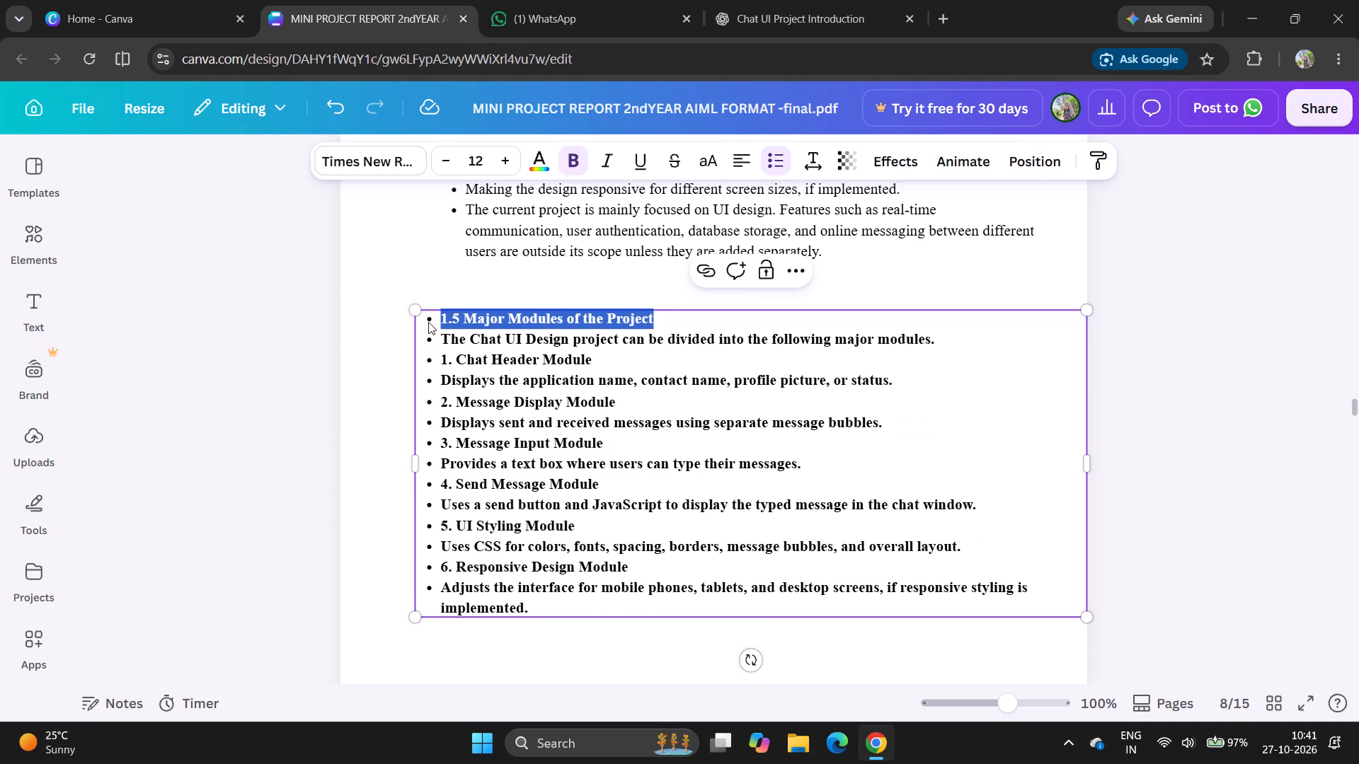
pyautogui.hotkey('ctrl', 'a')
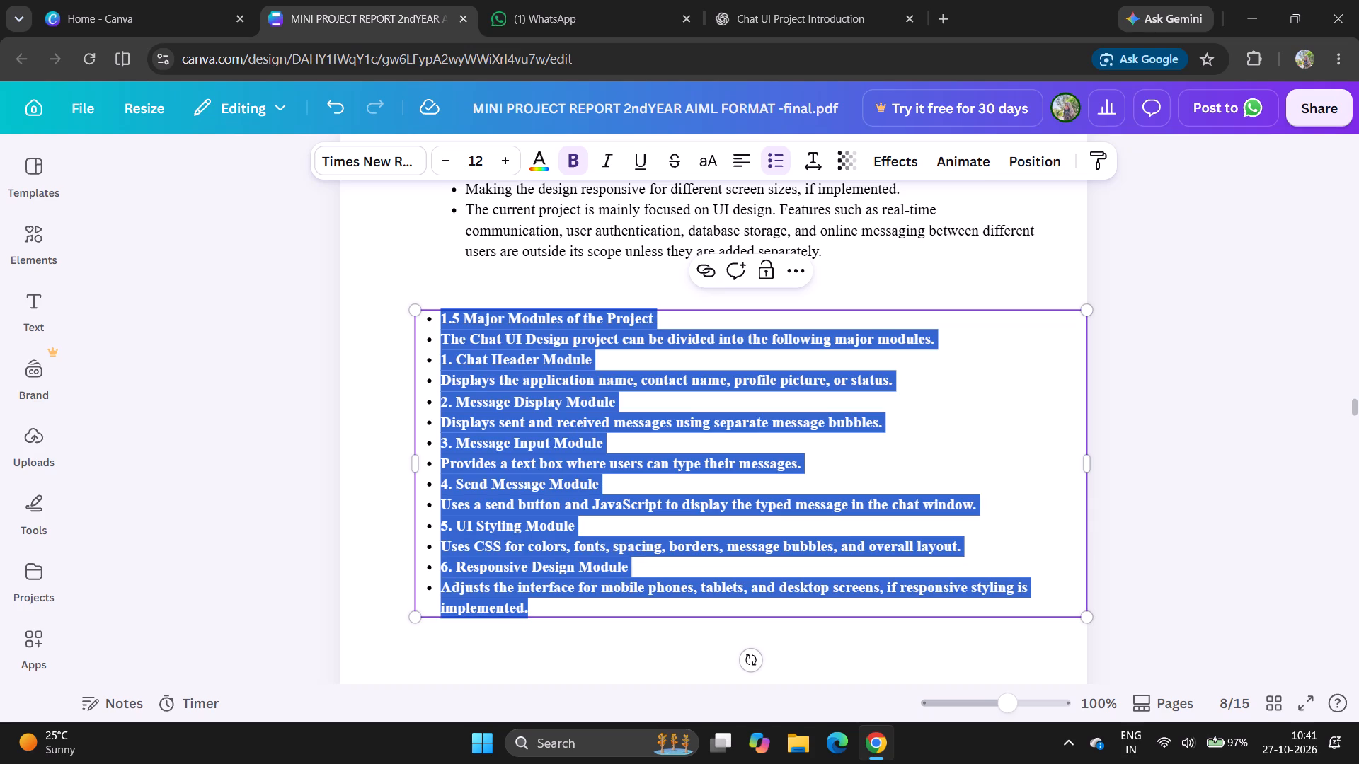
pyautogui.click(575, 156)
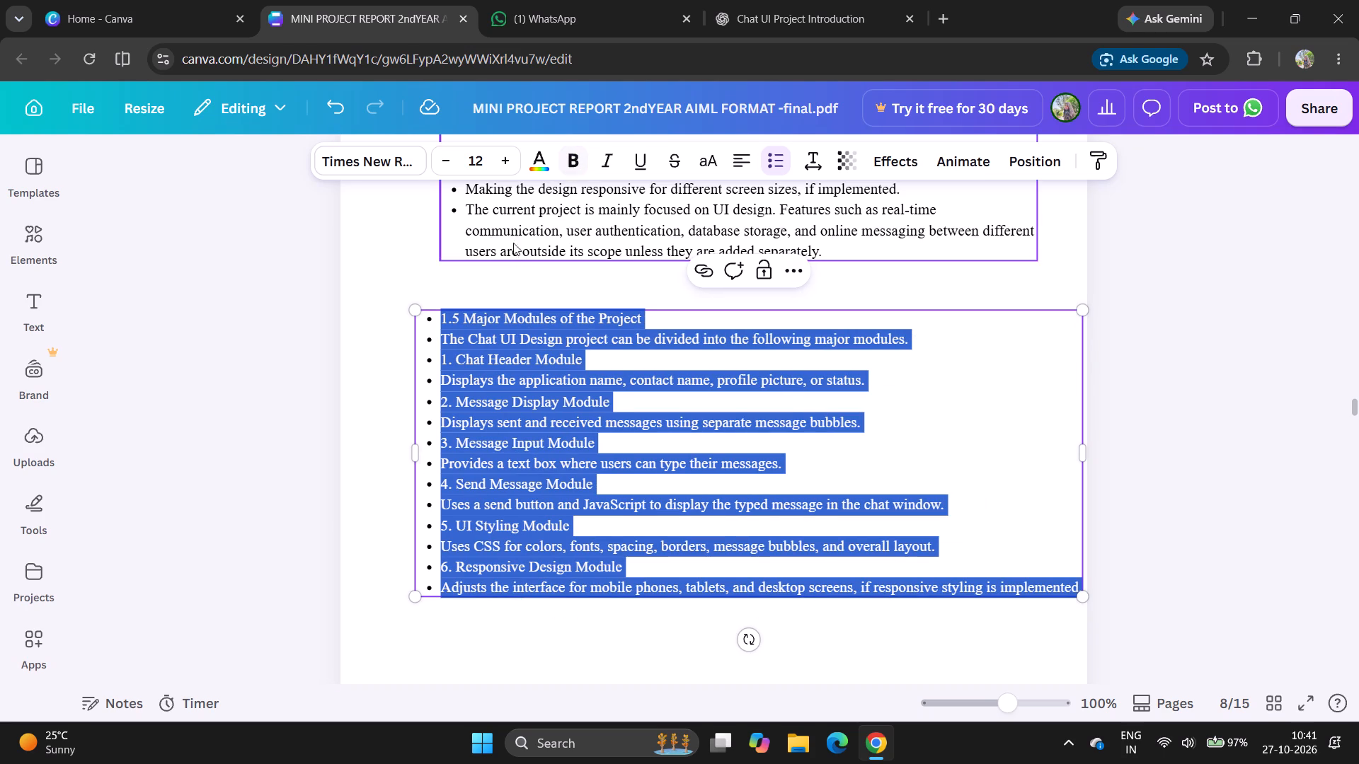
pyautogui.click(661, 319)
pyautogui.moveTo(661, 319); pyautogui.dragTo(438, 315)
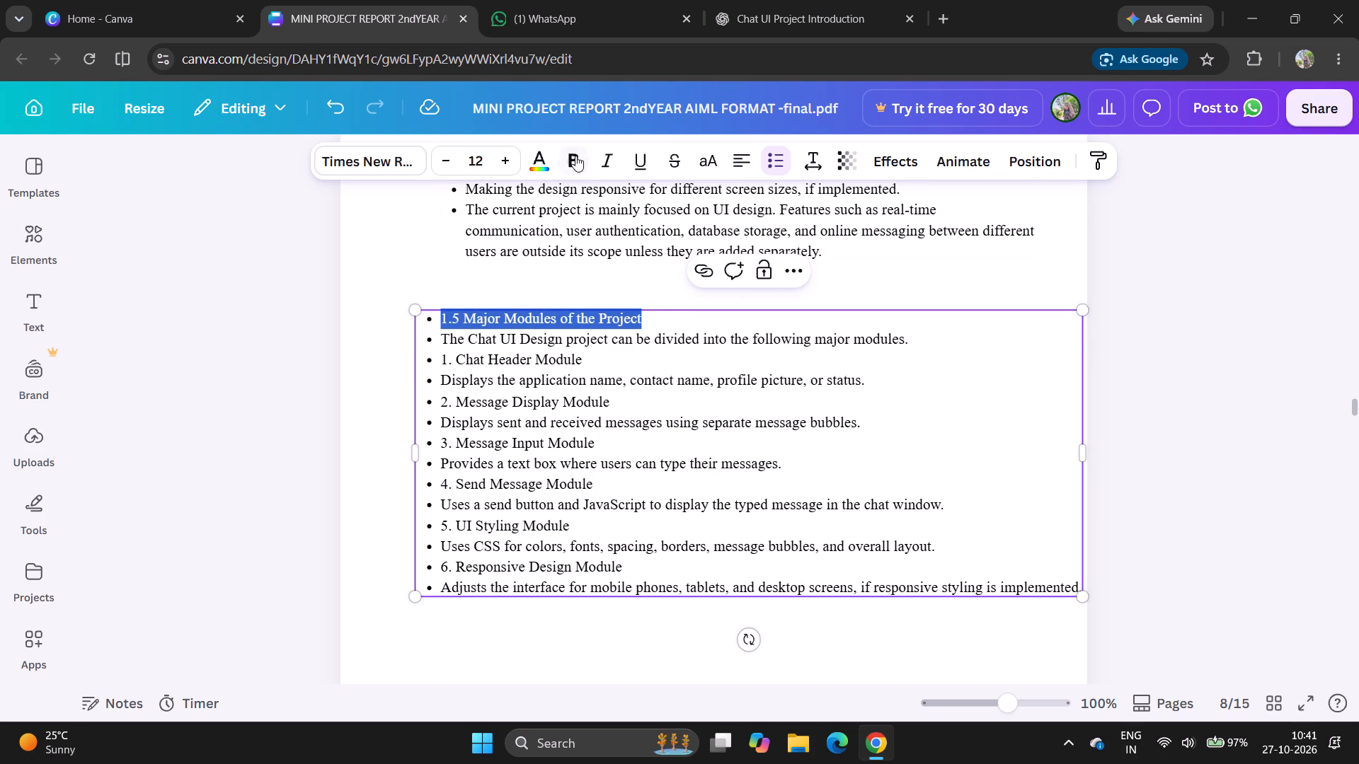
pyautogui.click(575, 157)
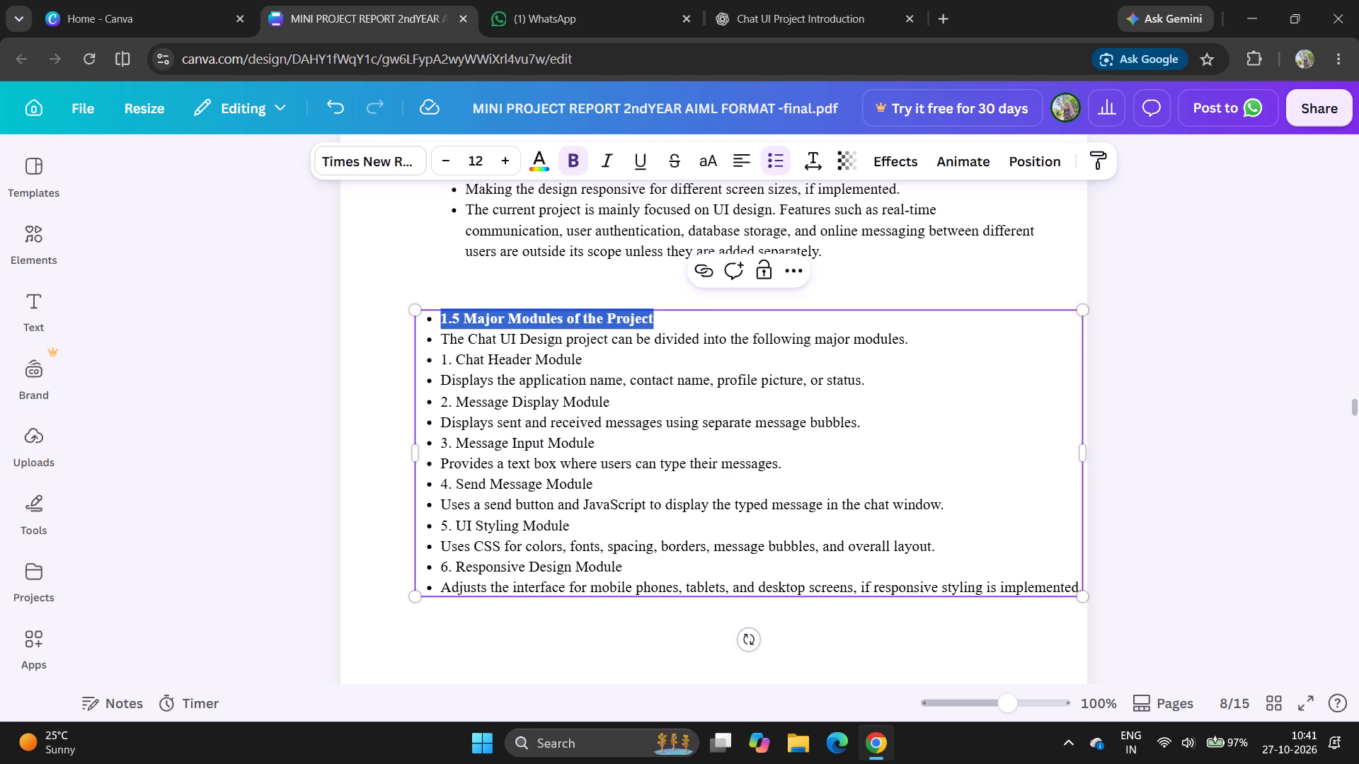
# Insert an unbulleted blank line below the heading "1.5 Major Modules of the Project" and remove the heading's bullet.
pyautogui.click(667, 323)
pyautogui.press('Return')
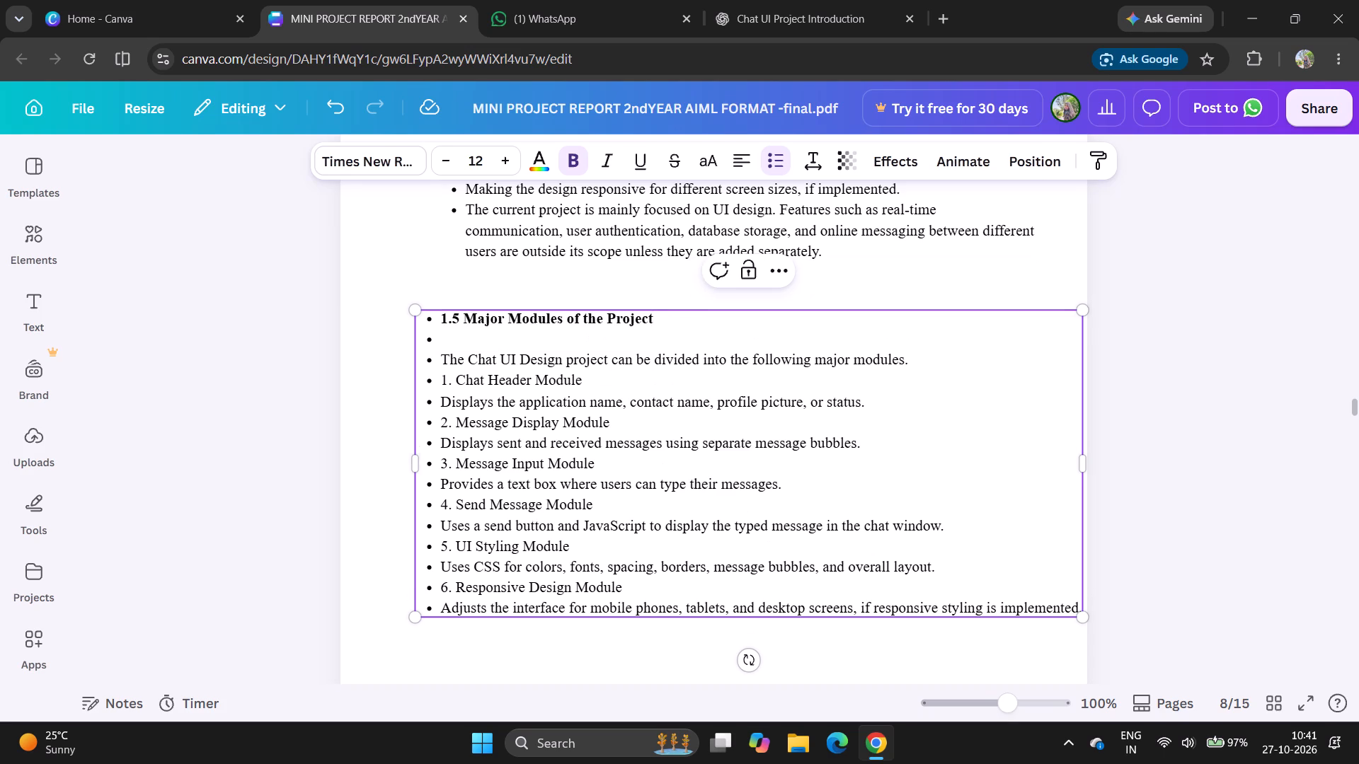
pyautogui.press('BackSpace')
pyautogui.press('Up')
pyautogui.press('BackSpace')
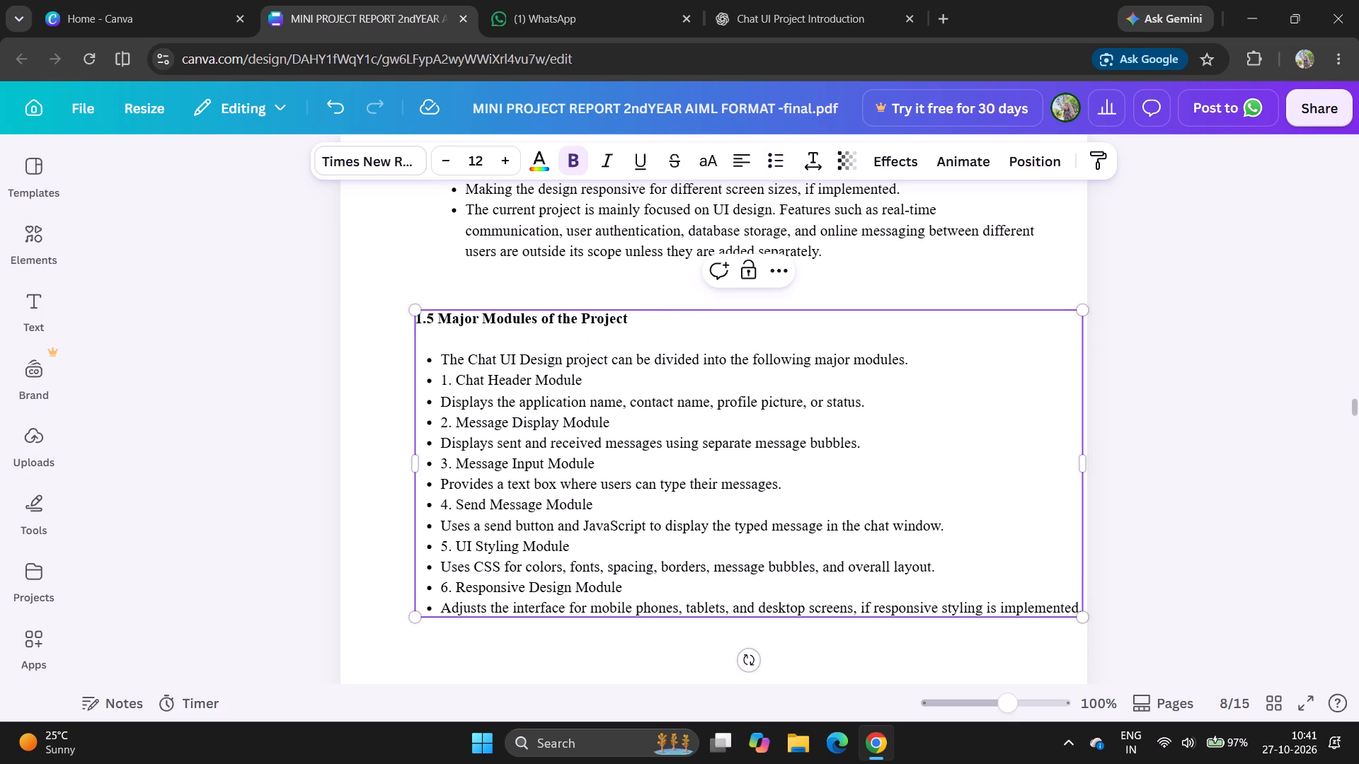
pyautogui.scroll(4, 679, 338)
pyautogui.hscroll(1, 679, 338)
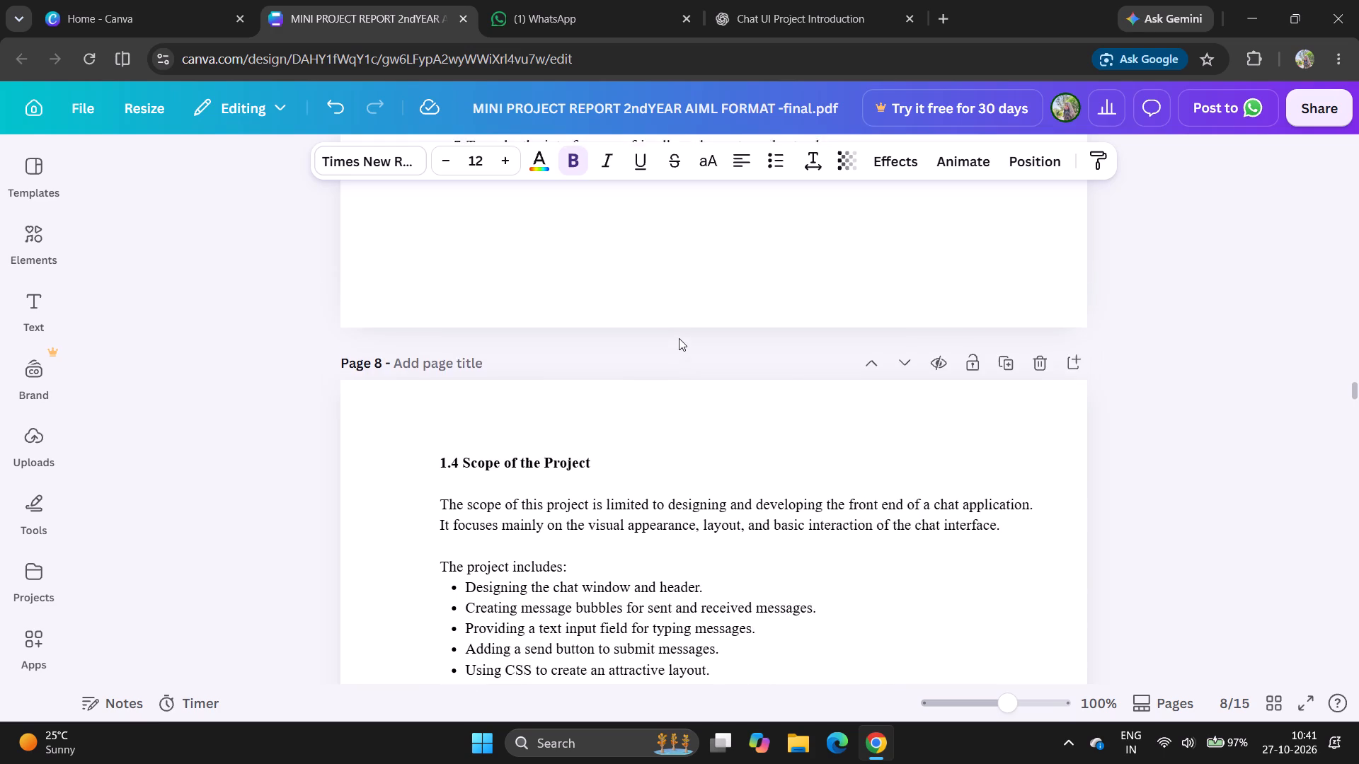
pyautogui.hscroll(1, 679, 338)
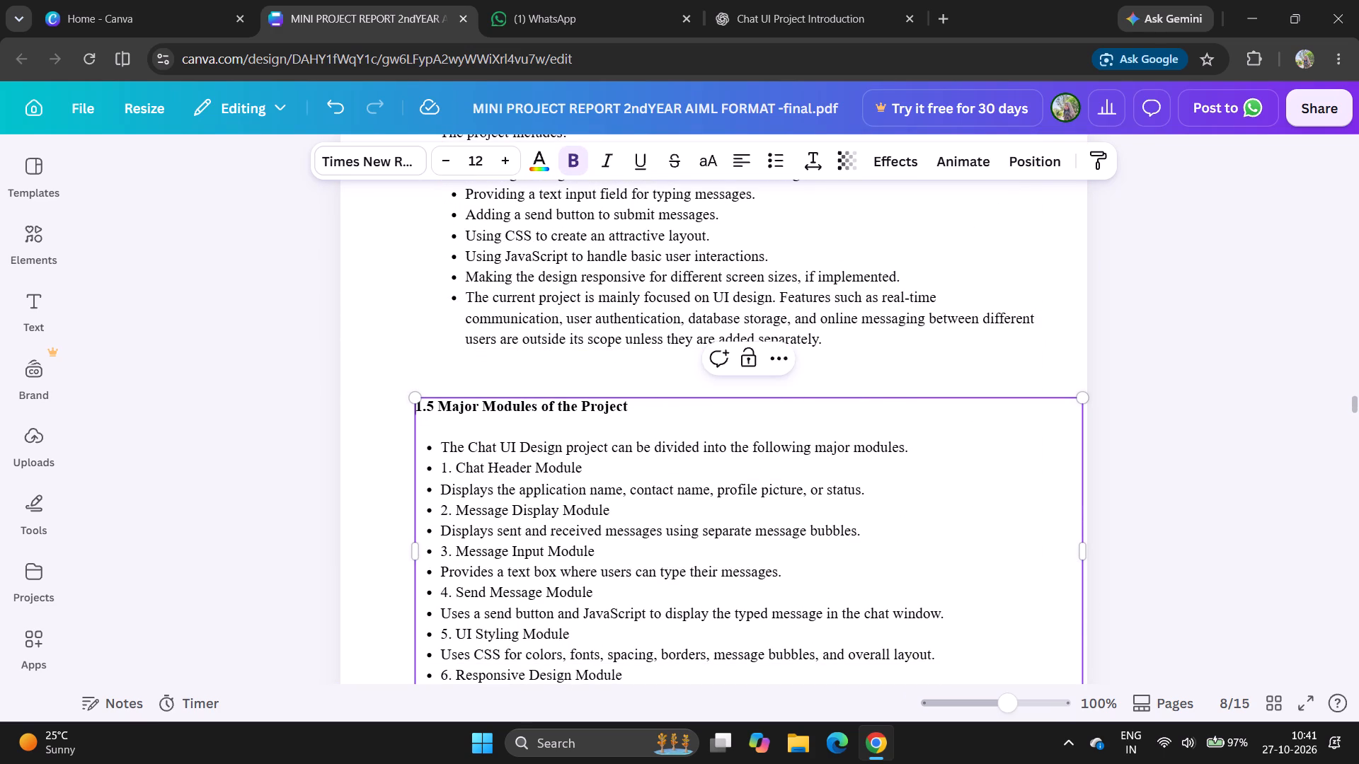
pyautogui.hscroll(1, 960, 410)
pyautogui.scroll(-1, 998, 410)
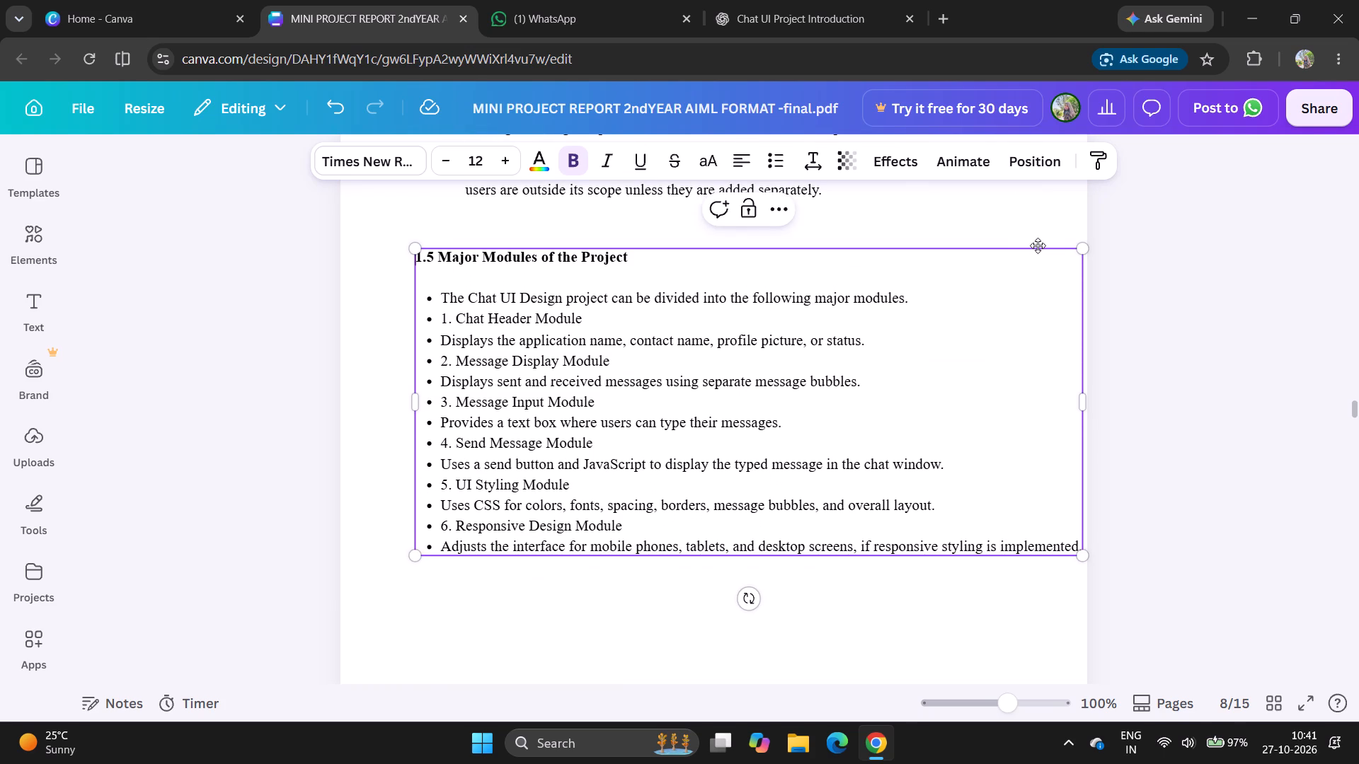
# Shift the section 1.5 text box slightly to the right on page 8 and scale it down to about 18.4 by 8.5.
pyautogui.moveTo(1038, 245); pyautogui.dragTo(1051, 245)
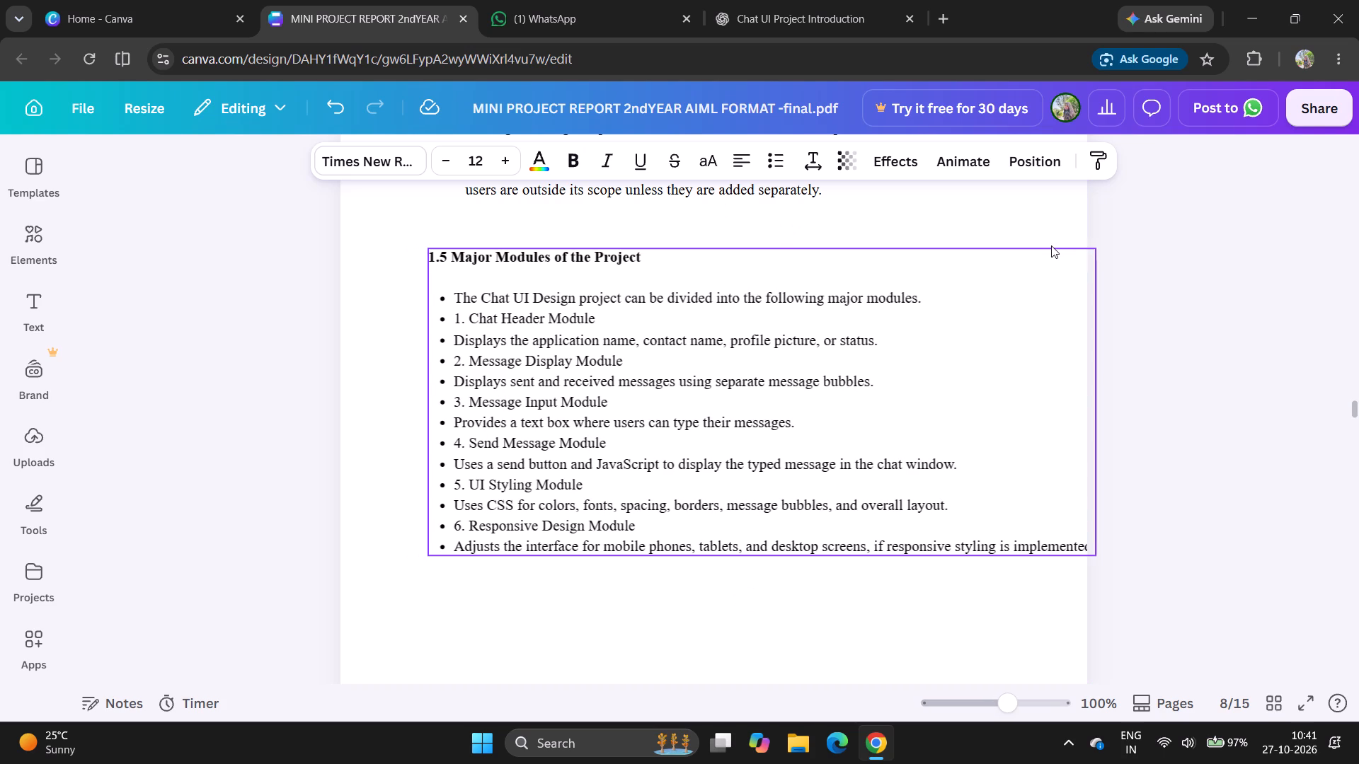
pyautogui.moveTo(1051, 245); pyautogui.dragTo(1048, 245)
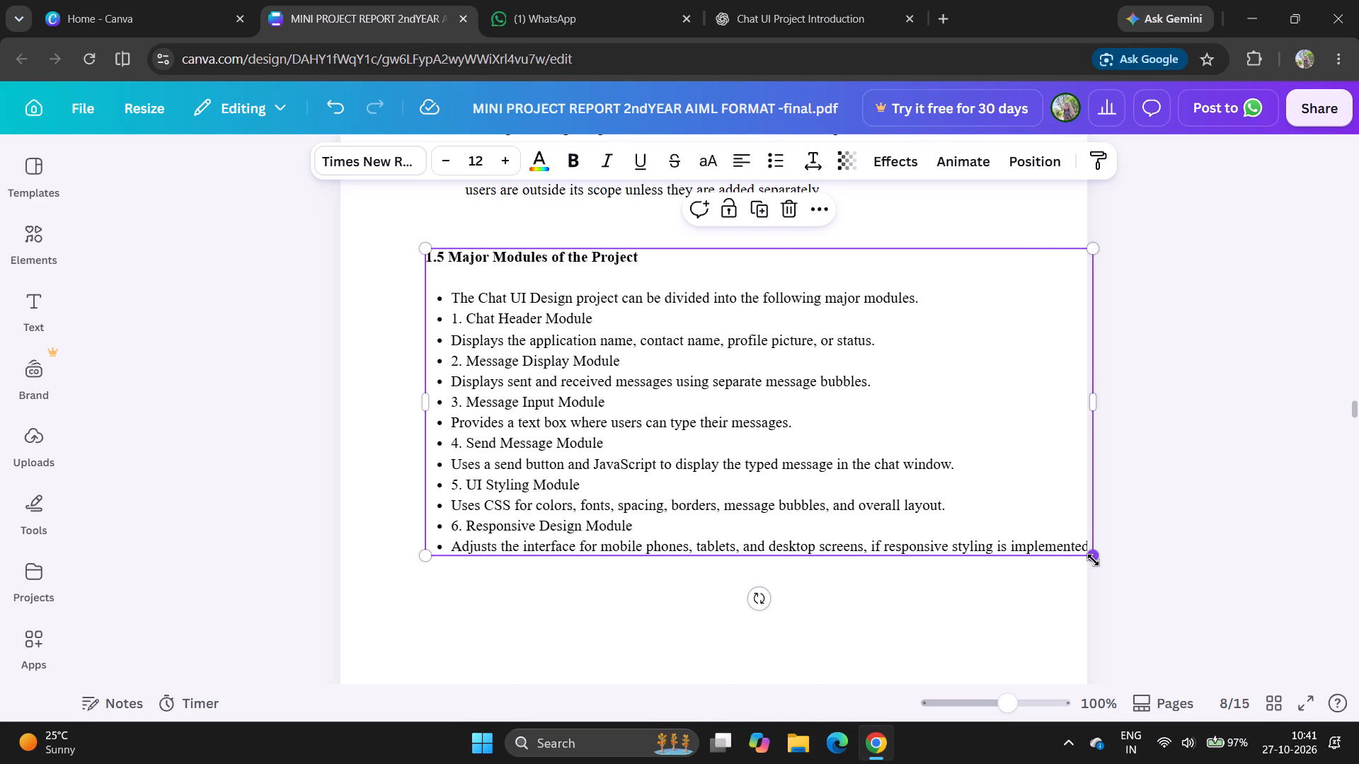
pyautogui.moveTo(1093, 560); pyautogui.dragTo(1078, 554)
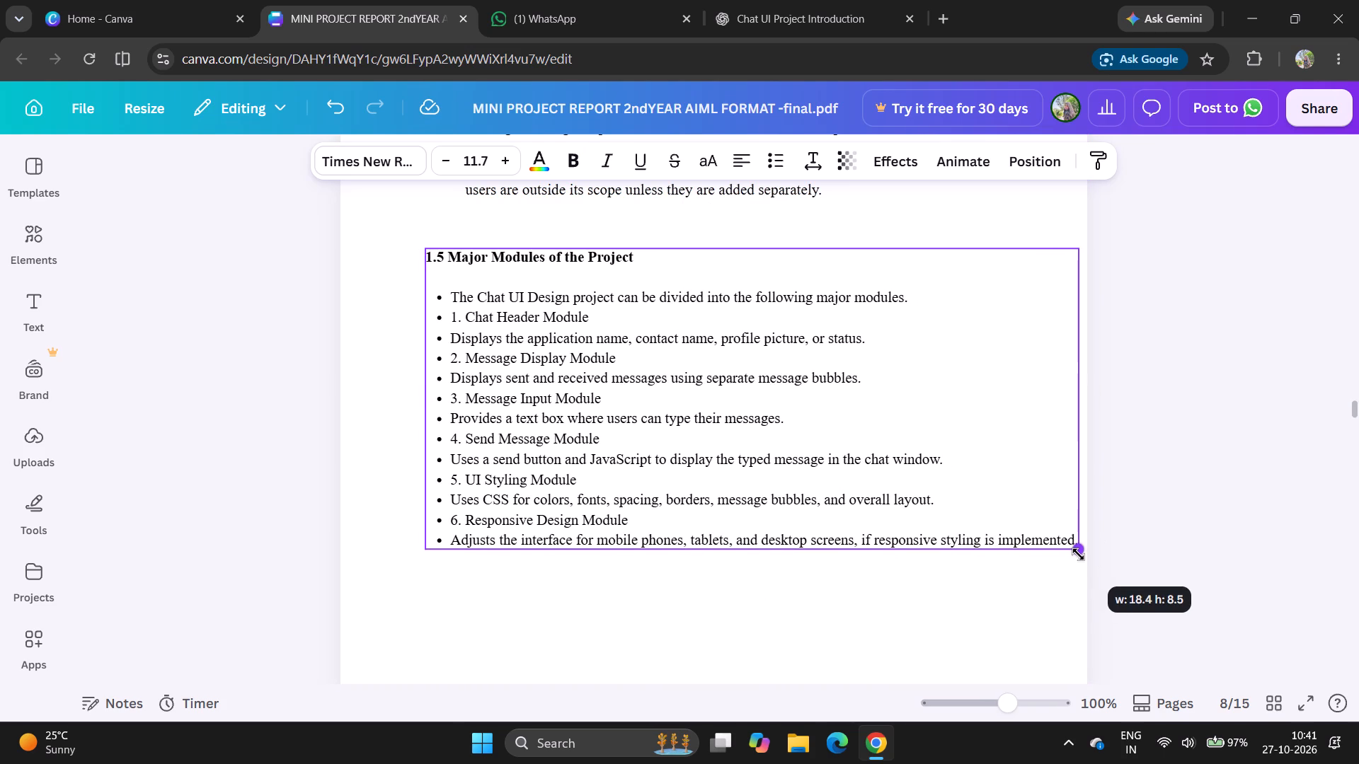
pyautogui.moveTo(1078, 554); pyautogui.dragTo(1077, 557)
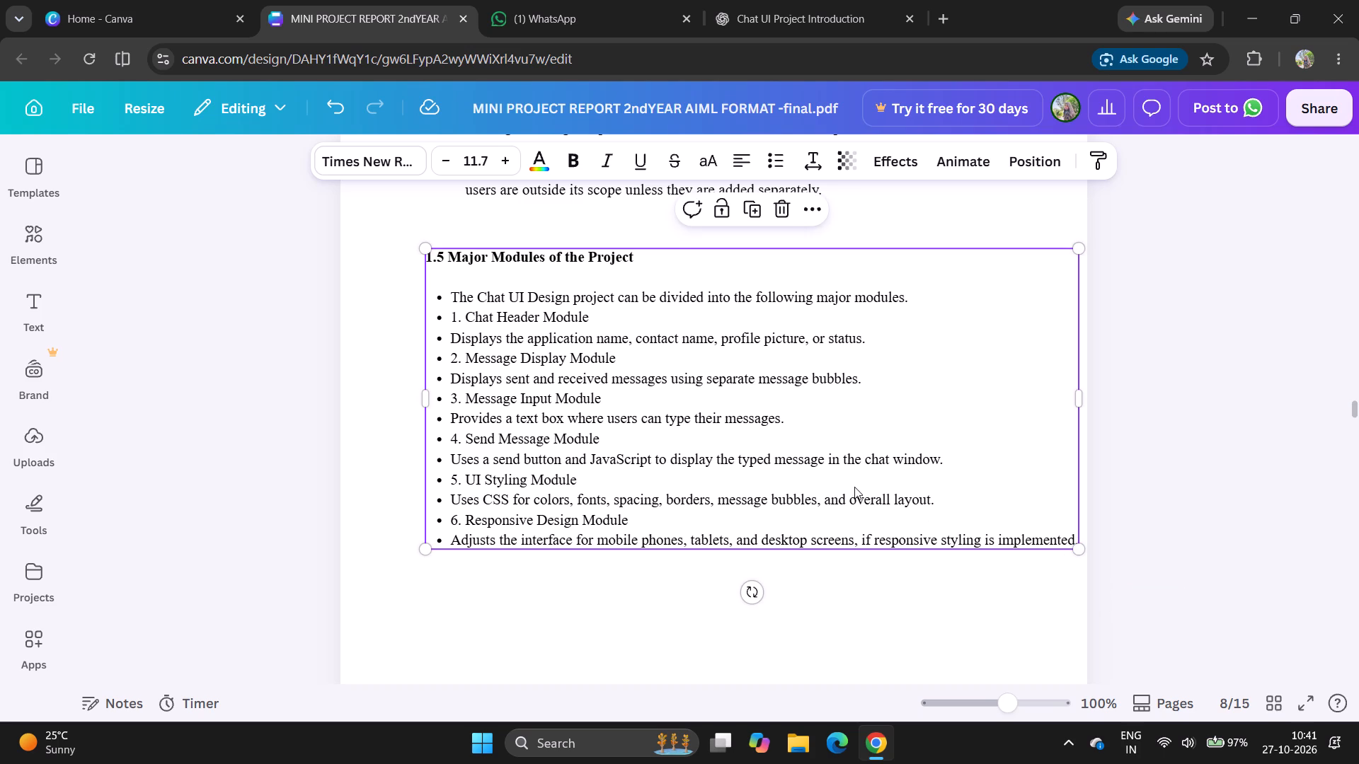
# Set the font size of all the section 1.5 text, including its heading, to 12.
pyautogui.click(484, 161)
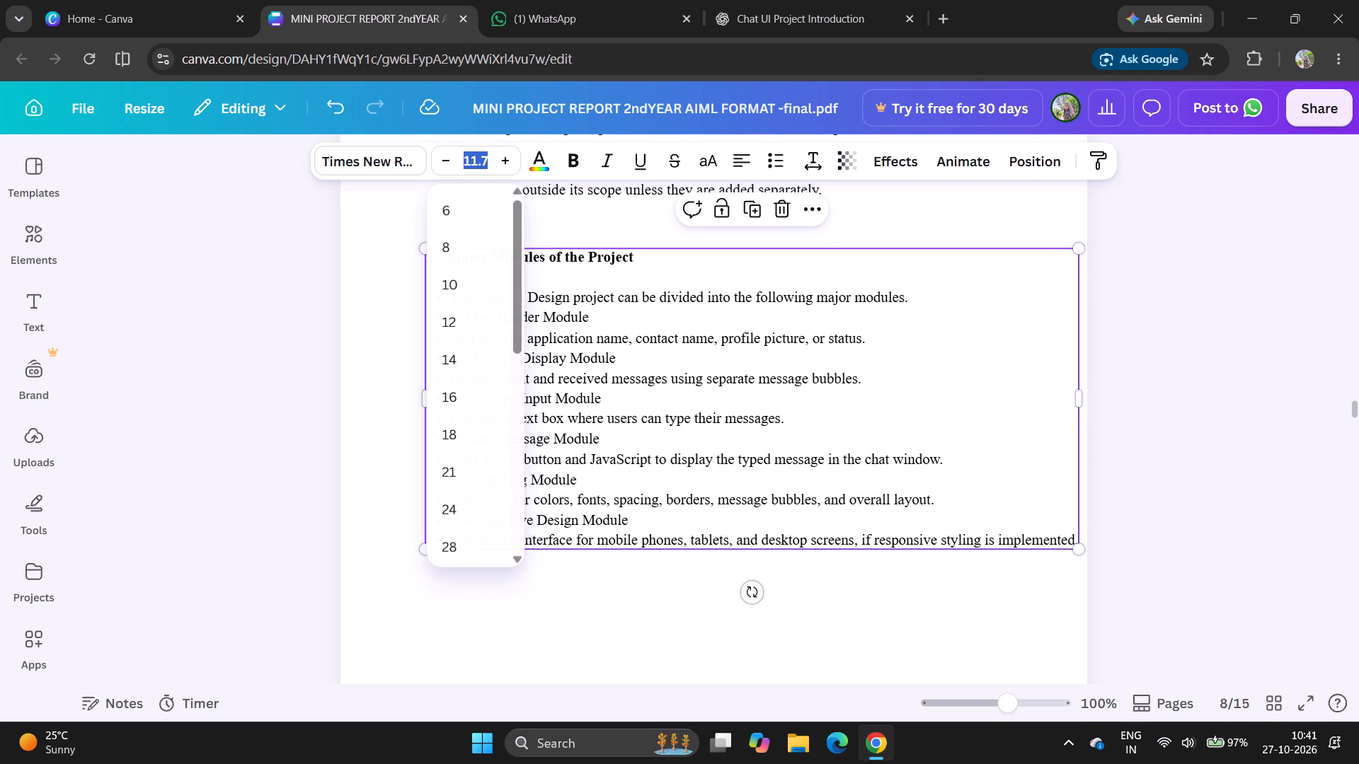
pyautogui.press('BackSpace')
pyautogui.write('12')
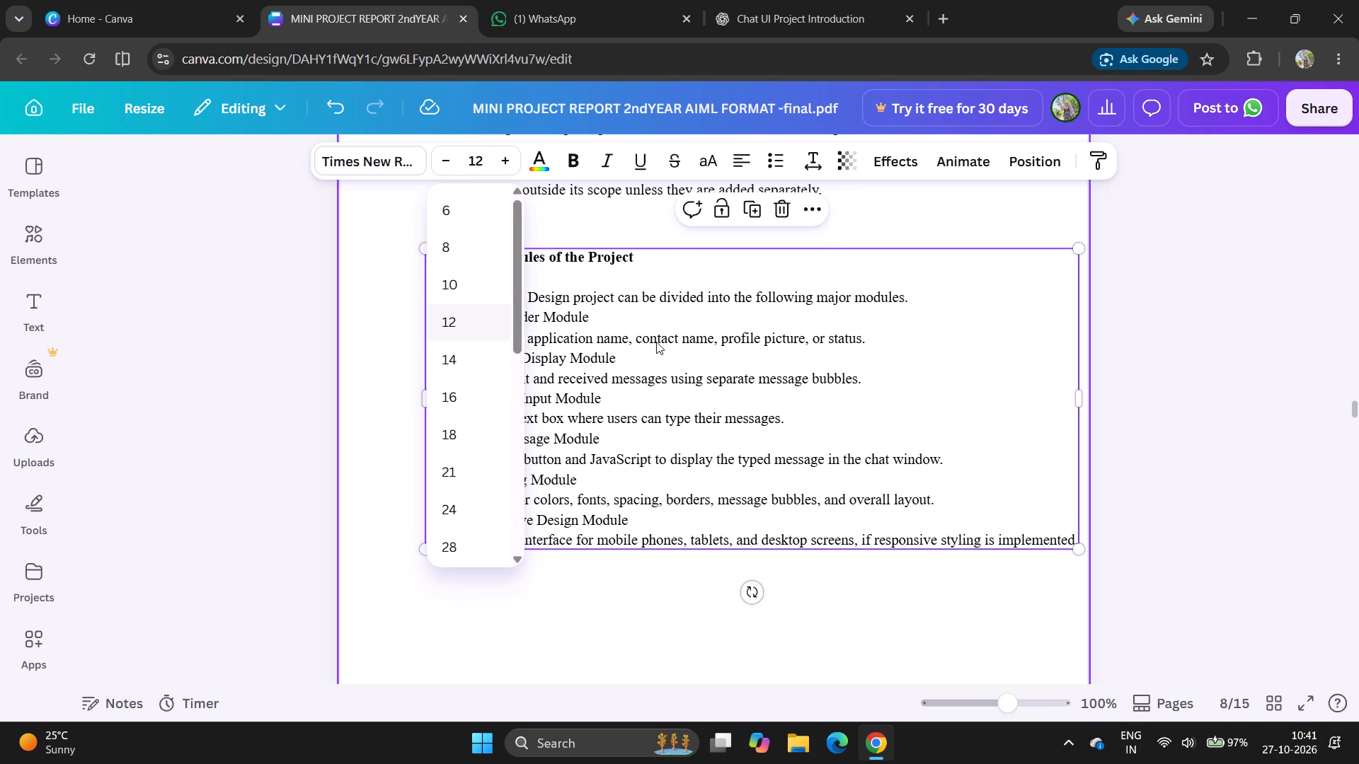
pyautogui.click(912, 374)
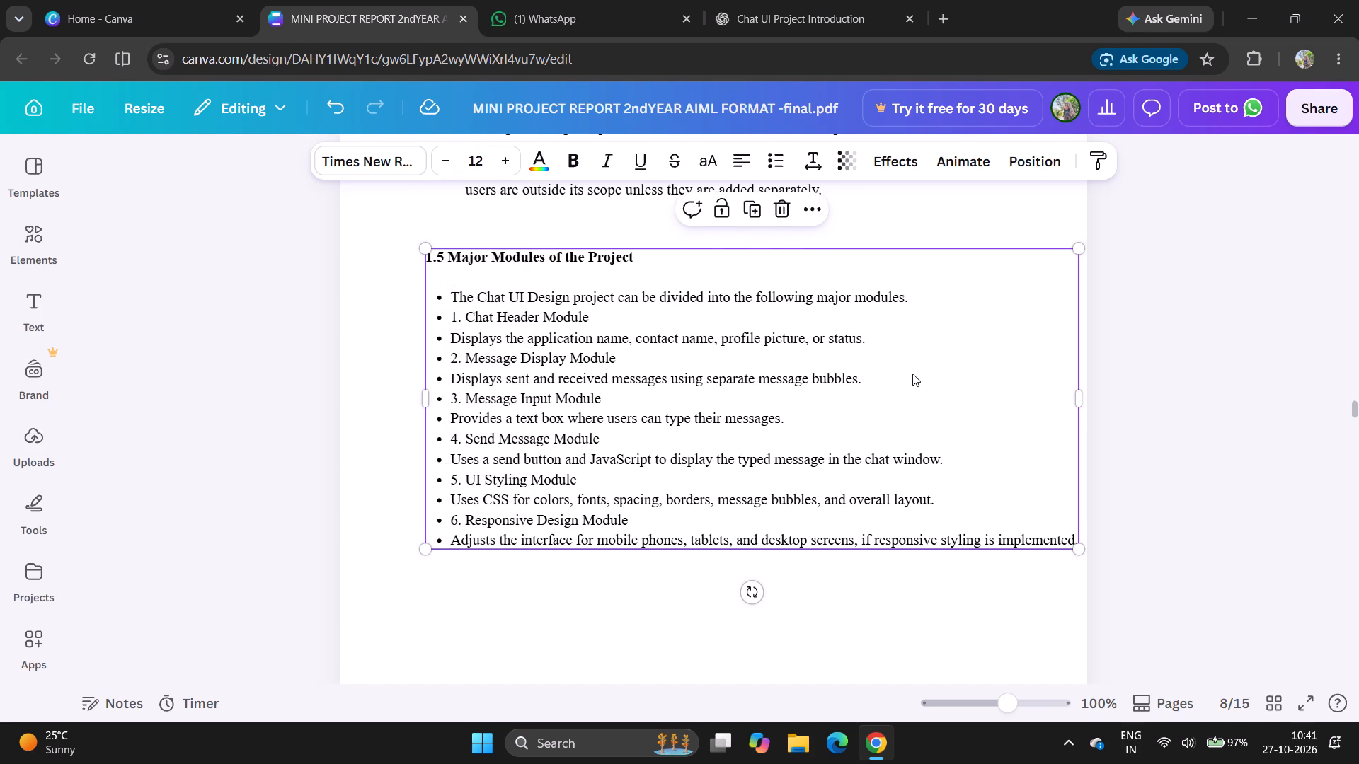
pyautogui.hotkey('ctrl', 'a')
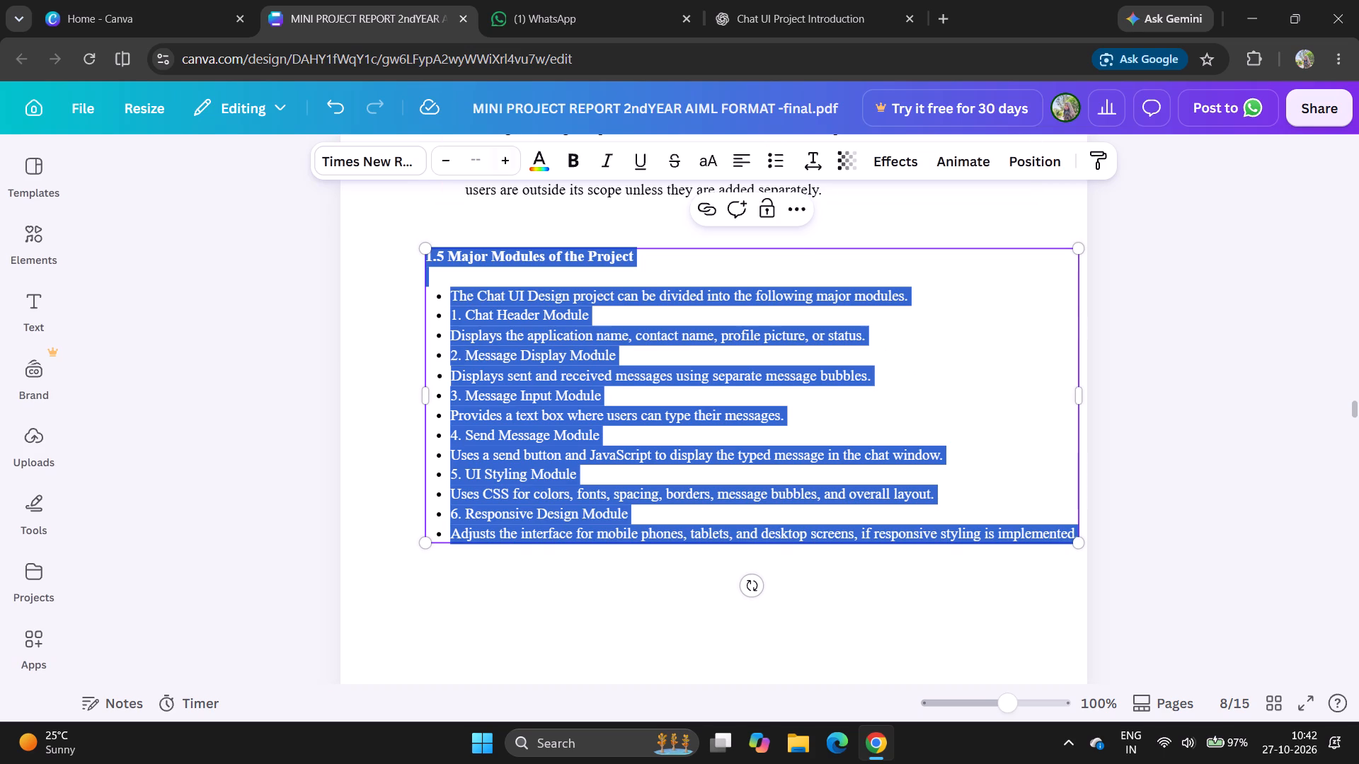
pyautogui.click(503, 156)
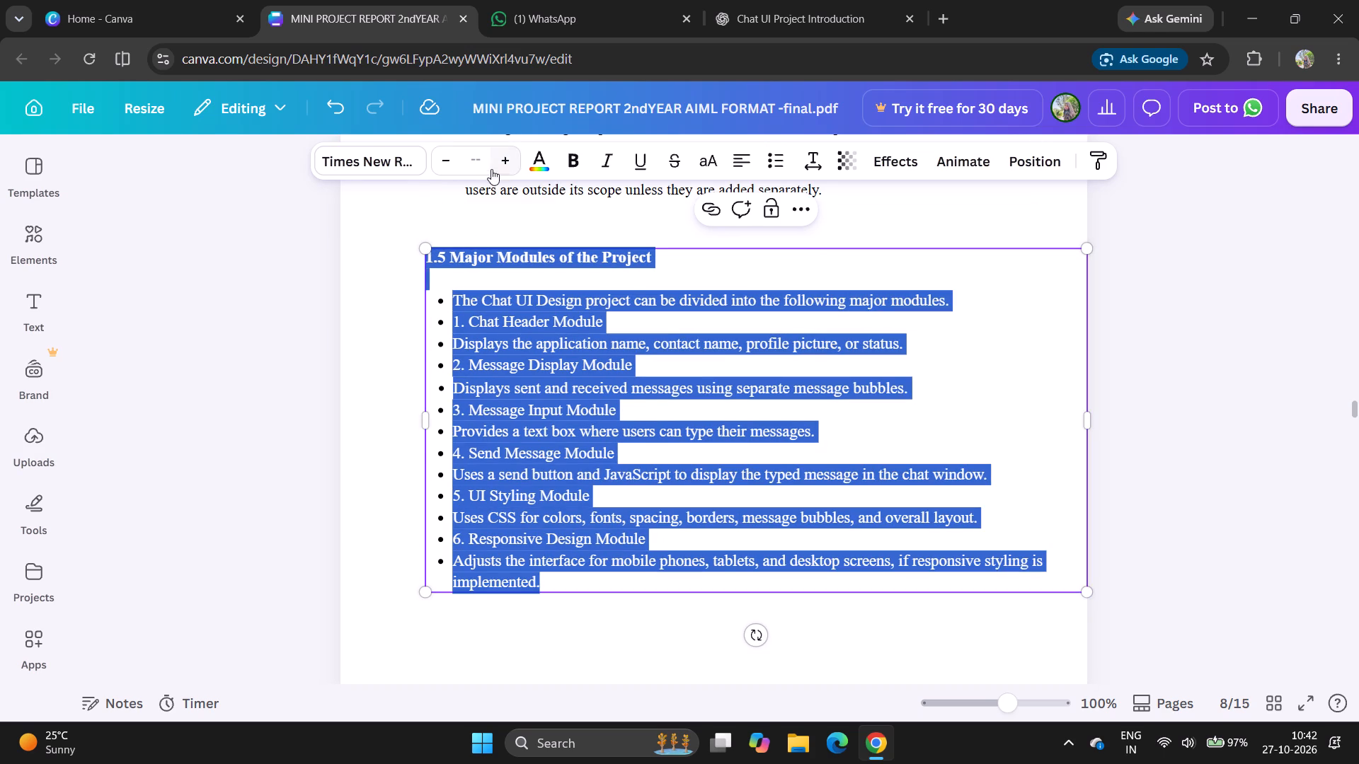
pyautogui.click(474, 164)
pyautogui.write('12')
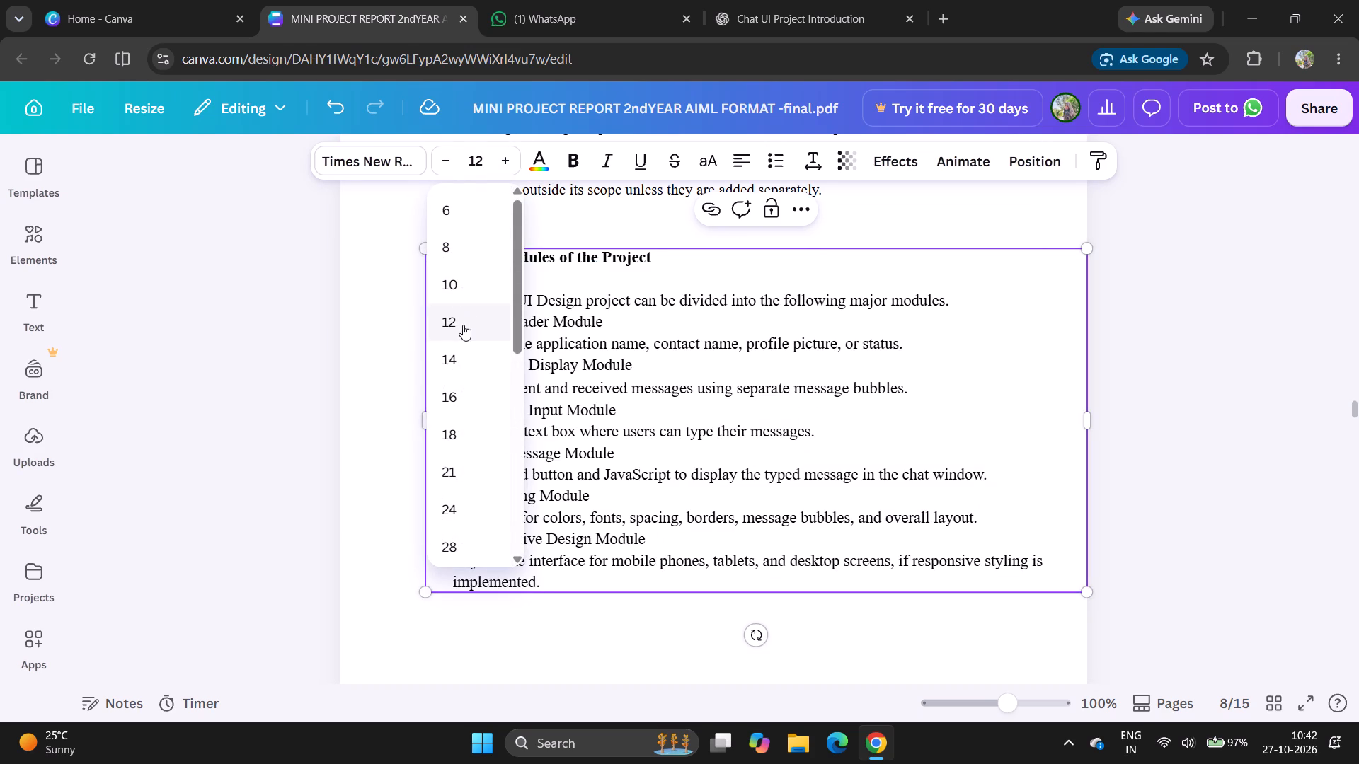
pyautogui.press('Return')
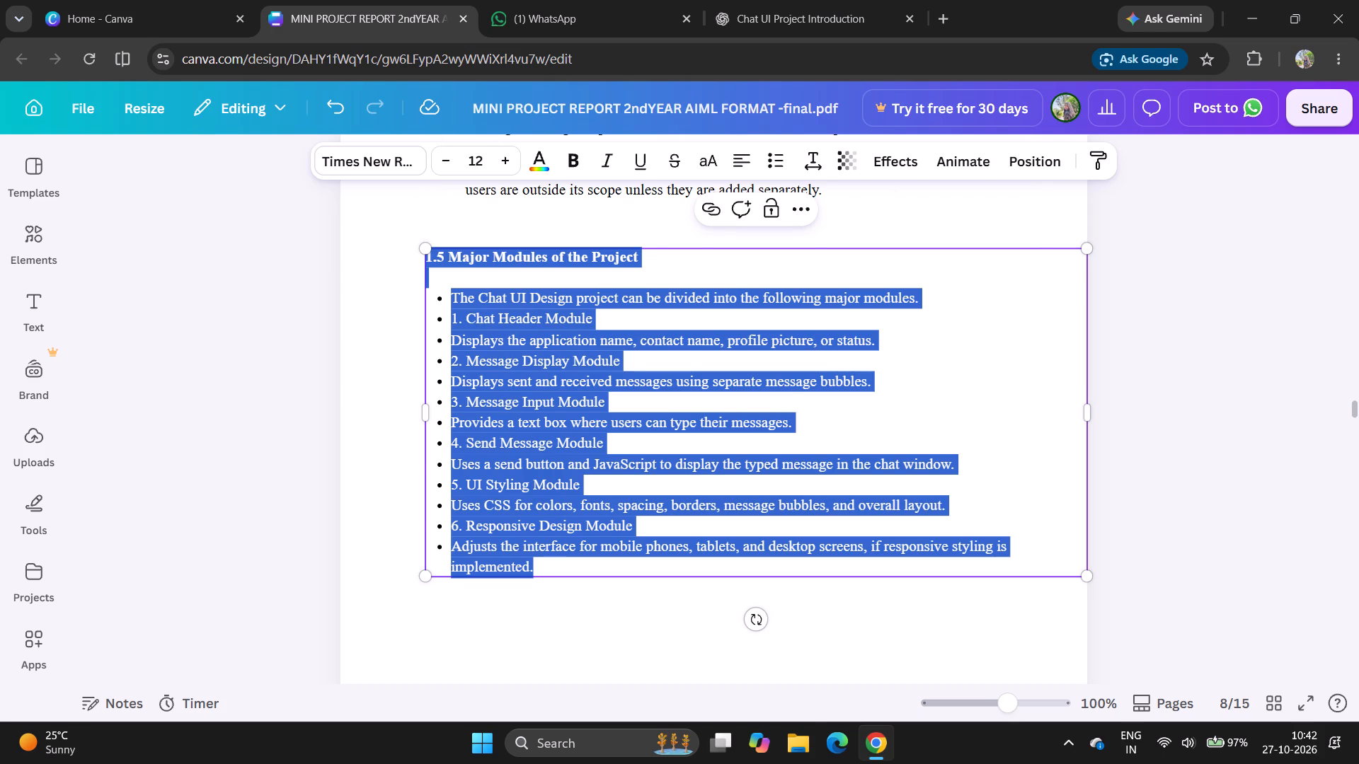
pyautogui.click(946, 350)
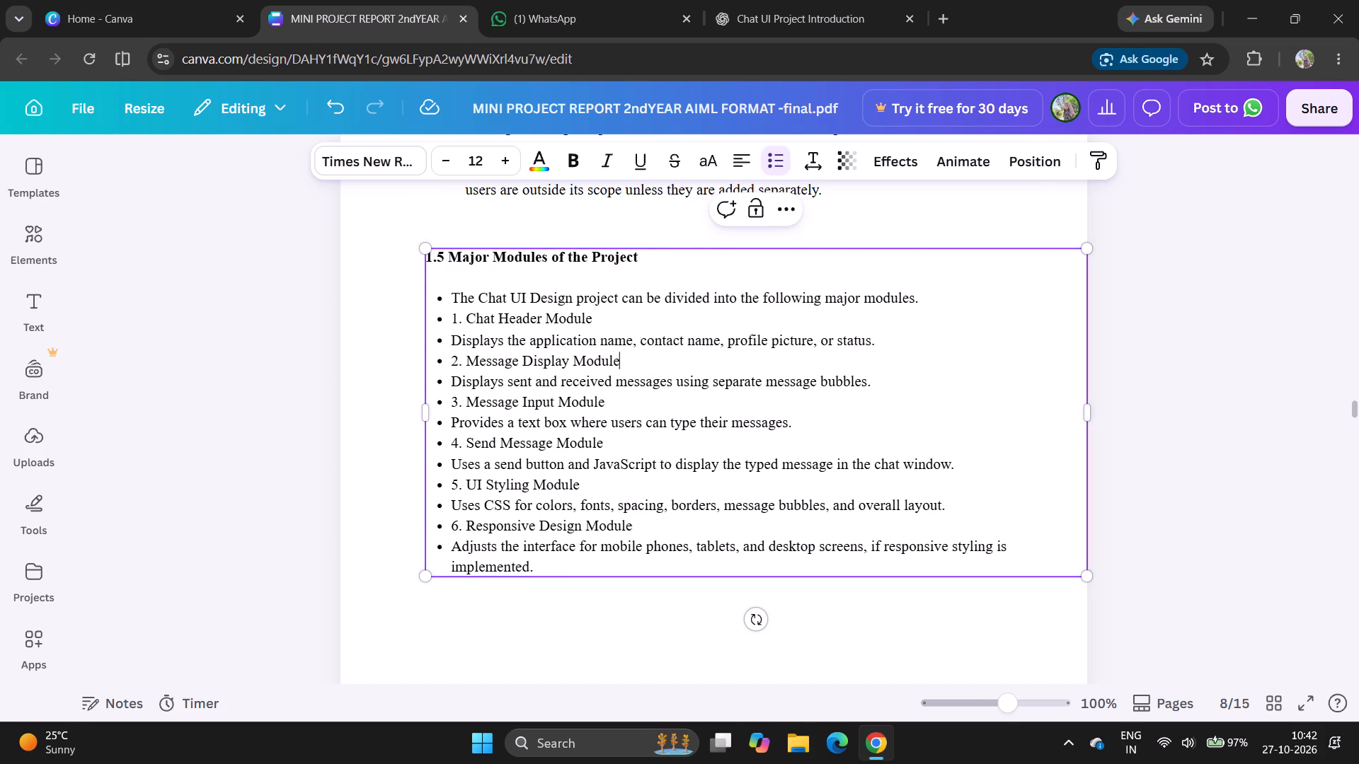
# Align the left edge of the section 1.5 text box with the section 1.4 text above it.
pyautogui.scroll(1, 827, 415)
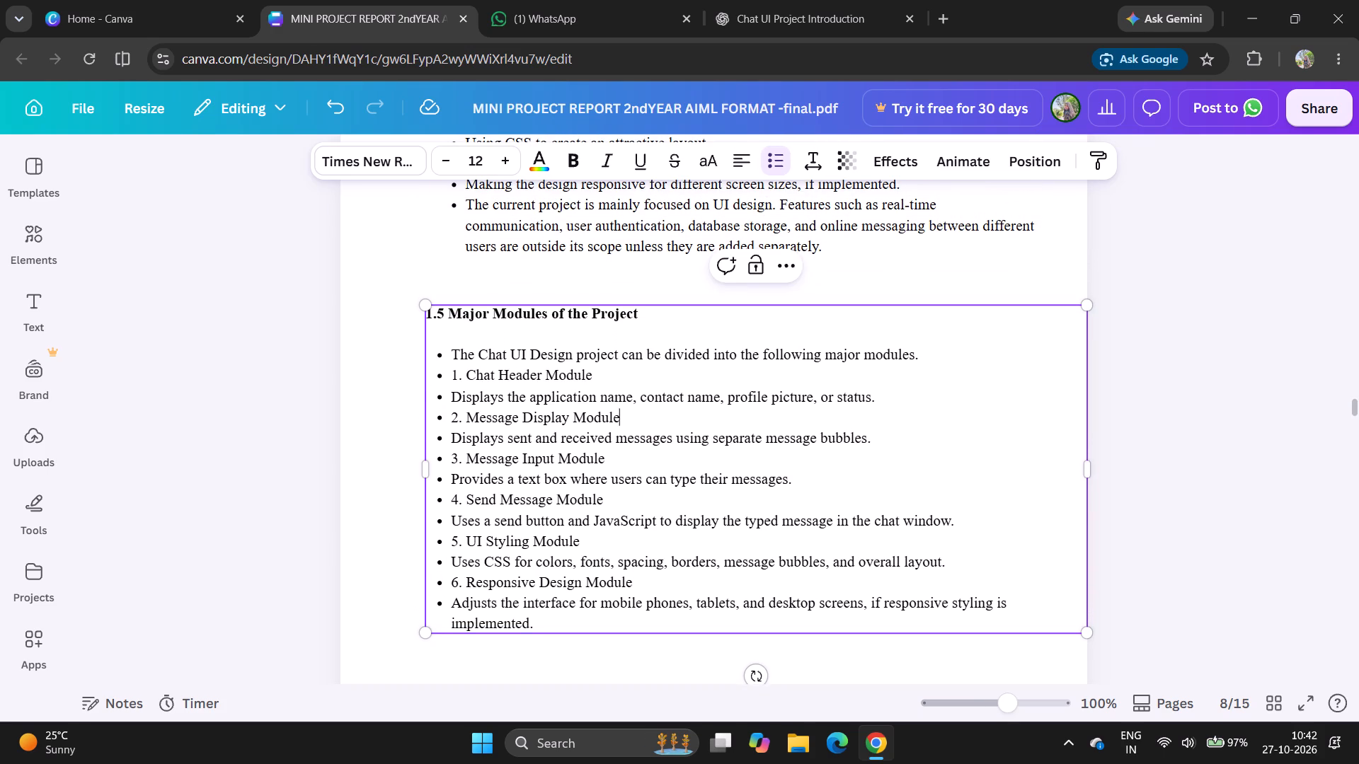
pyautogui.scroll(3, 871, 474)
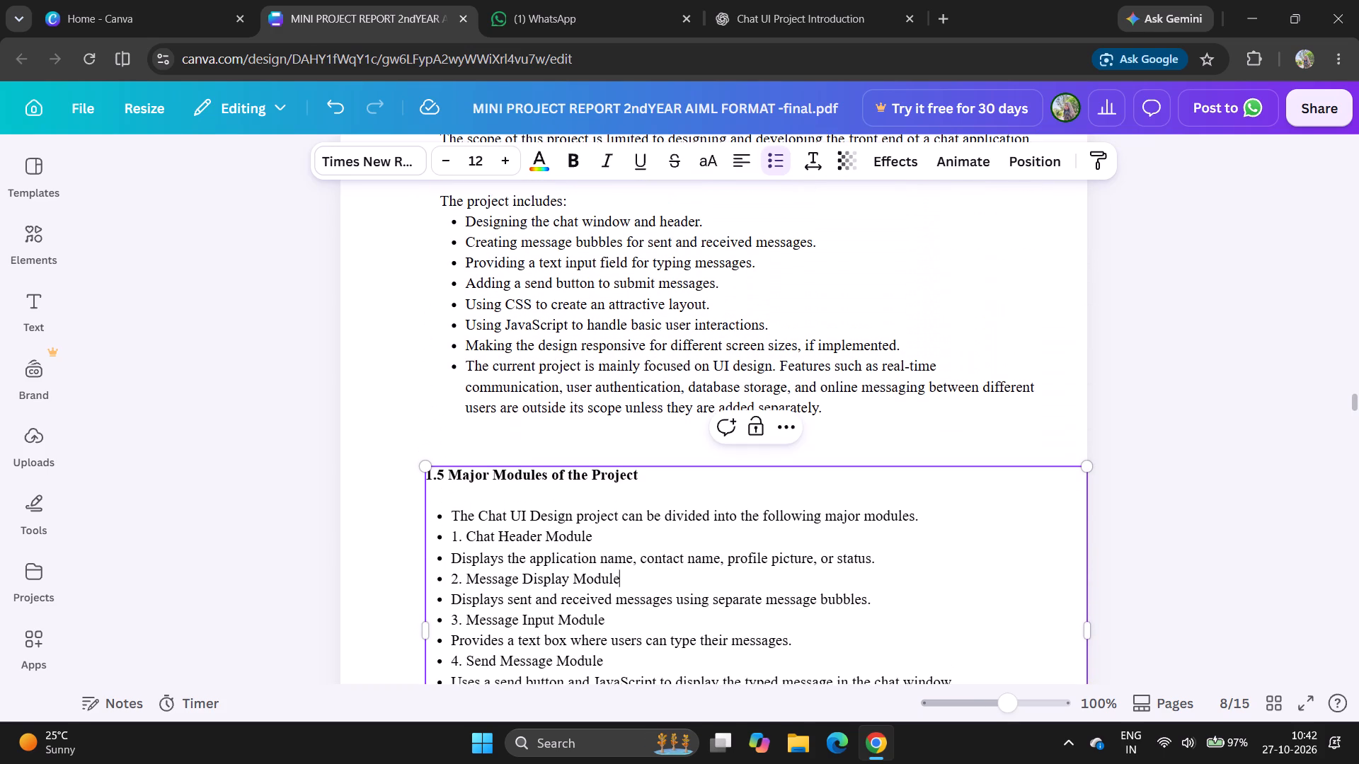
pyautogui.scroll(-1, 692, 477)
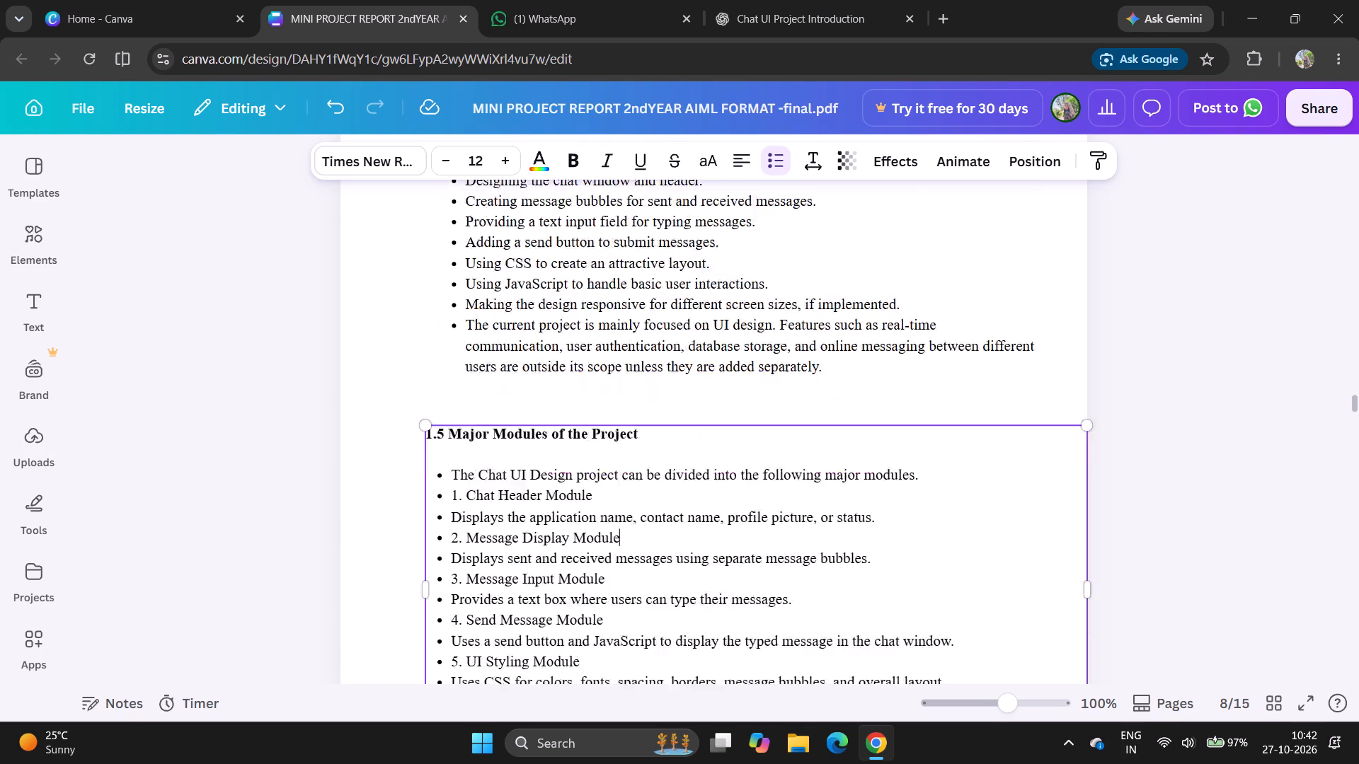
pyautogui.scroll(-1, 692, 477)
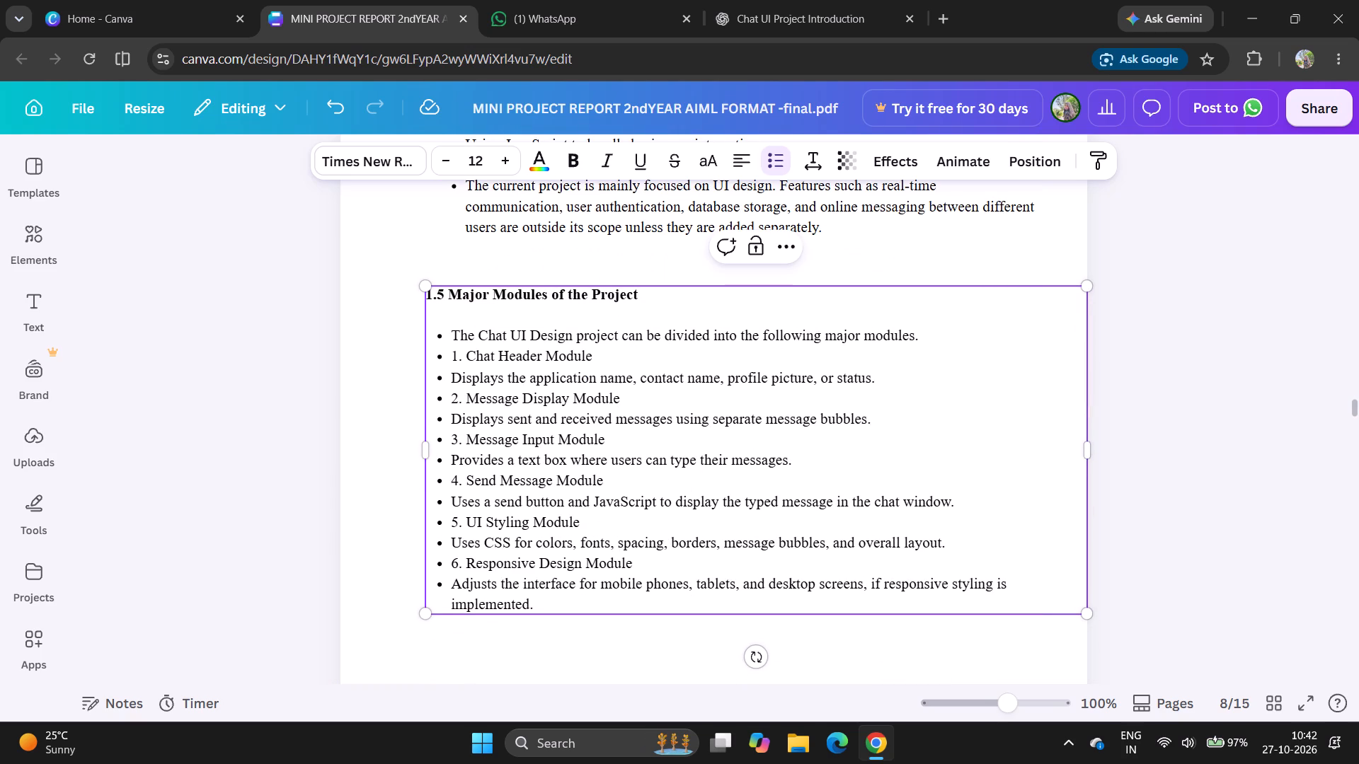
pyautogui.click(602, 474)
pyautogui.hotkey('ctrl', 'a')
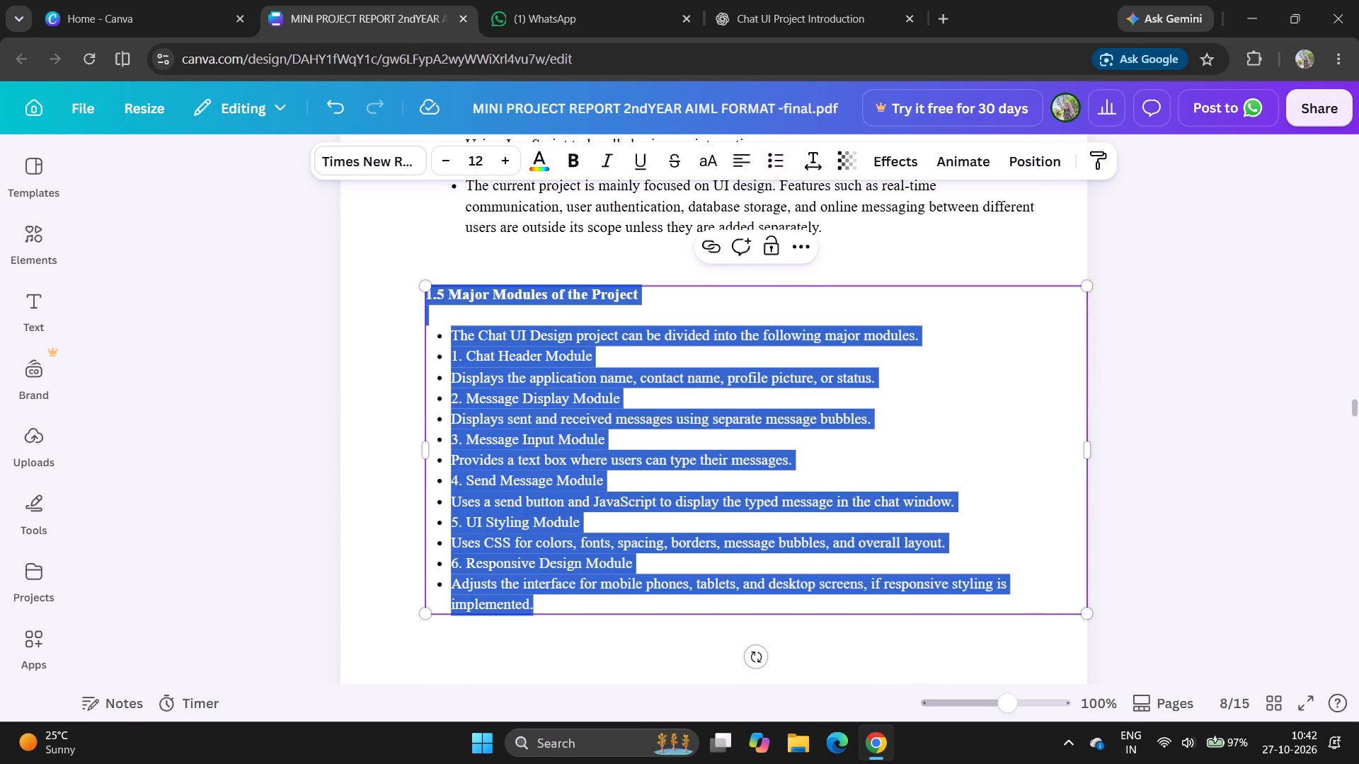
pyautogui.click(988, 407)
pyautogui.scroll(4, 988, 407)
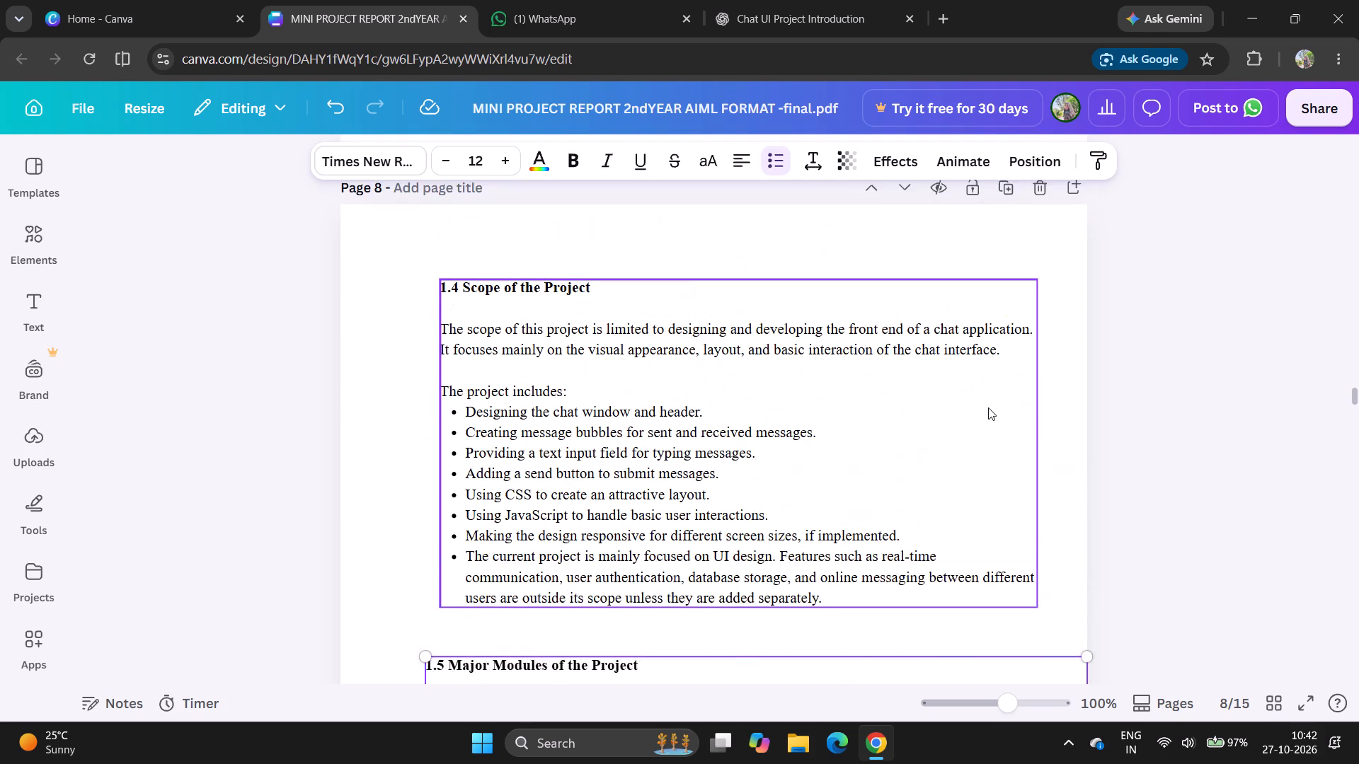
pyautogui.scroll(-1, 988, 407)
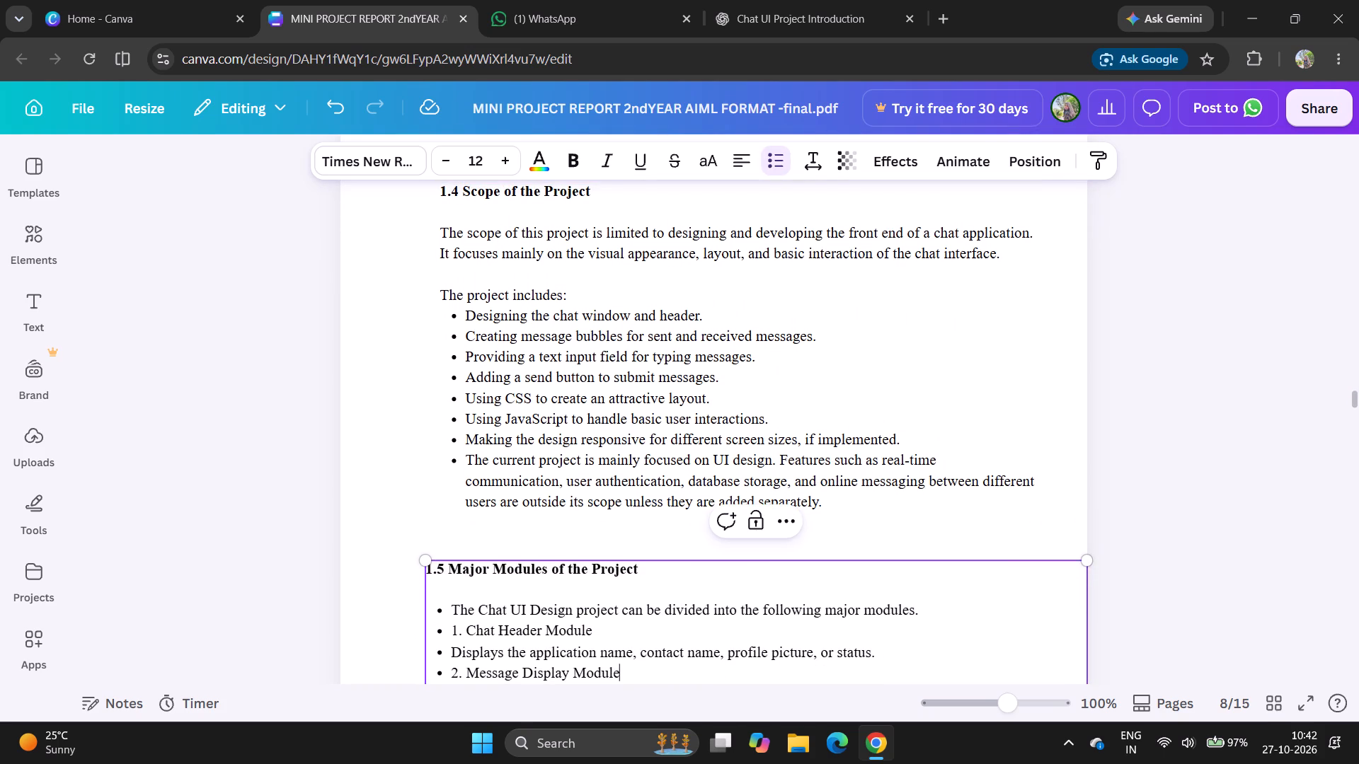
pyautogui.moveTo(1014, 557); pyautogui.dragTo(1024, 556)
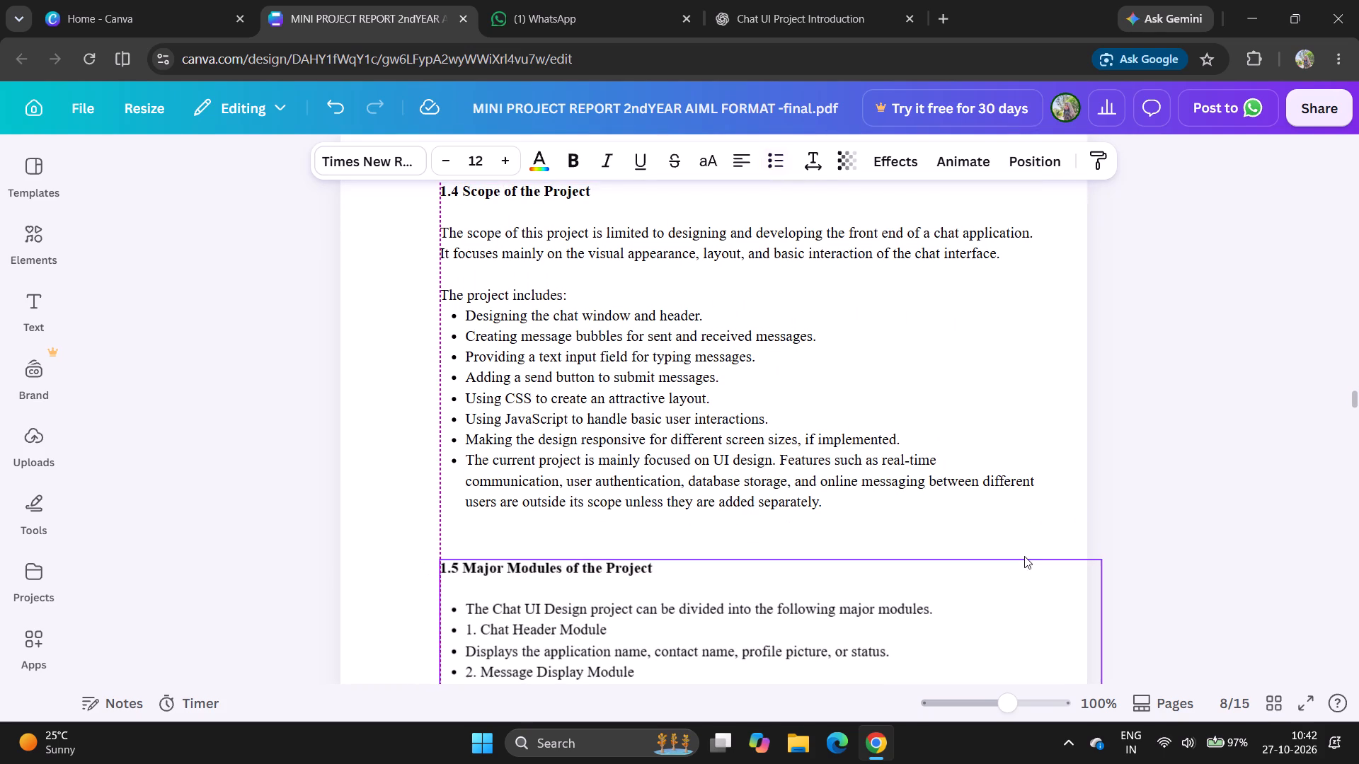
pyautogui.moveTo(1024, 556); pyautogui.dragTo(1023, 555)
pyautogui.scroll(4, 1023, 555)
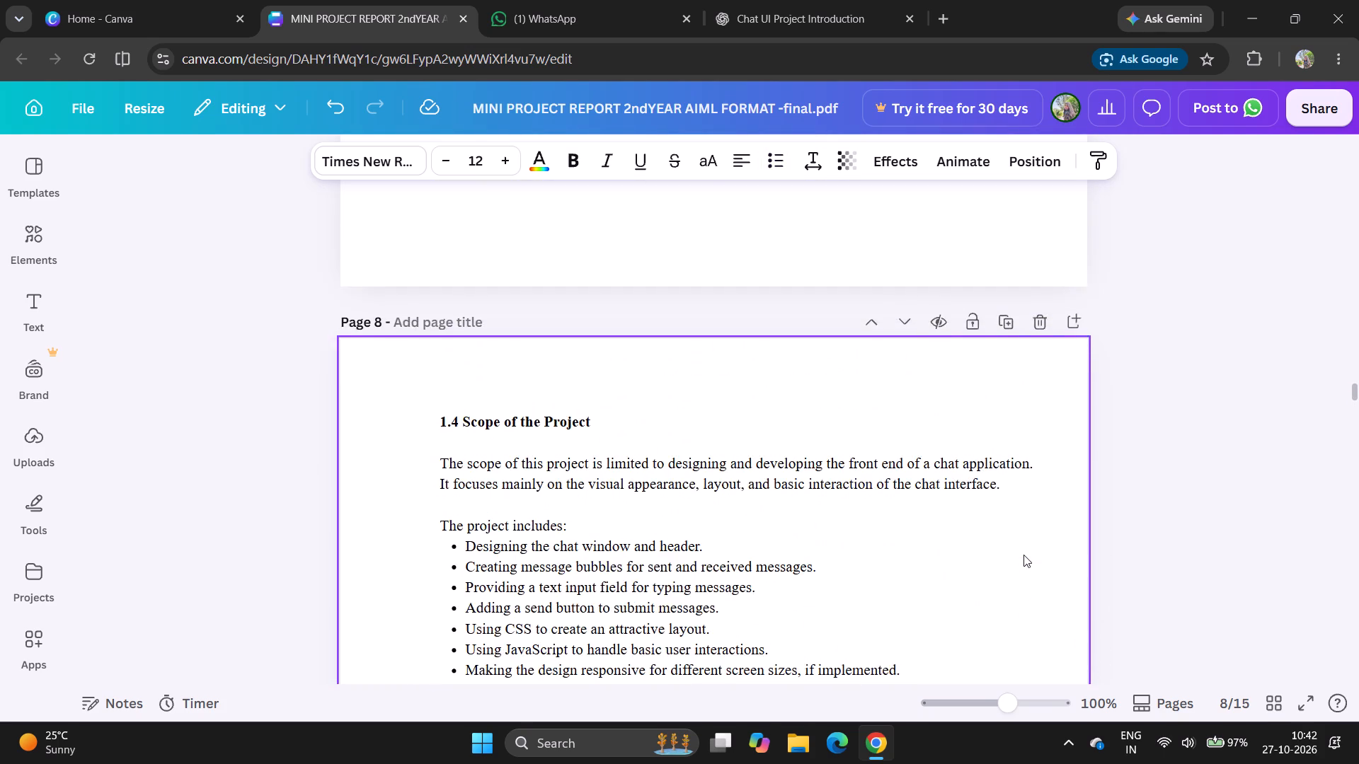
pyautogui.scroll(4, 1023, 555)
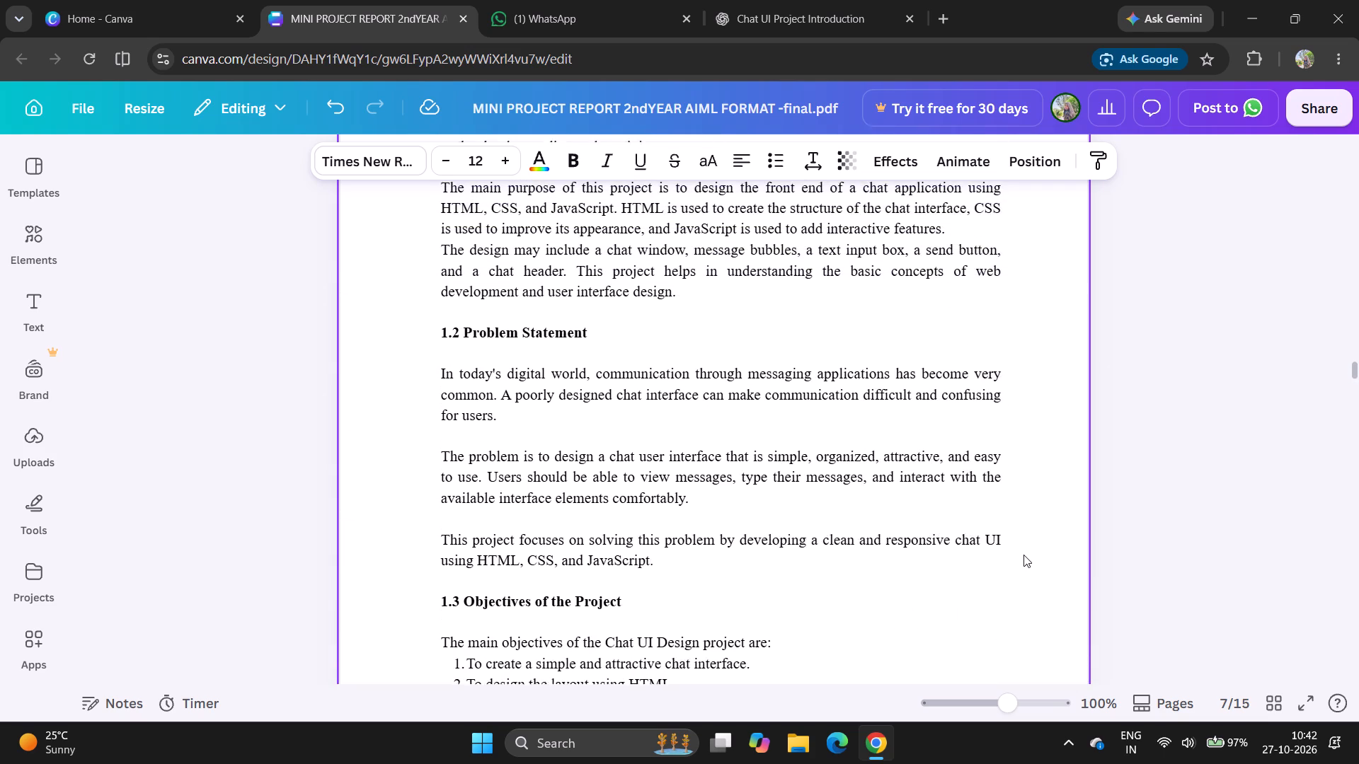
pyautogui.scroll(1, 1023, 555)
pyautogui.scroll(-1, 1023, 555)
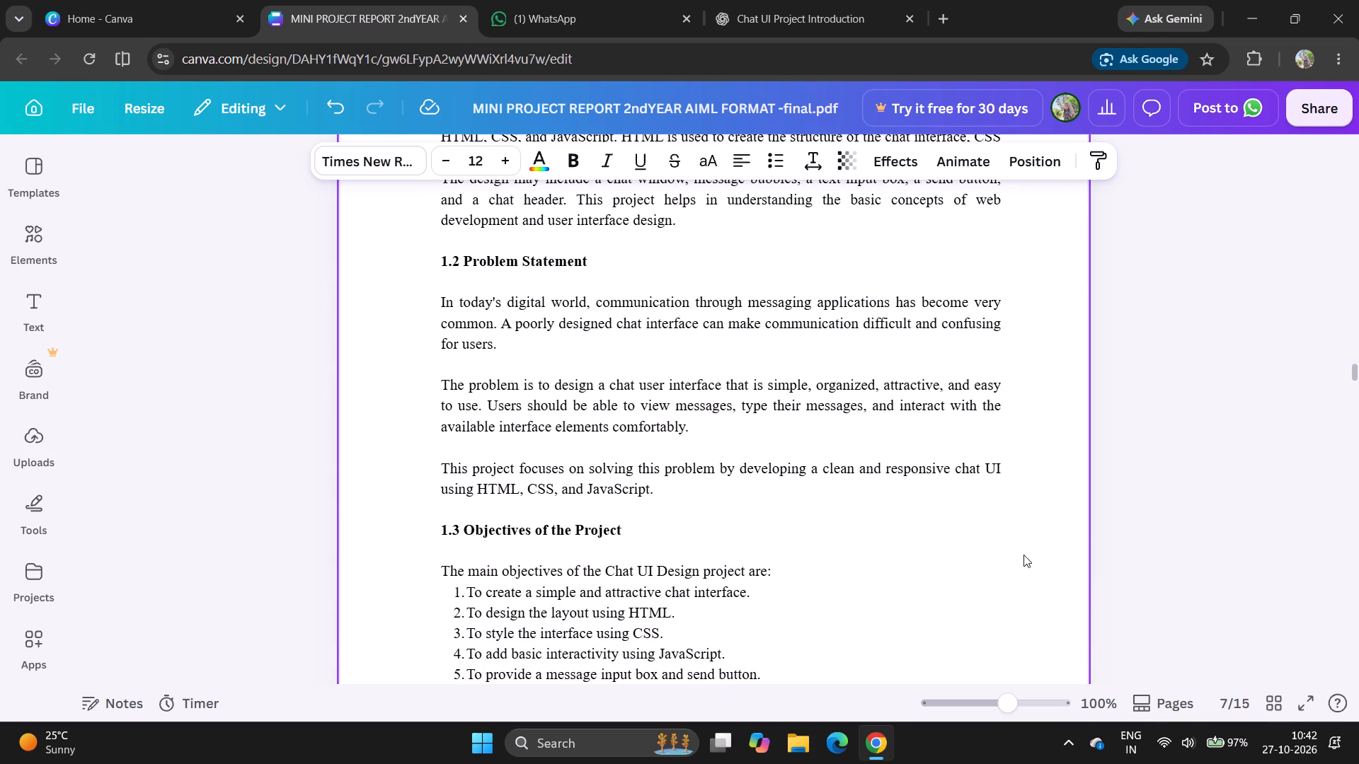
pyautogui.scroll(1, 1023, 555)
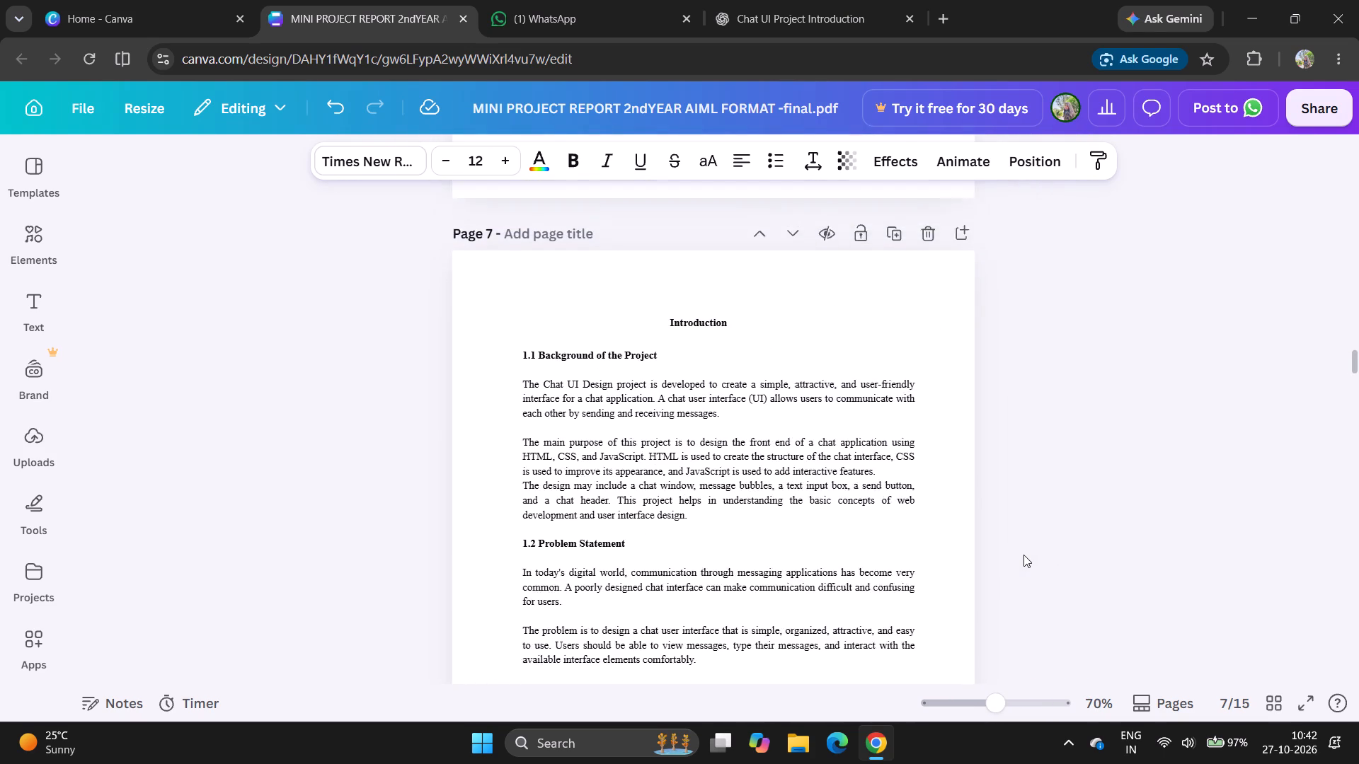
pyautogui.scroll(1, 1023, 555)
pyautogui.scroll(-4, 1023, 555)
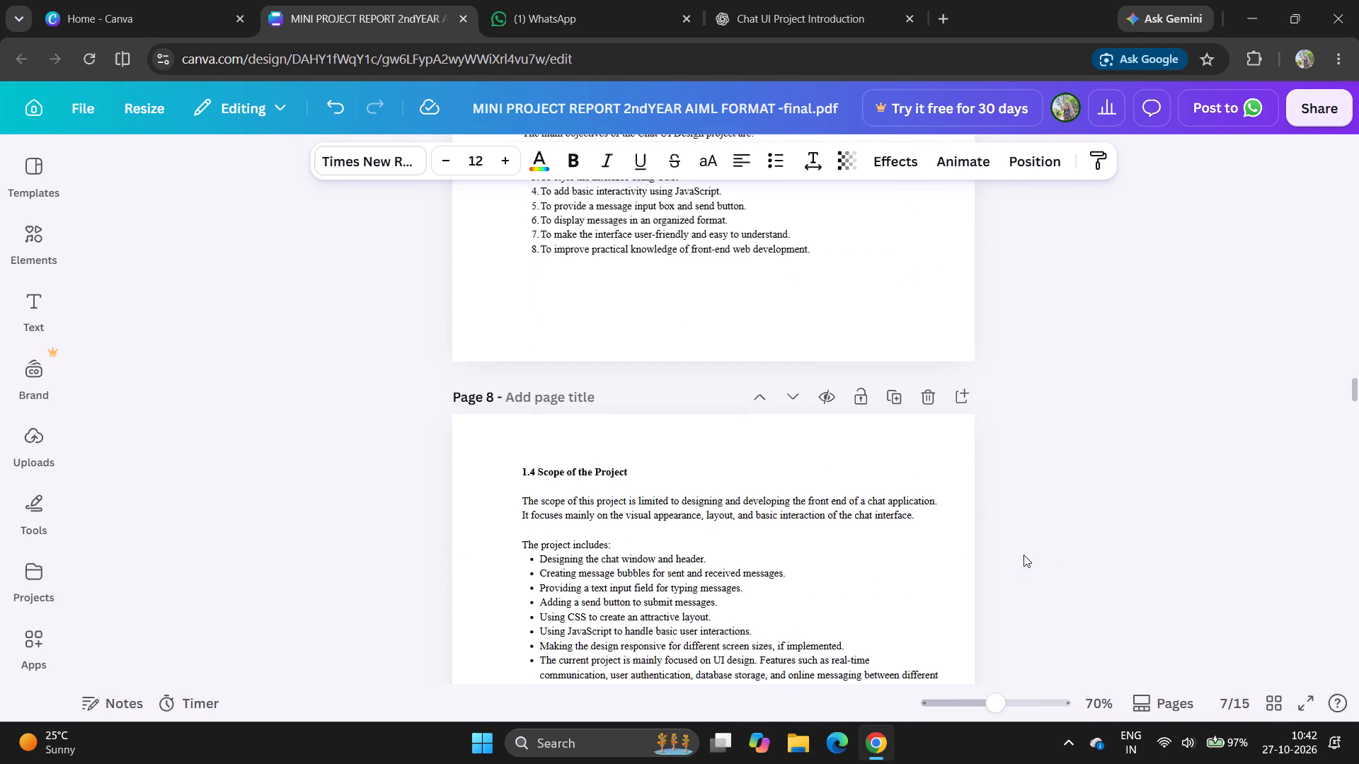
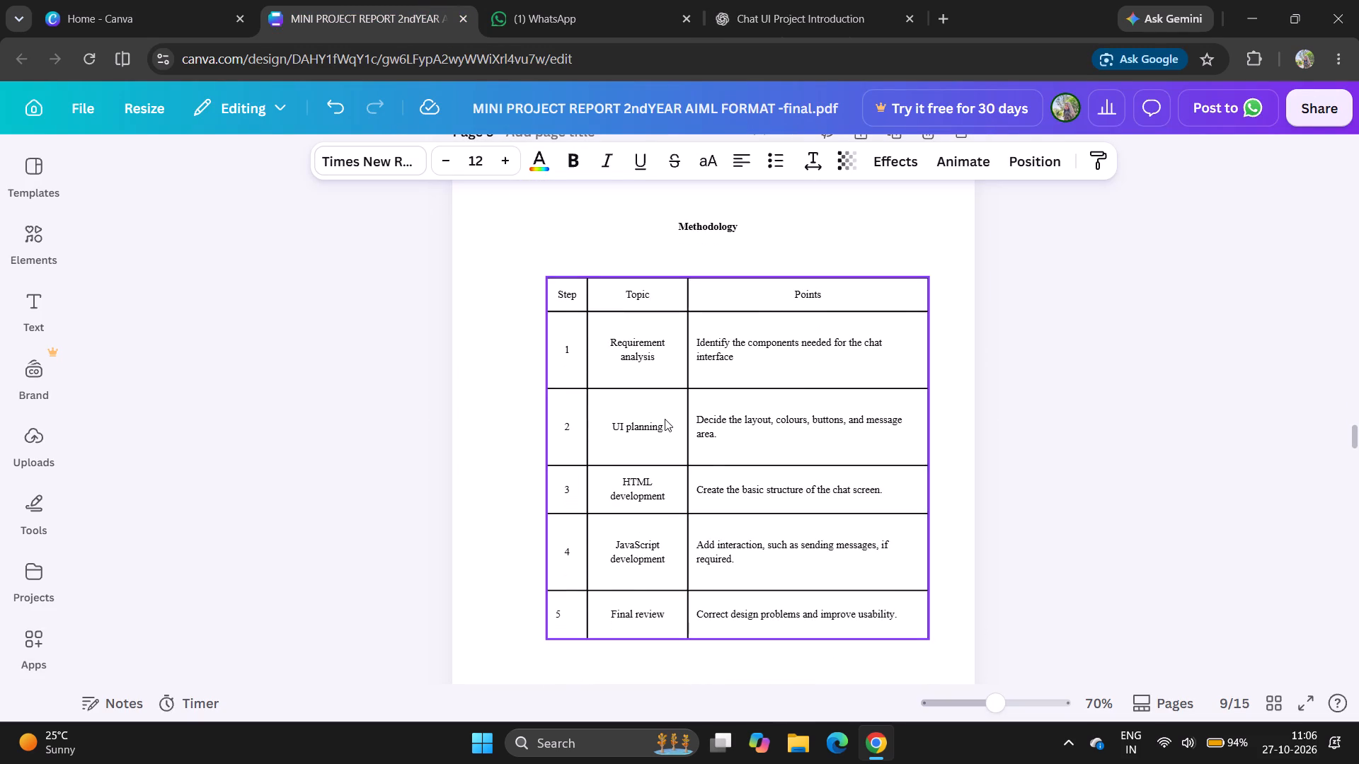
pyautogui.click(665, 419)
pyautogui.click(738, 218)
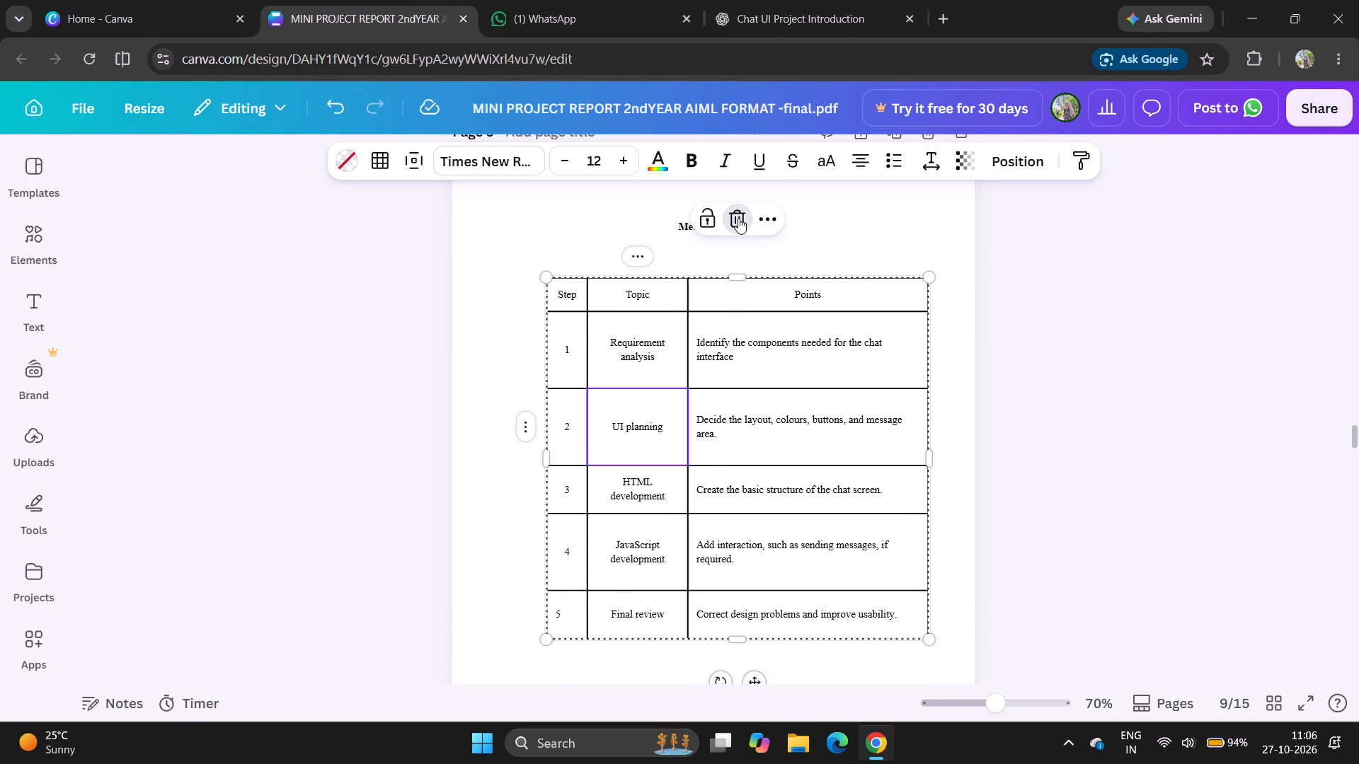
pyautogui.click(727, 342)
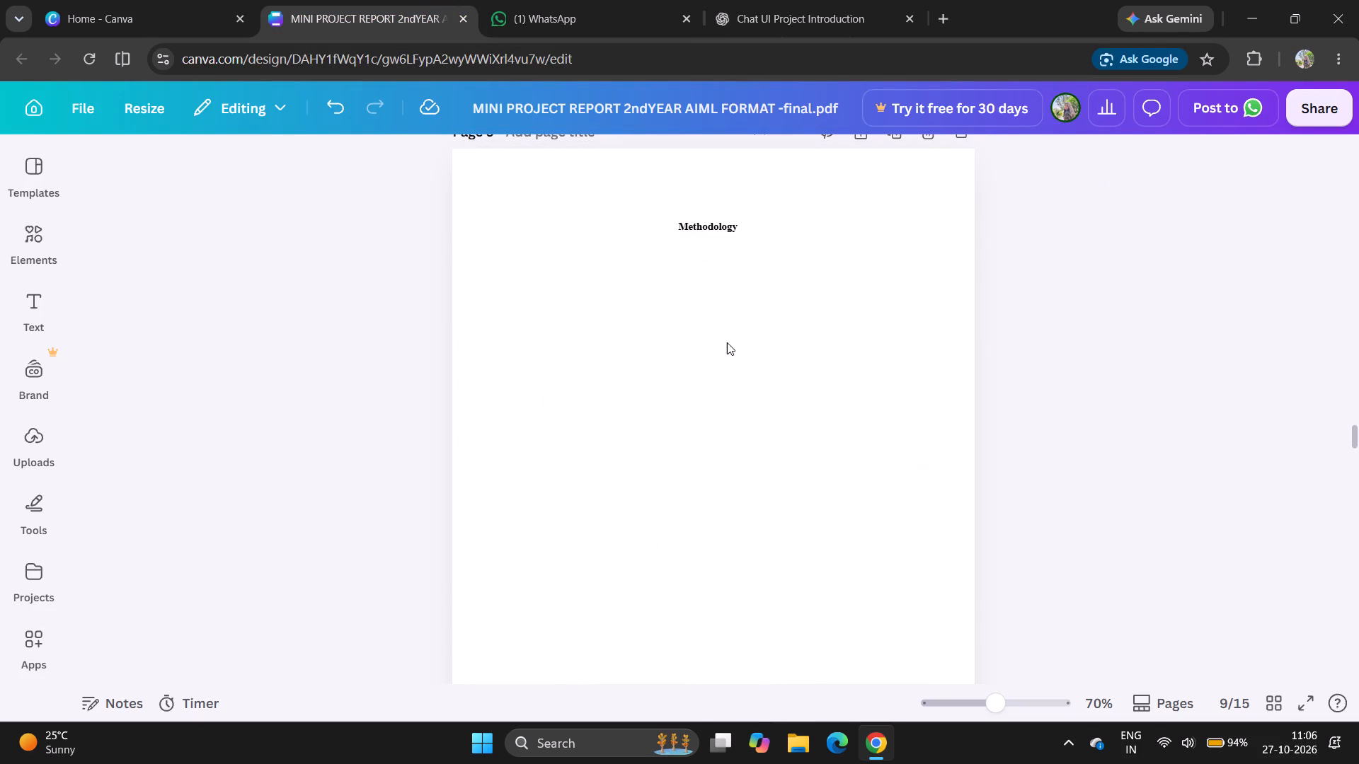
# Paste the copied 2.1 Development Approach text onto the emptied Methodology page.
pyautogui.click(515, 262)
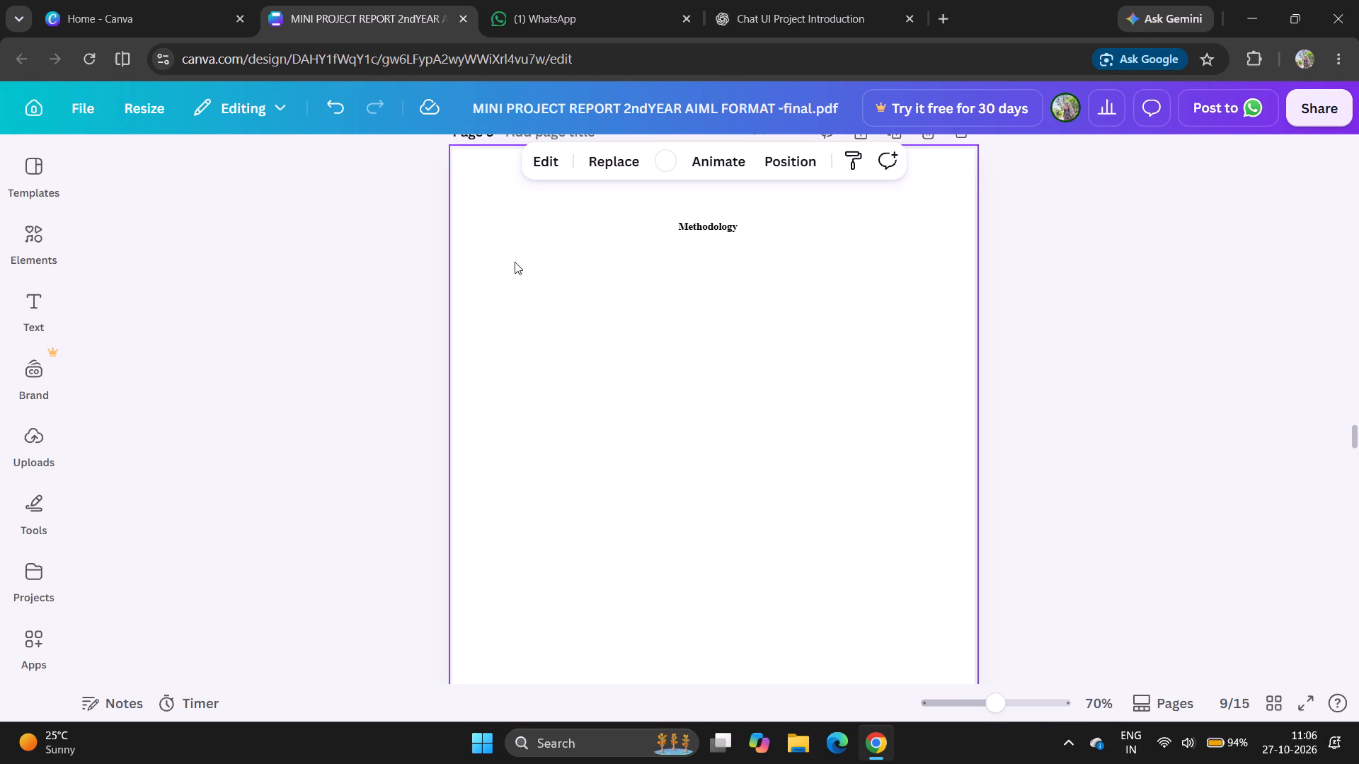
pyautogui.hotkey('ctrl', 'v')
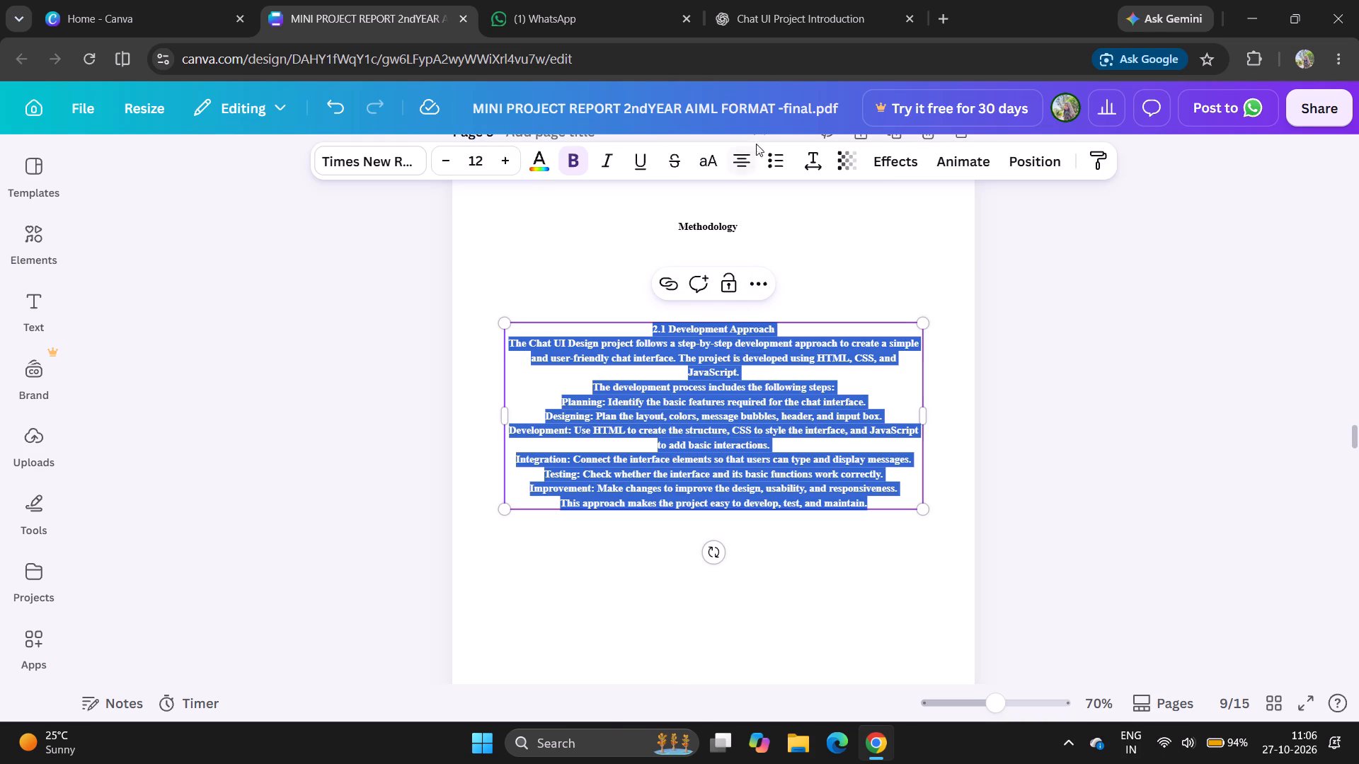
# Cycle the pasted text's alignment through the available options and leave it left-aligned.
pyautogui.click(741, 157)
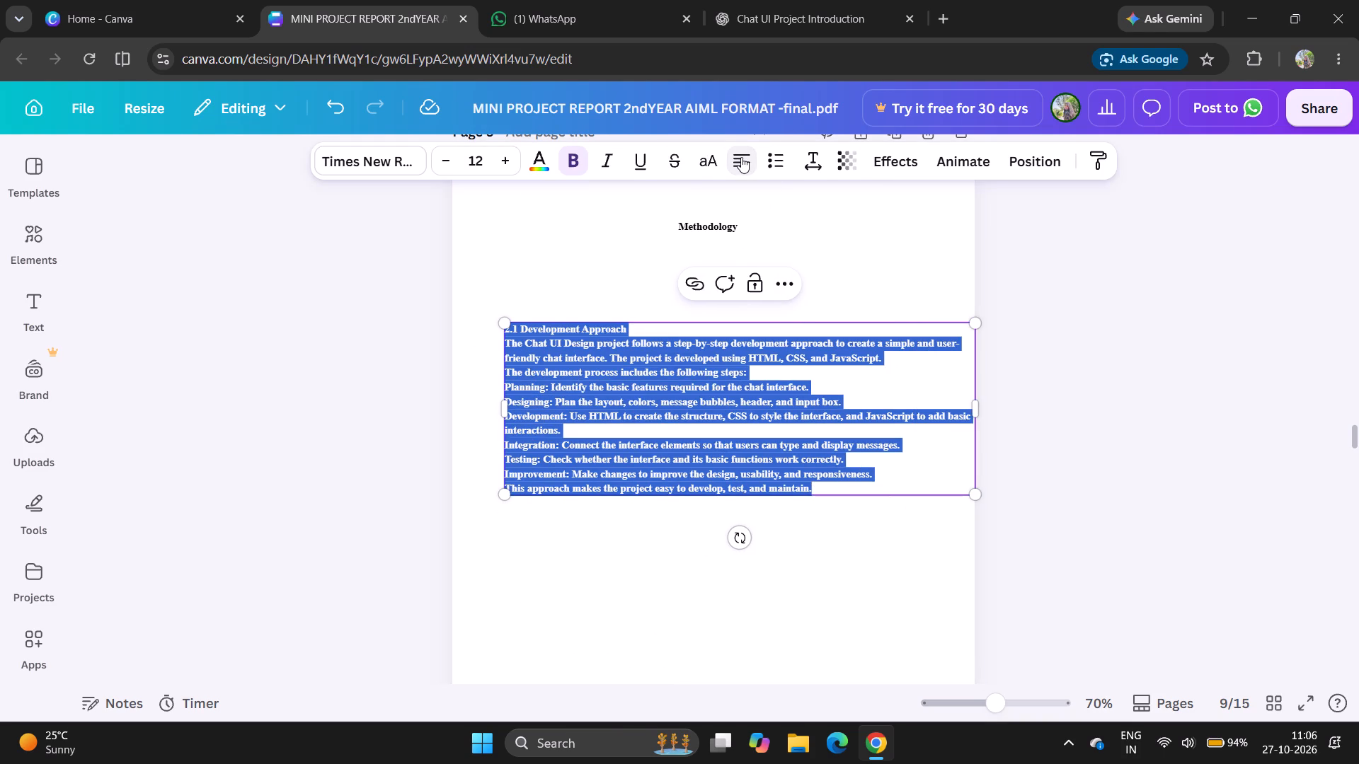
pyautogui.click(741, 157)
pyautogui.click(741, 157)
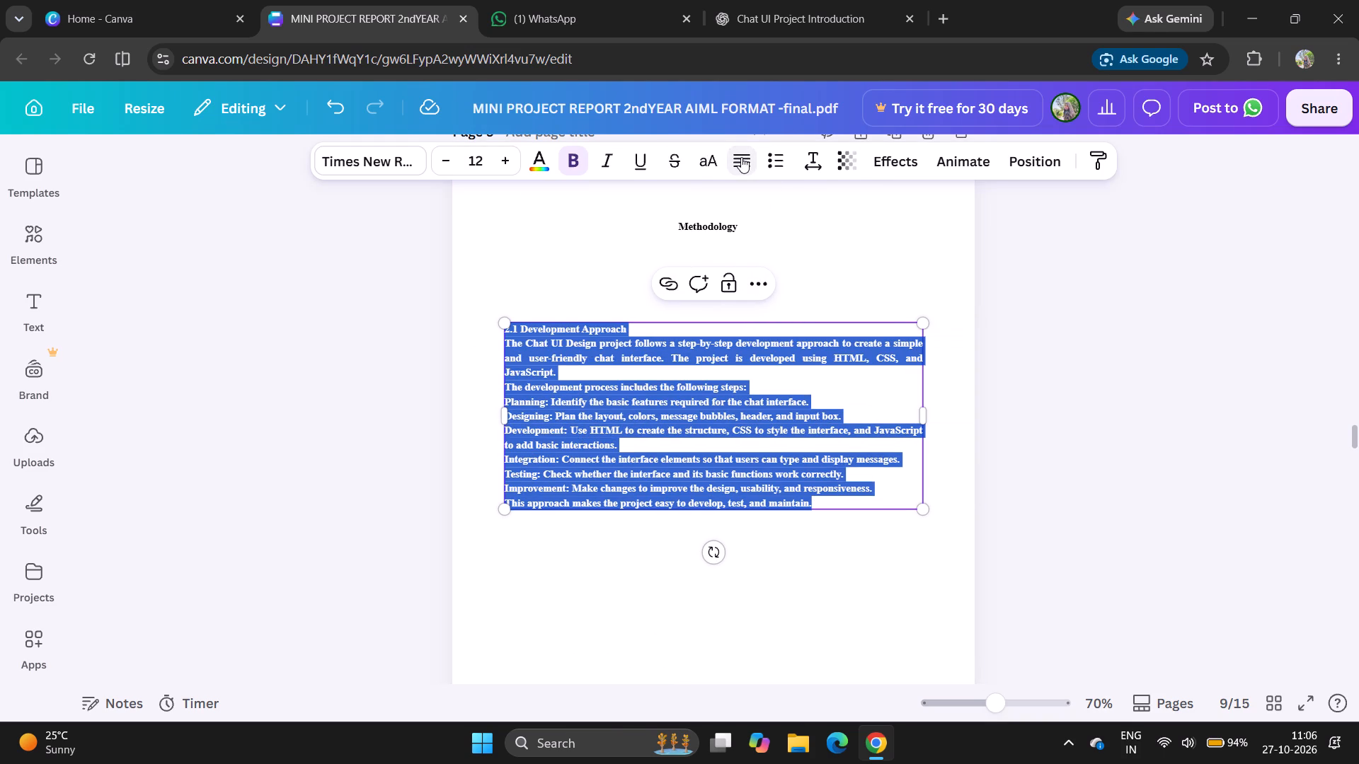
pyautogui.click(741, 157)
pyautogui.click(741, 157)
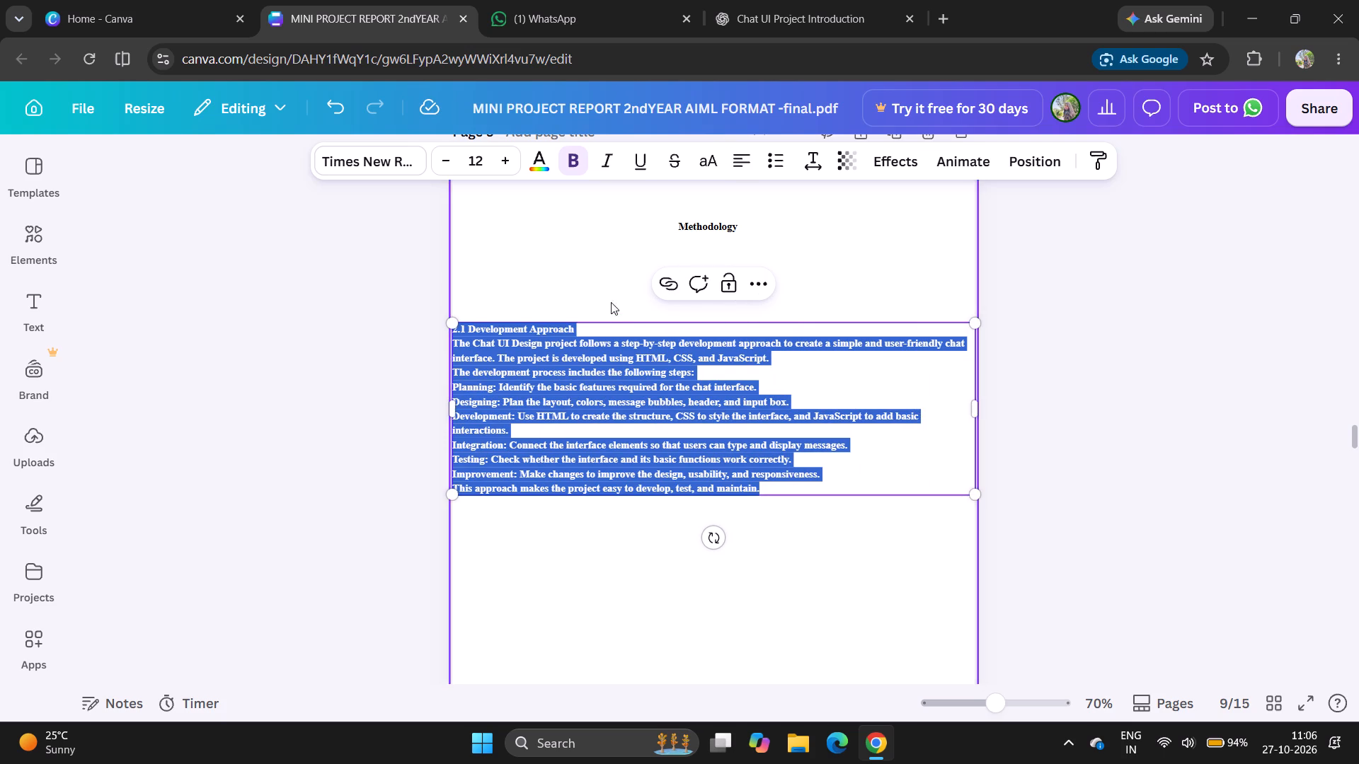
pyautogui.click(746, 162)
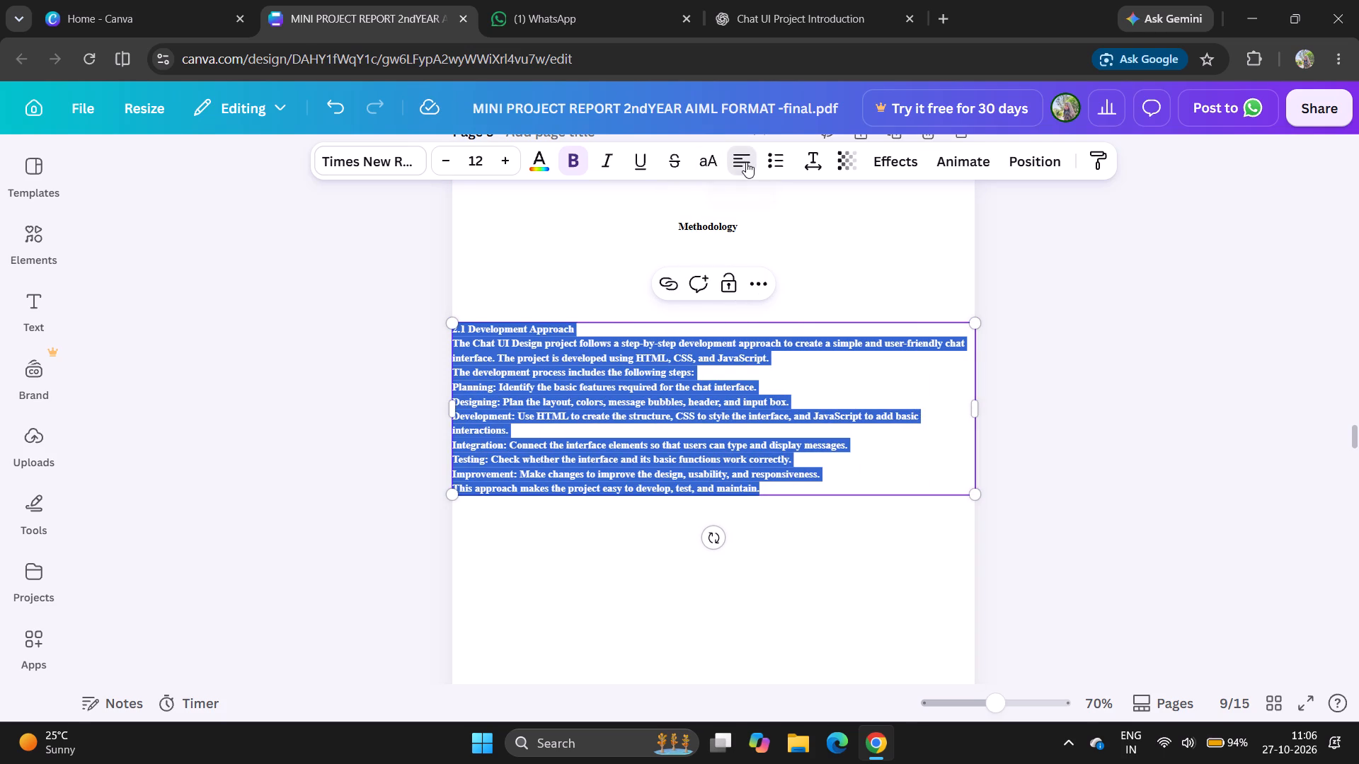
pyautogui.click(746, 162)
pyautogui.click(746, 162)
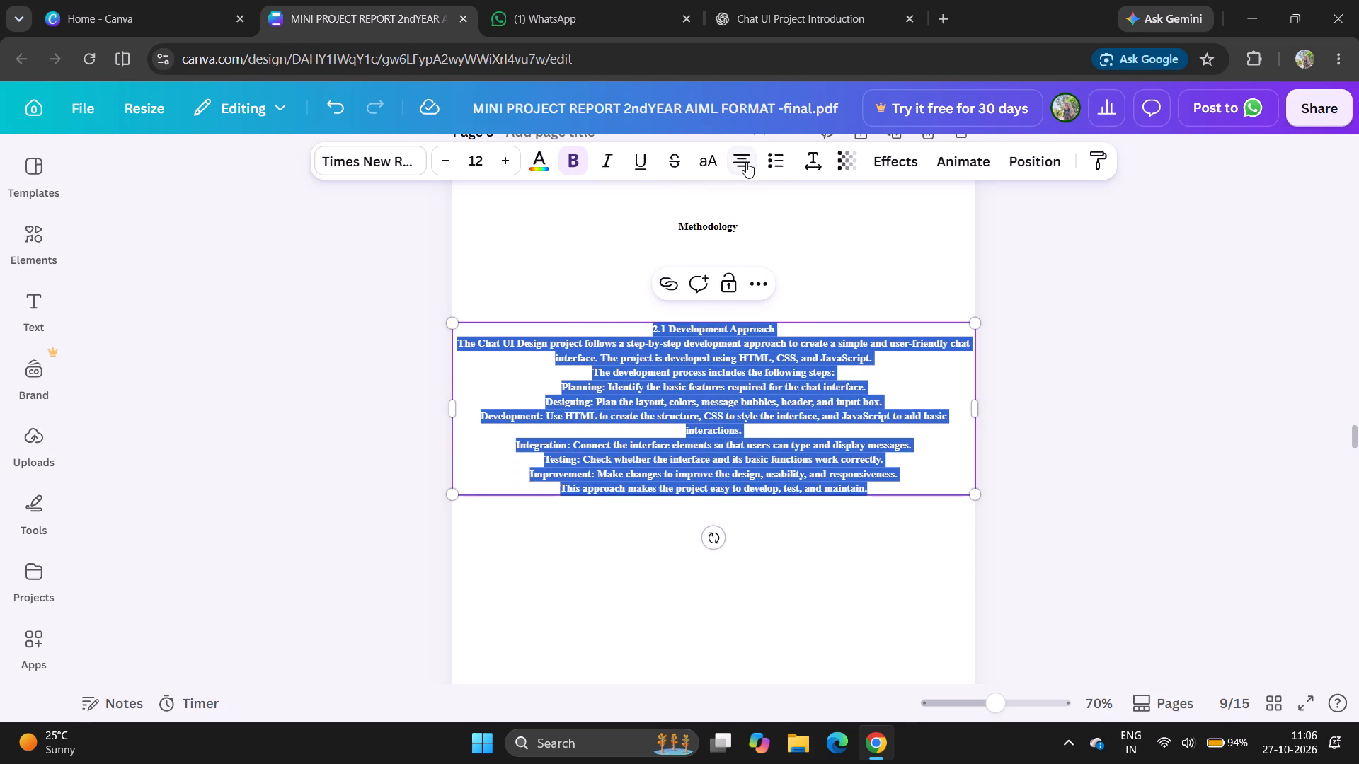
pyautogui.click(746, 162)
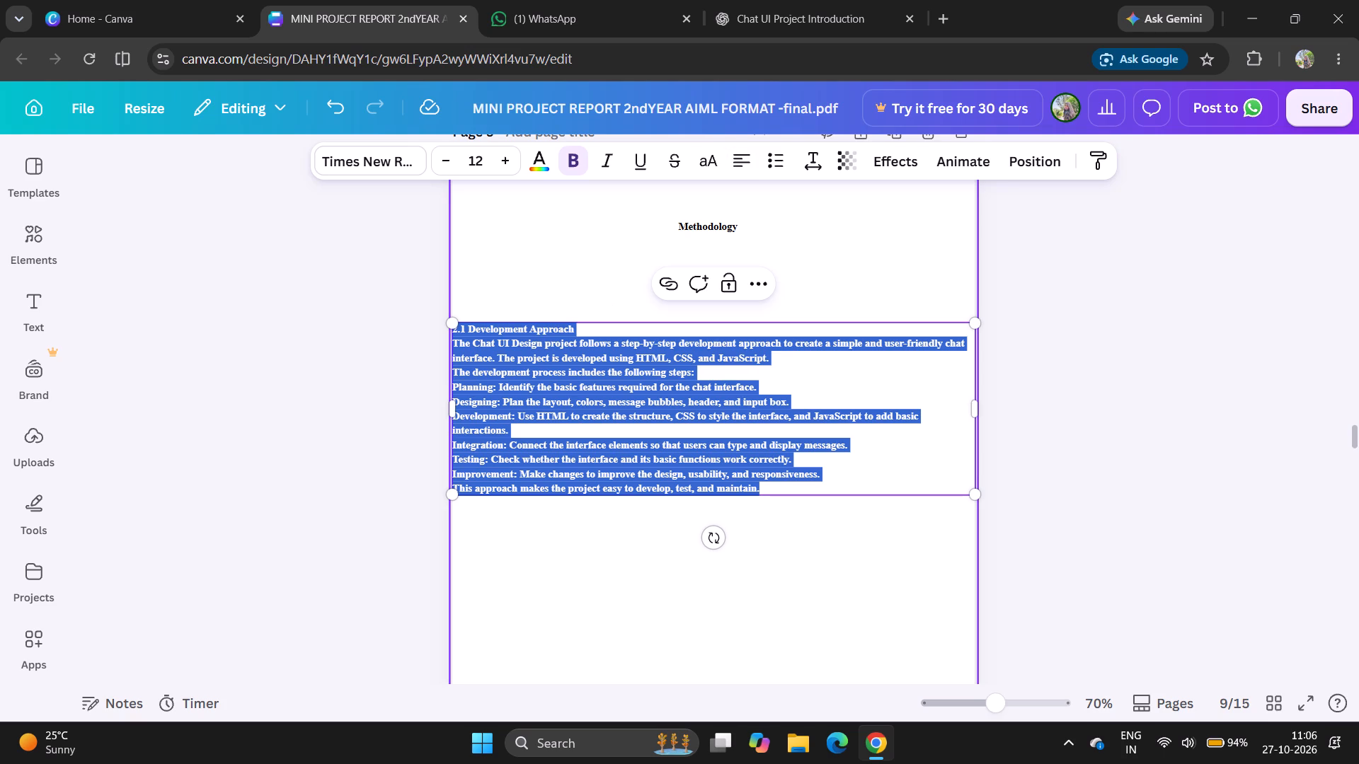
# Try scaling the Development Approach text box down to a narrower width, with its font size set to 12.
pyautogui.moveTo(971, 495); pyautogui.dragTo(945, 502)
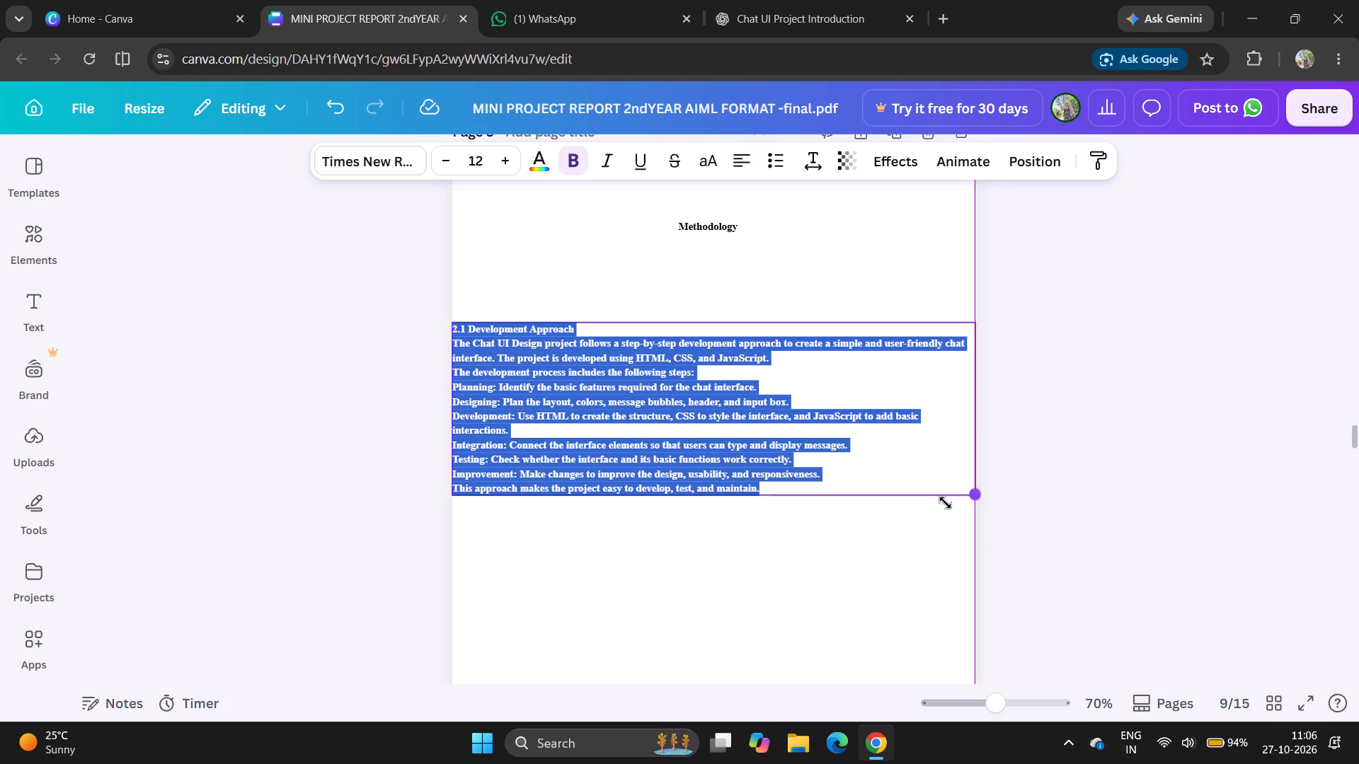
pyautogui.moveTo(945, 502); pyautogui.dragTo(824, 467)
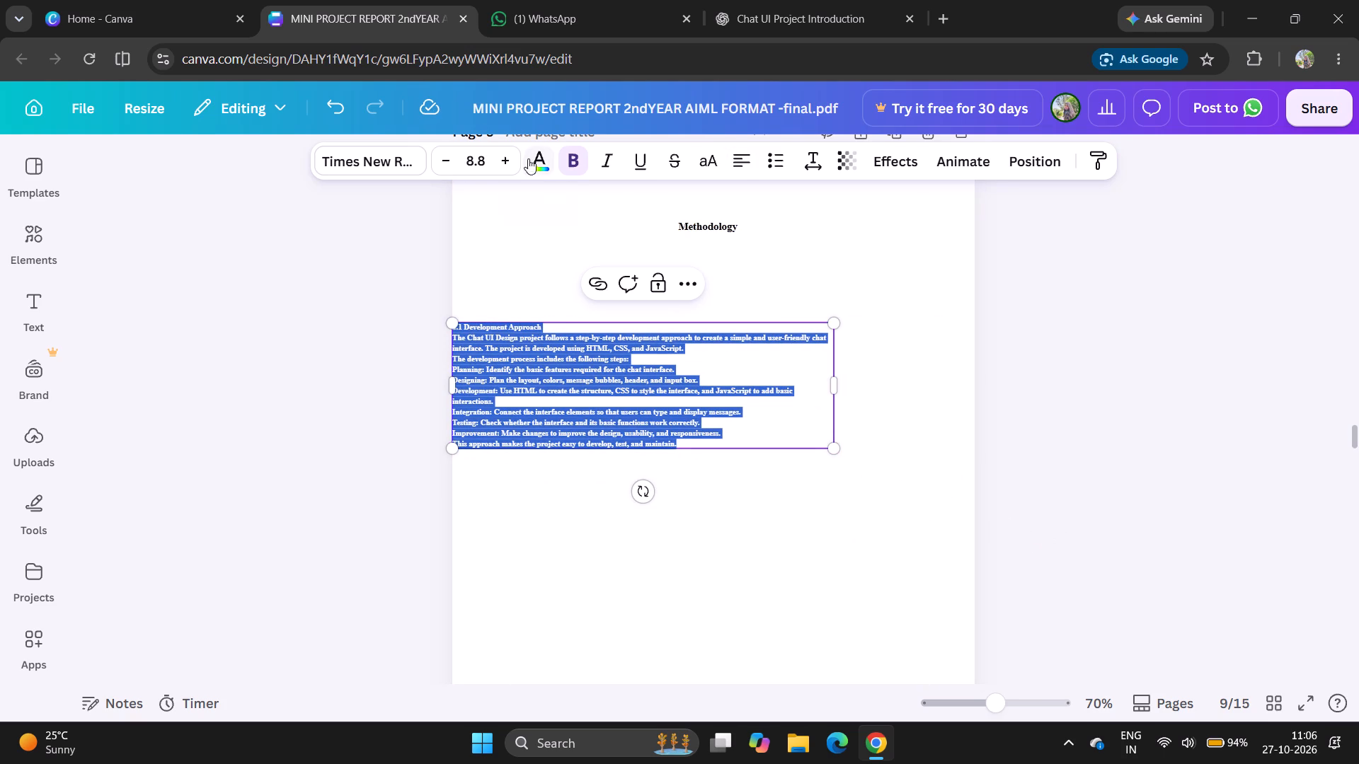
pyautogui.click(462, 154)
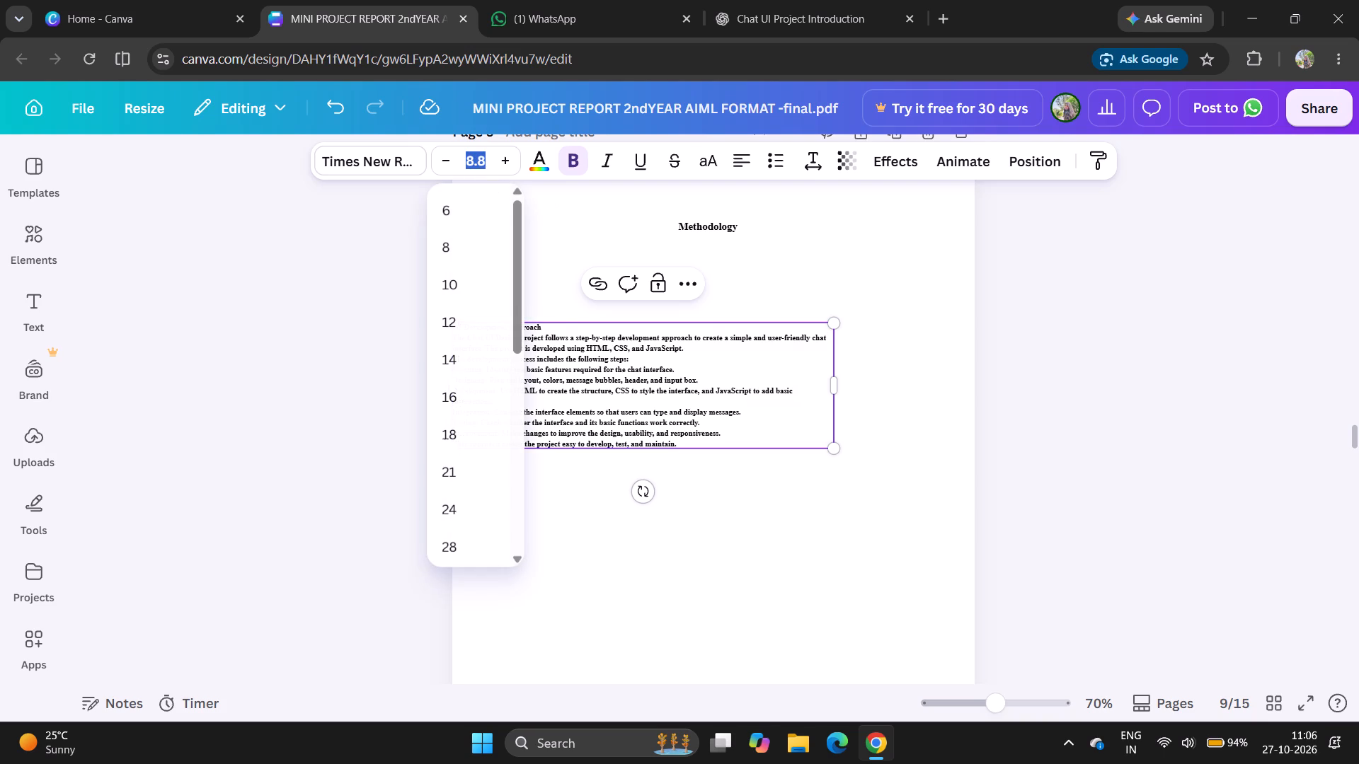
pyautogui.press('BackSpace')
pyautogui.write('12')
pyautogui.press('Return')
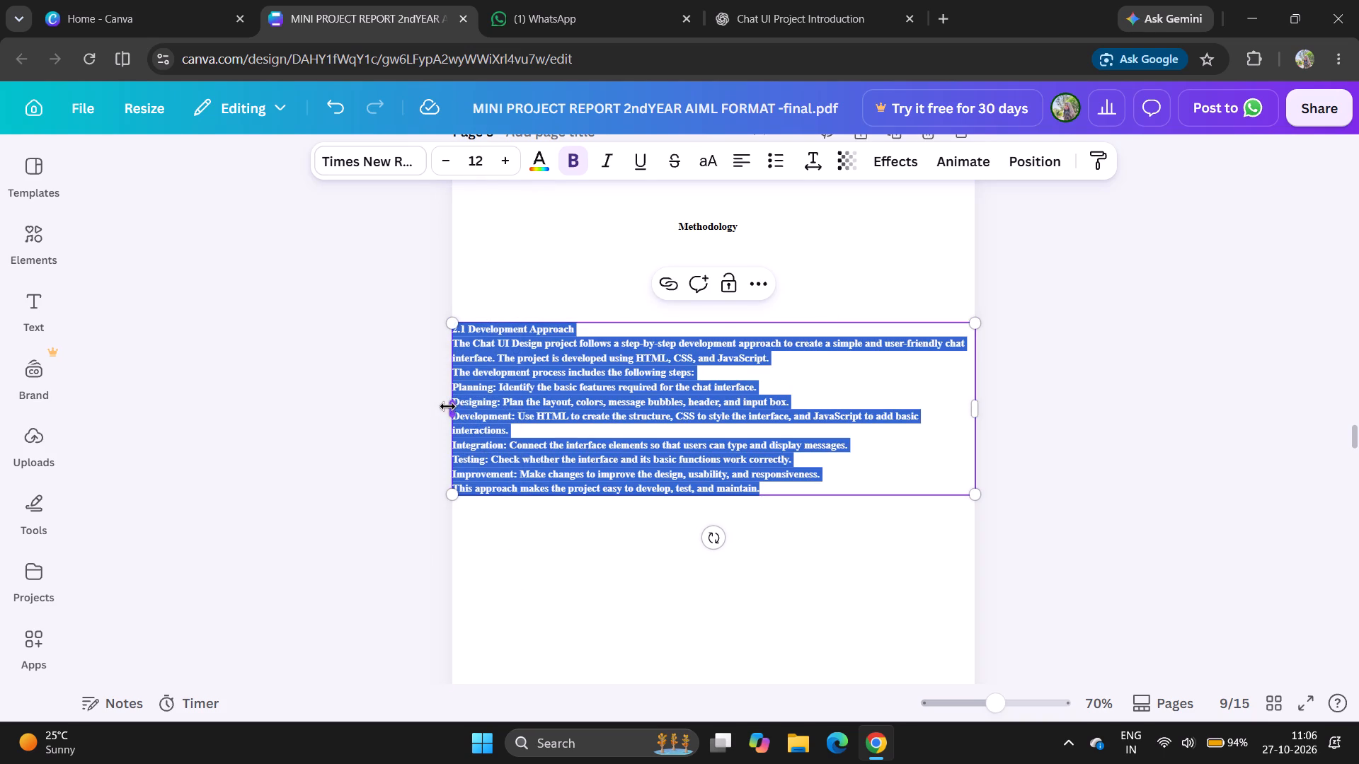
# Scale the Development Approach text box down from its left side so that it starts further in from the page edge.
pyautogui.moveTo(454, 410); pyautogui.dragTo(548, 417)
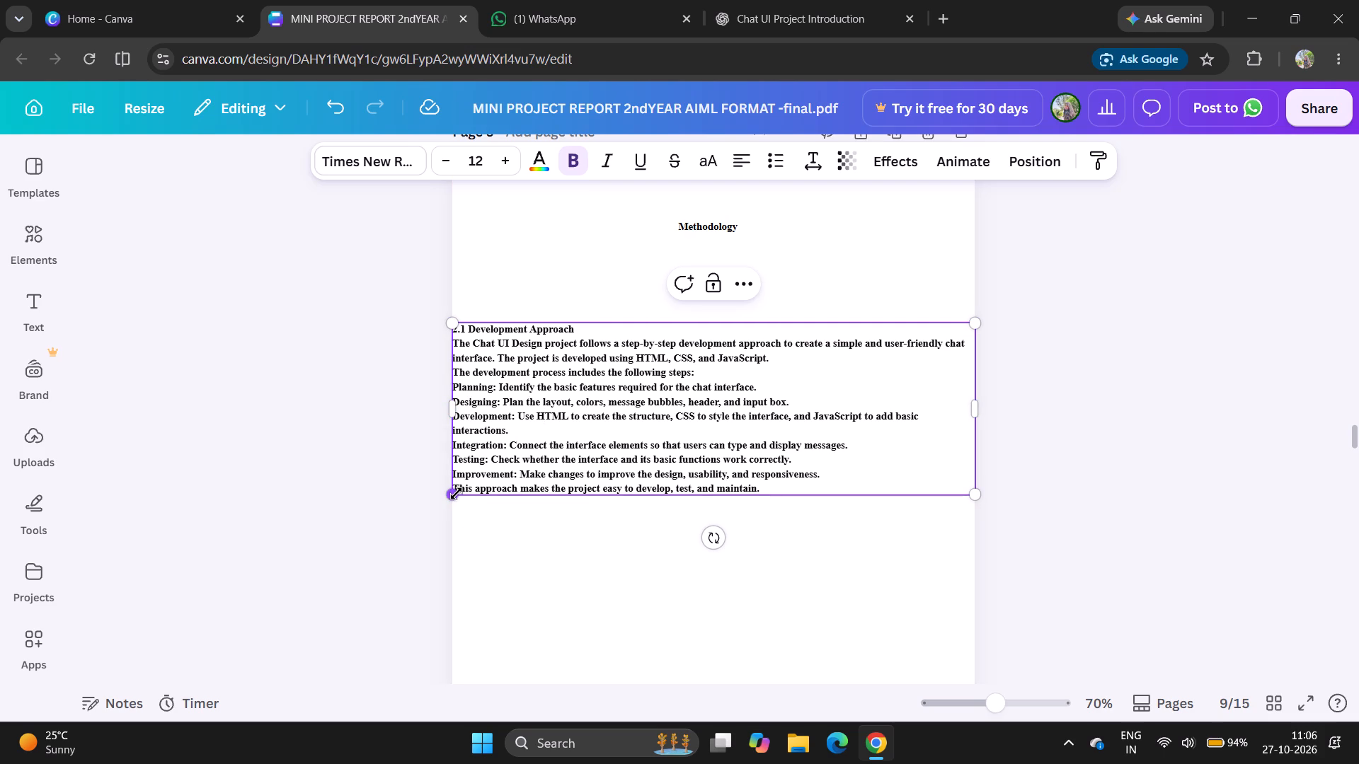
pyautogui.moveTo(456, 493); pyautogui.dragTo(575, 527)
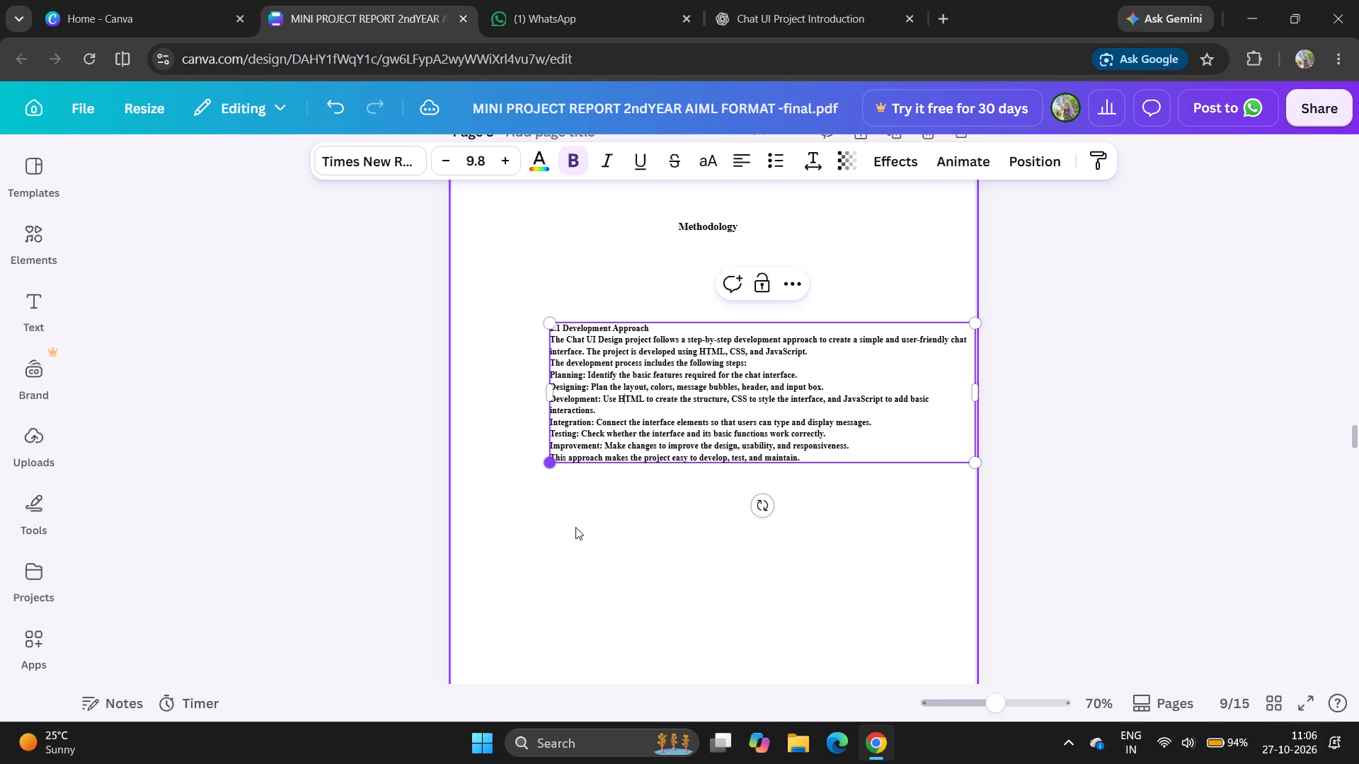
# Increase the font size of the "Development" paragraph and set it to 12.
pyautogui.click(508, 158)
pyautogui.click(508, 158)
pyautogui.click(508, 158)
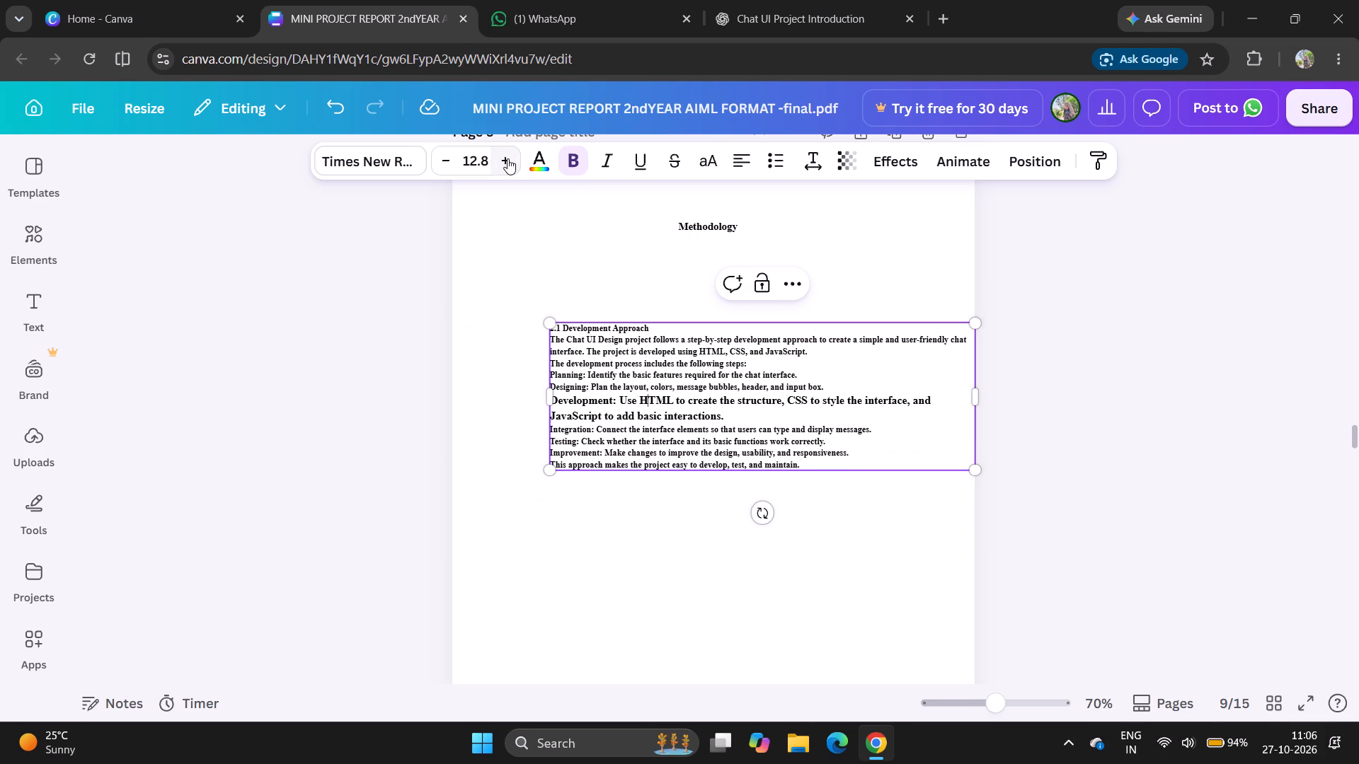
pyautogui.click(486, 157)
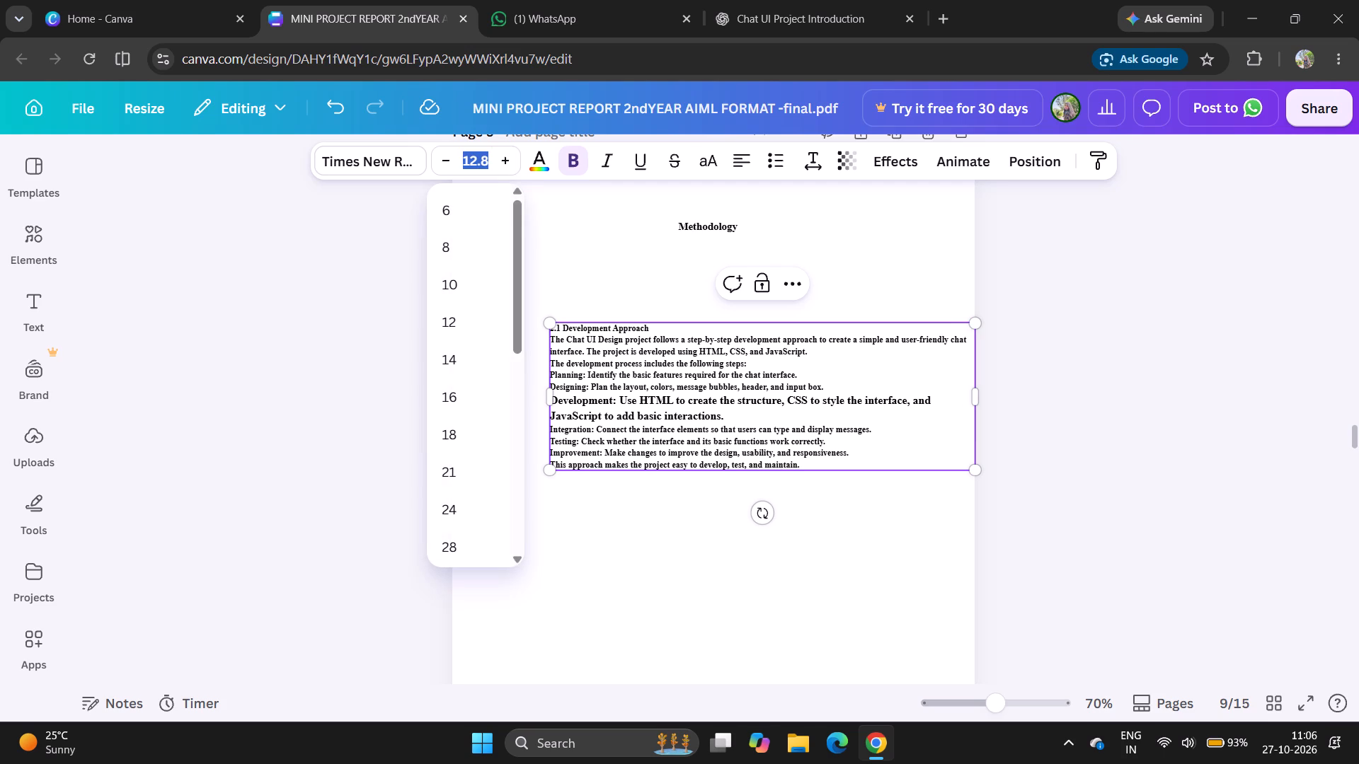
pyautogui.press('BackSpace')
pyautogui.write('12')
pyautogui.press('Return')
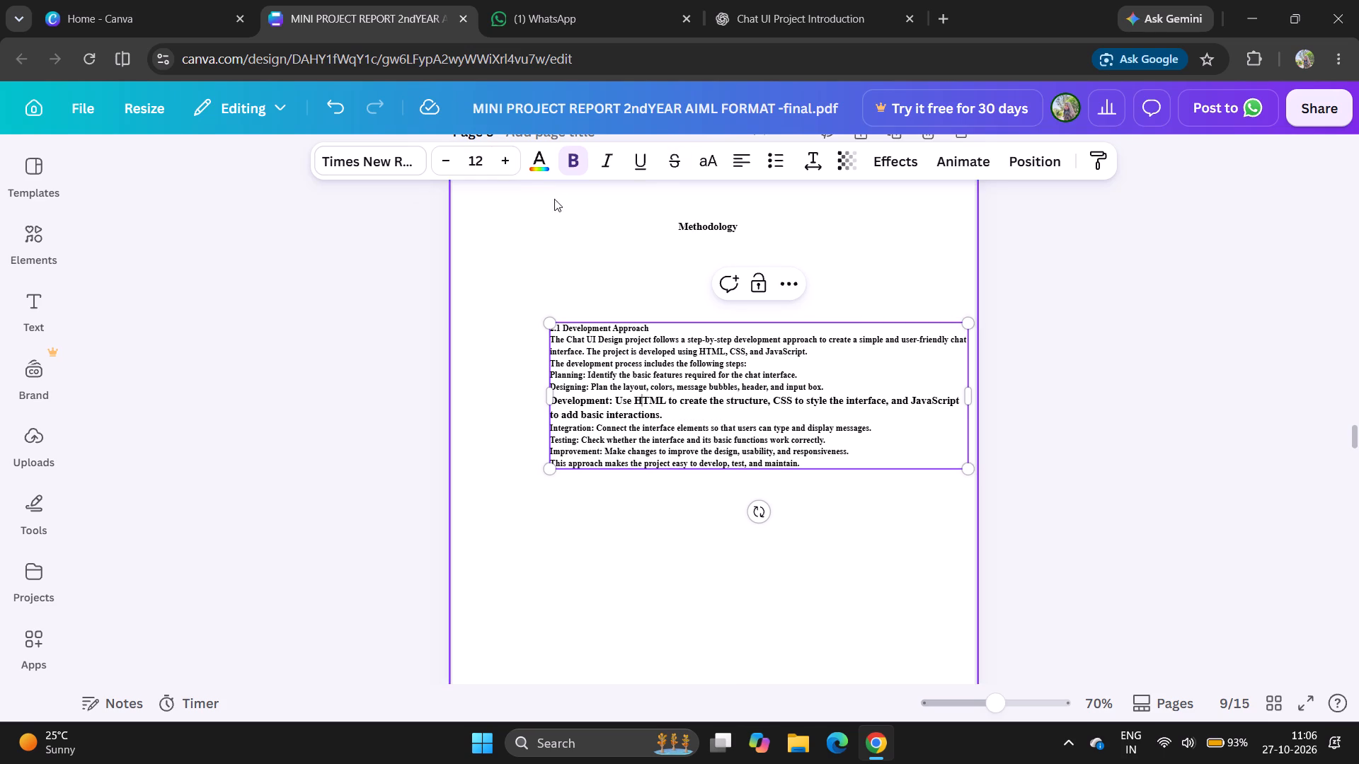
# Remove the bold formatting from all text in the Development Approach text box.
pyautogui.click(573, 161)
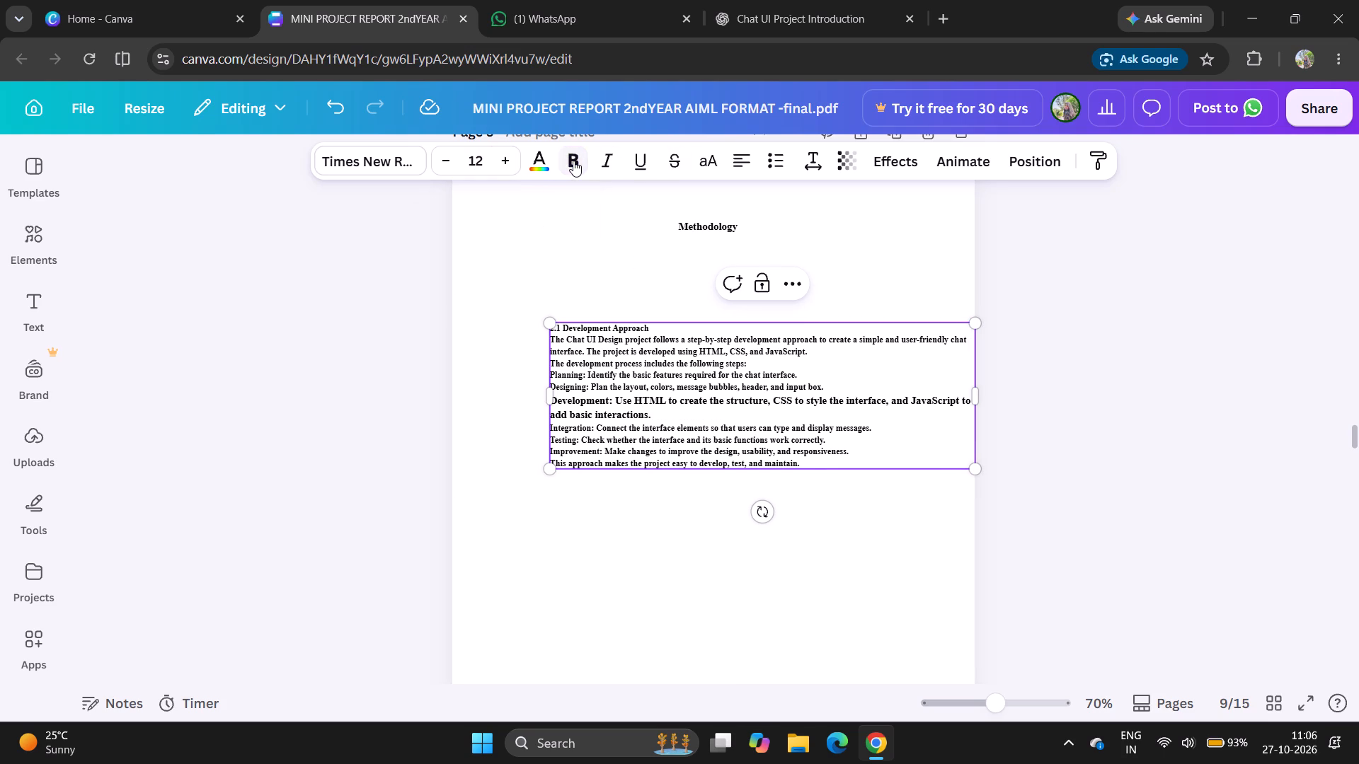
pyautogui.click(694, 419)
pyautogui.hotkey('ctrl', 'a')
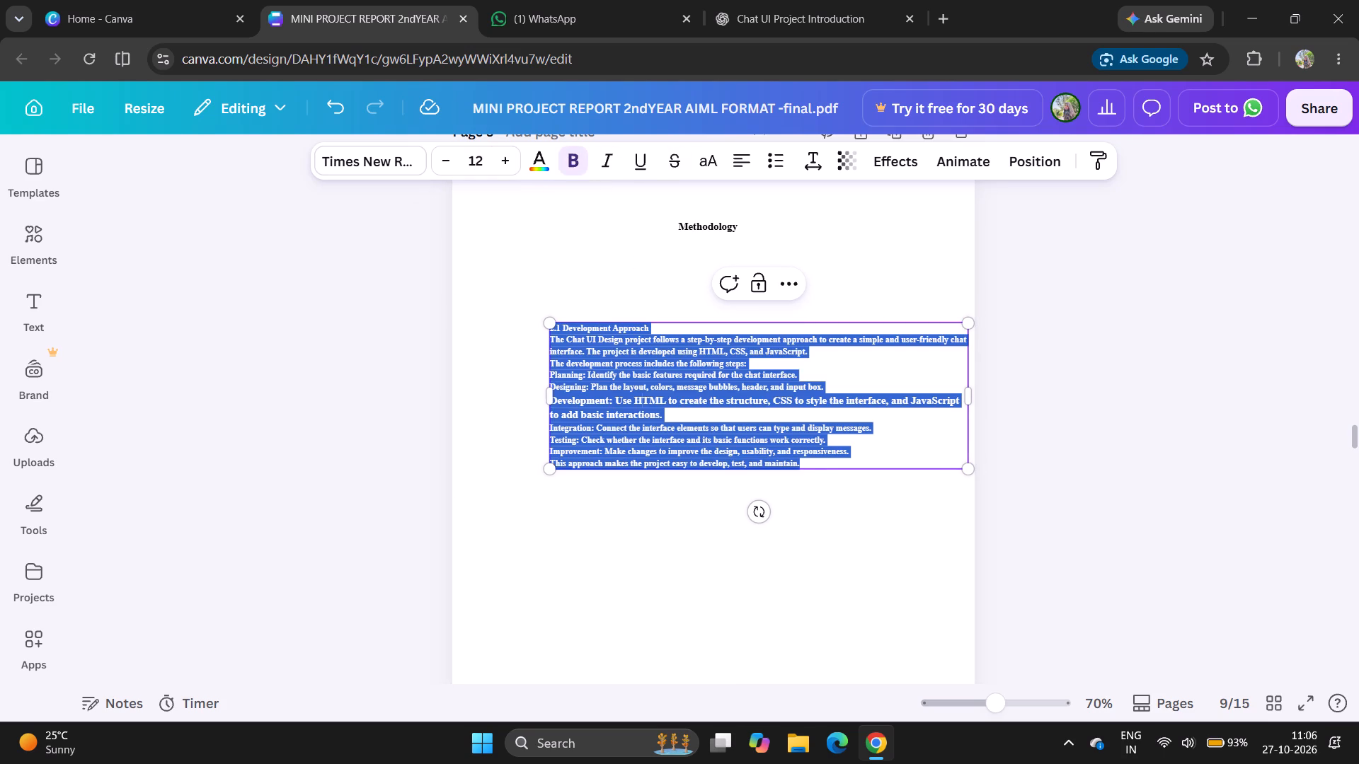
pyautogui.click(574, 154)
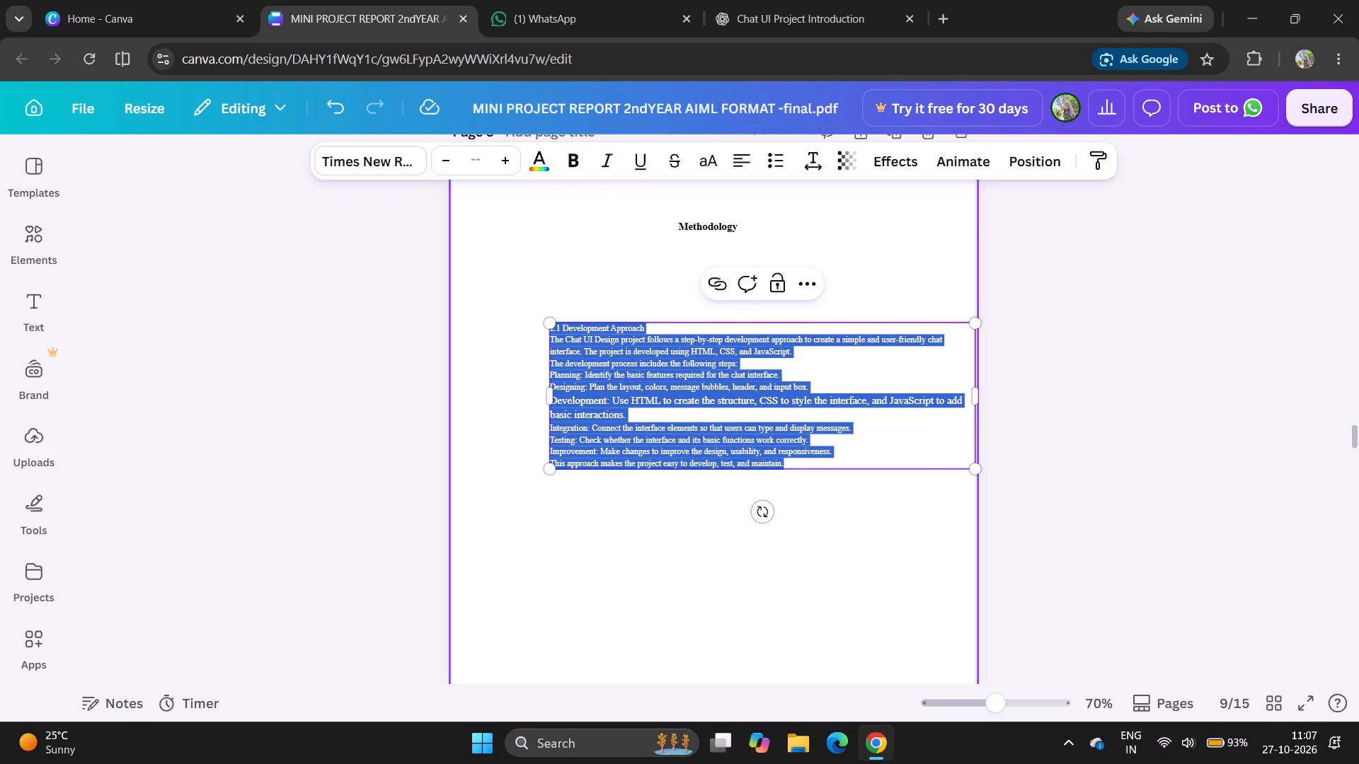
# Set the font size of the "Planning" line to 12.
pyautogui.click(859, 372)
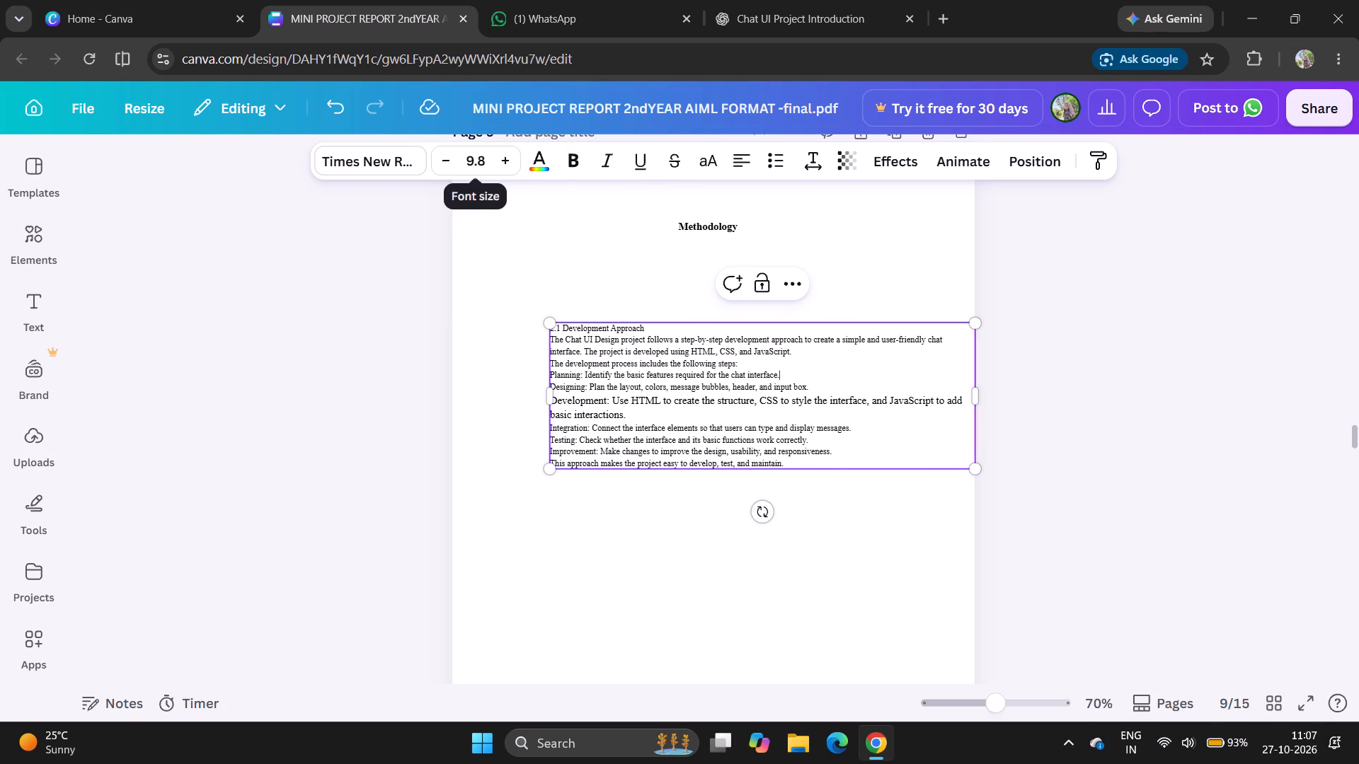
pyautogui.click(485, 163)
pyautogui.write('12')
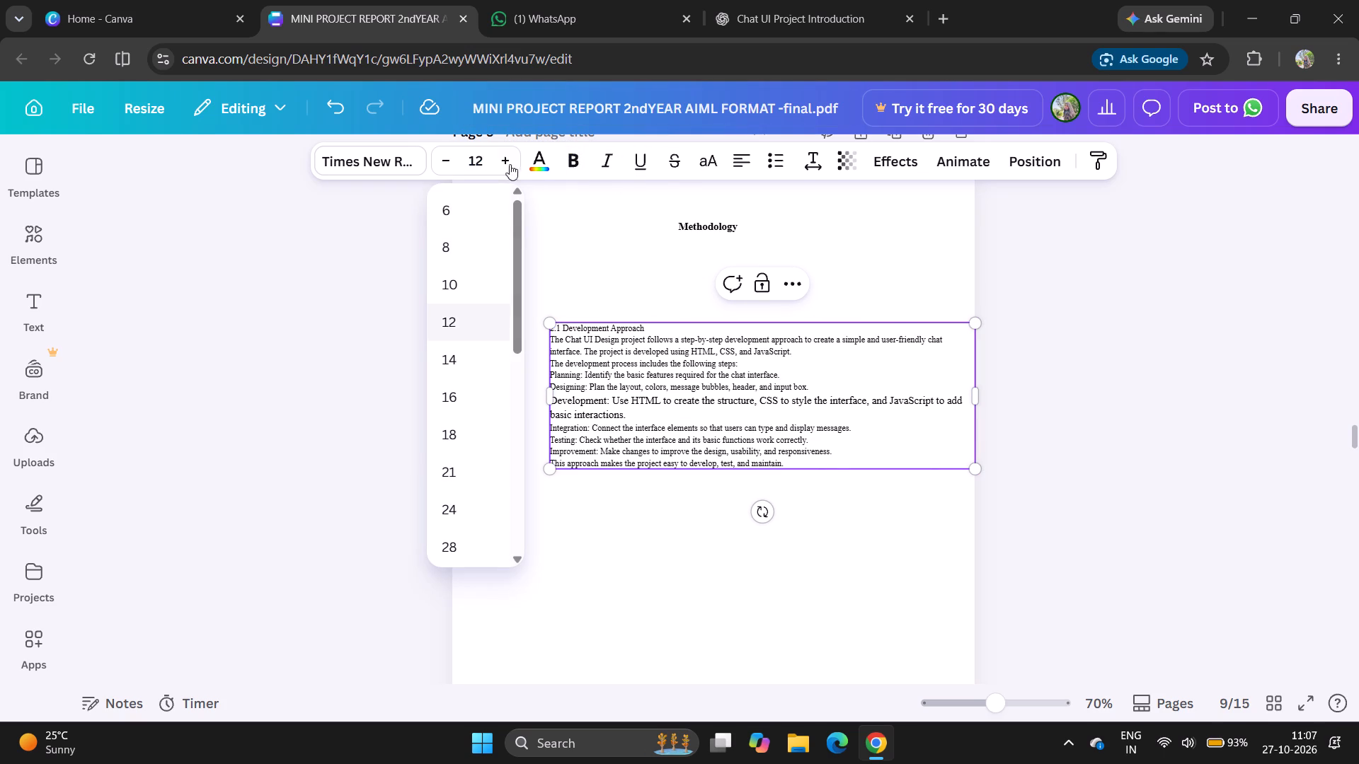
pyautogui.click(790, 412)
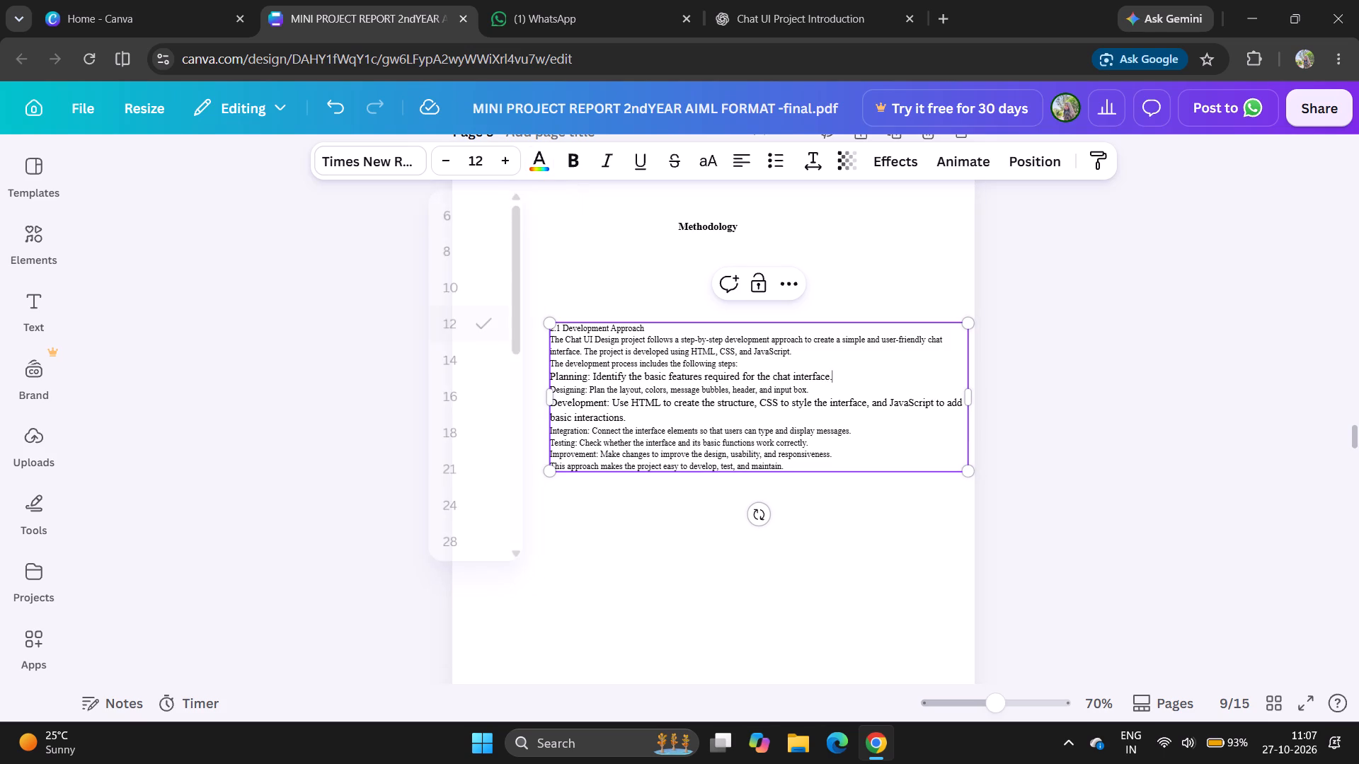
# Set the font size of all text in the Development Approach text box to 12.
pyautogui.click(790, 412)
pyautogui.hotkey('ctrl', 'a')
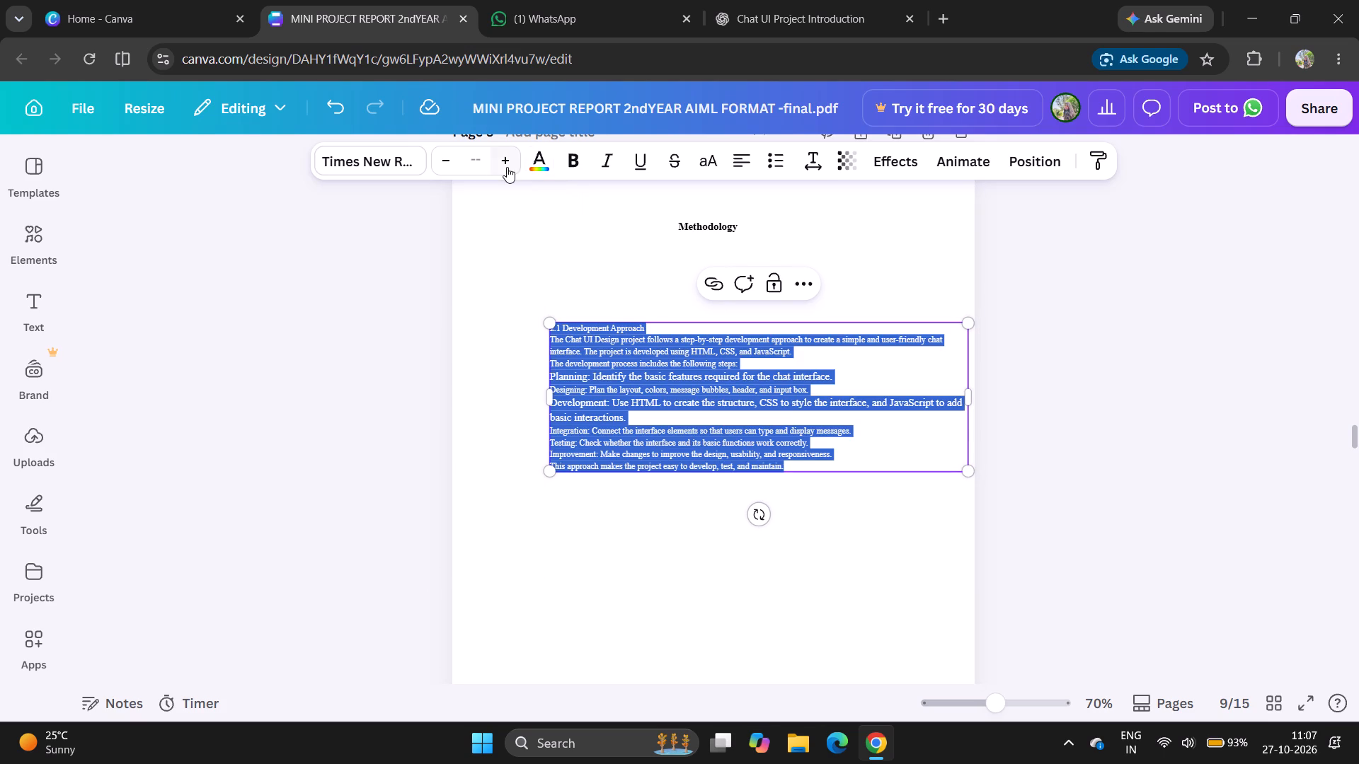
pyautogui.click(483, 158)
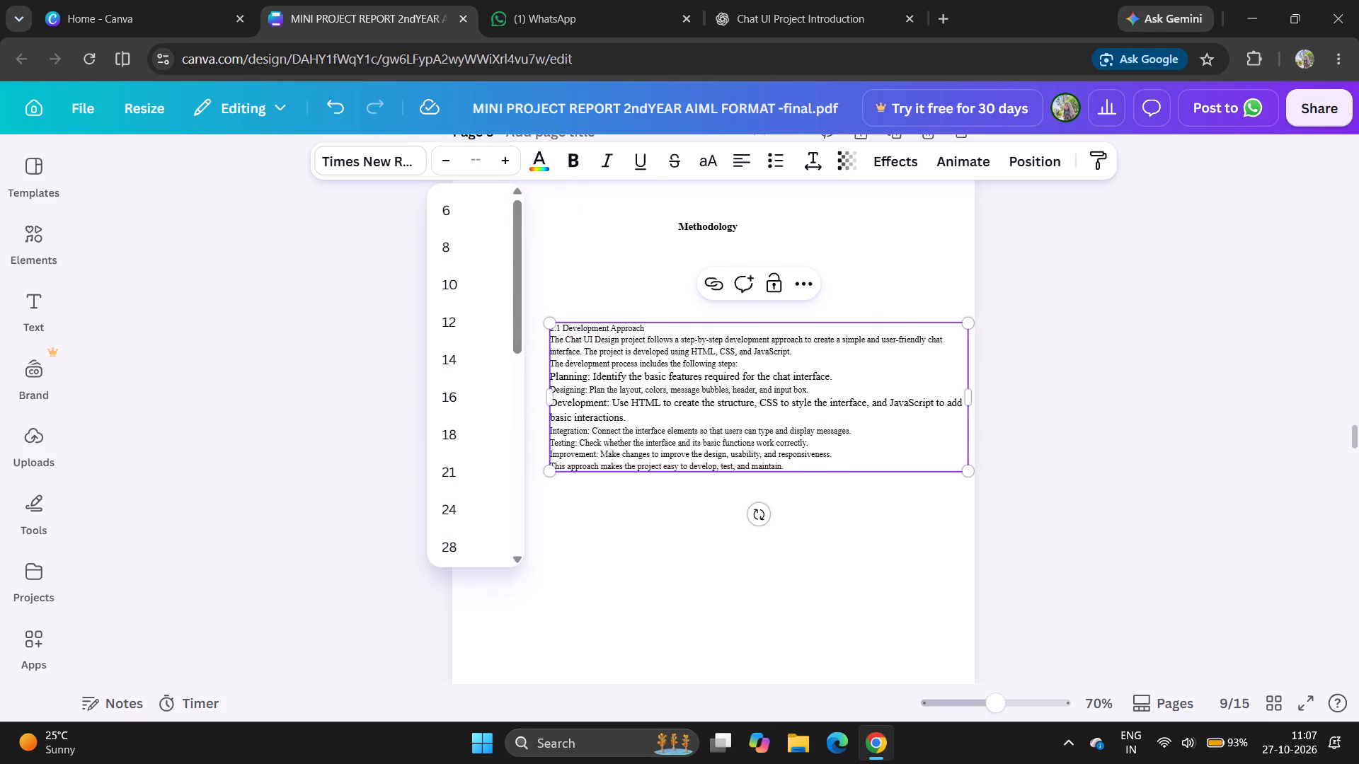
pyautogui.write('12')
pyautogui.press('Return')
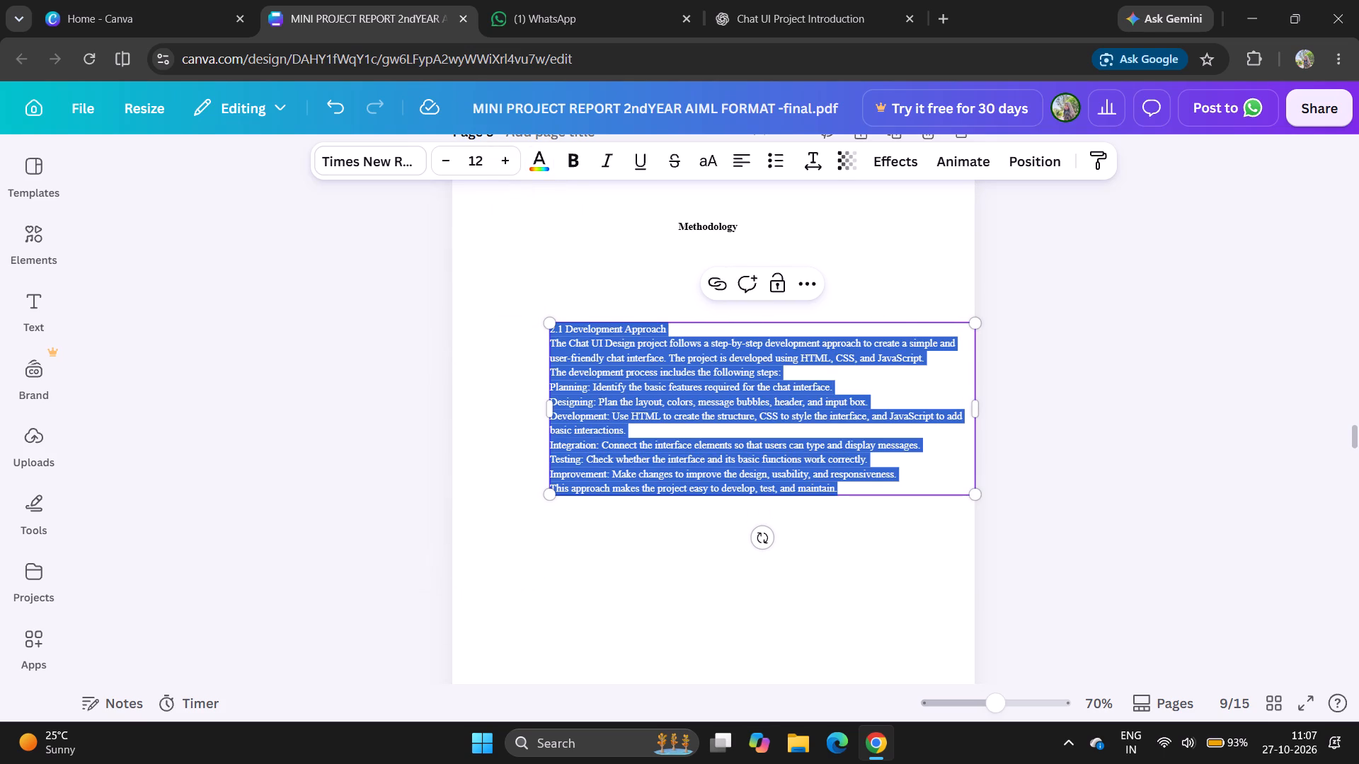
pyautogui.click(619, 284)
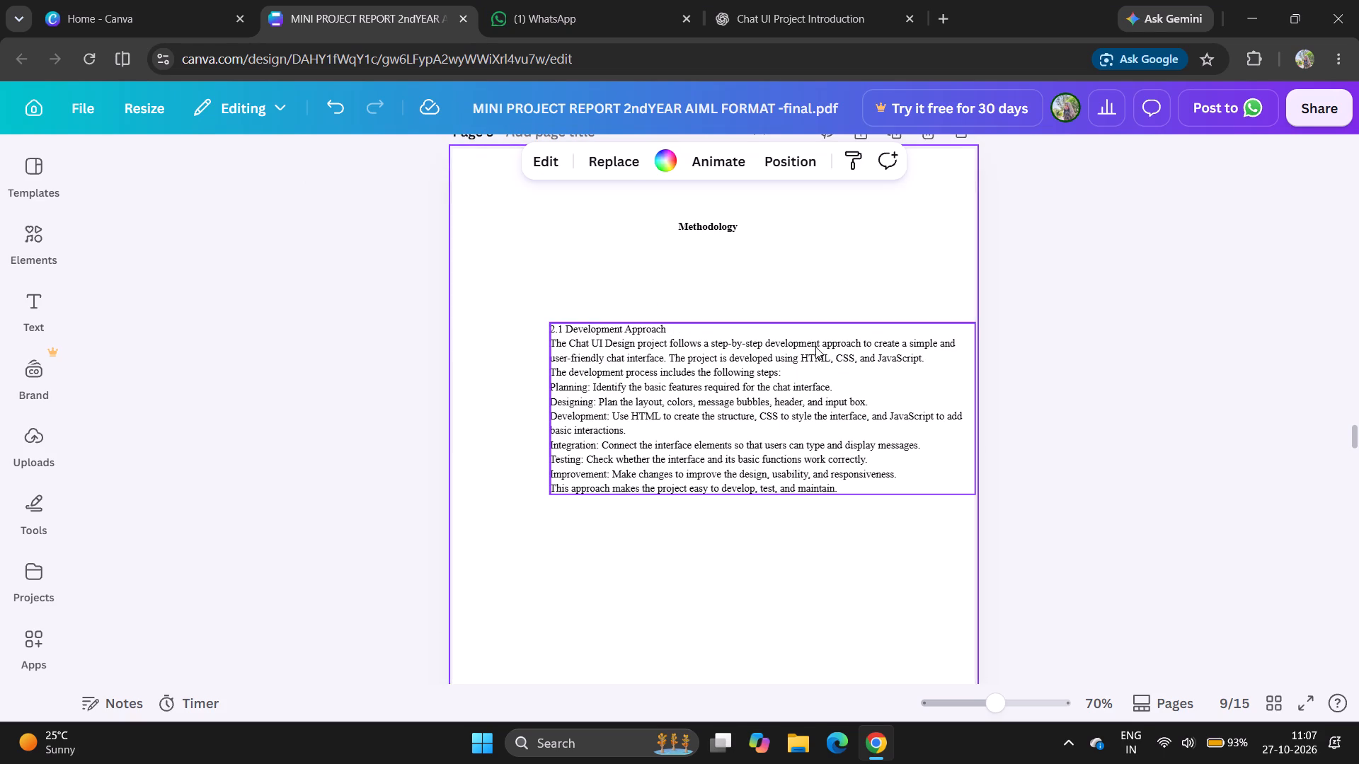
# Reposition the 2.1 Development Approach text box on page 9 closer beneath the Methodology heading and further inside the page's right edge.
pyautogui.moveTo(927, 398); pyautogui.dragTo(910, 372)
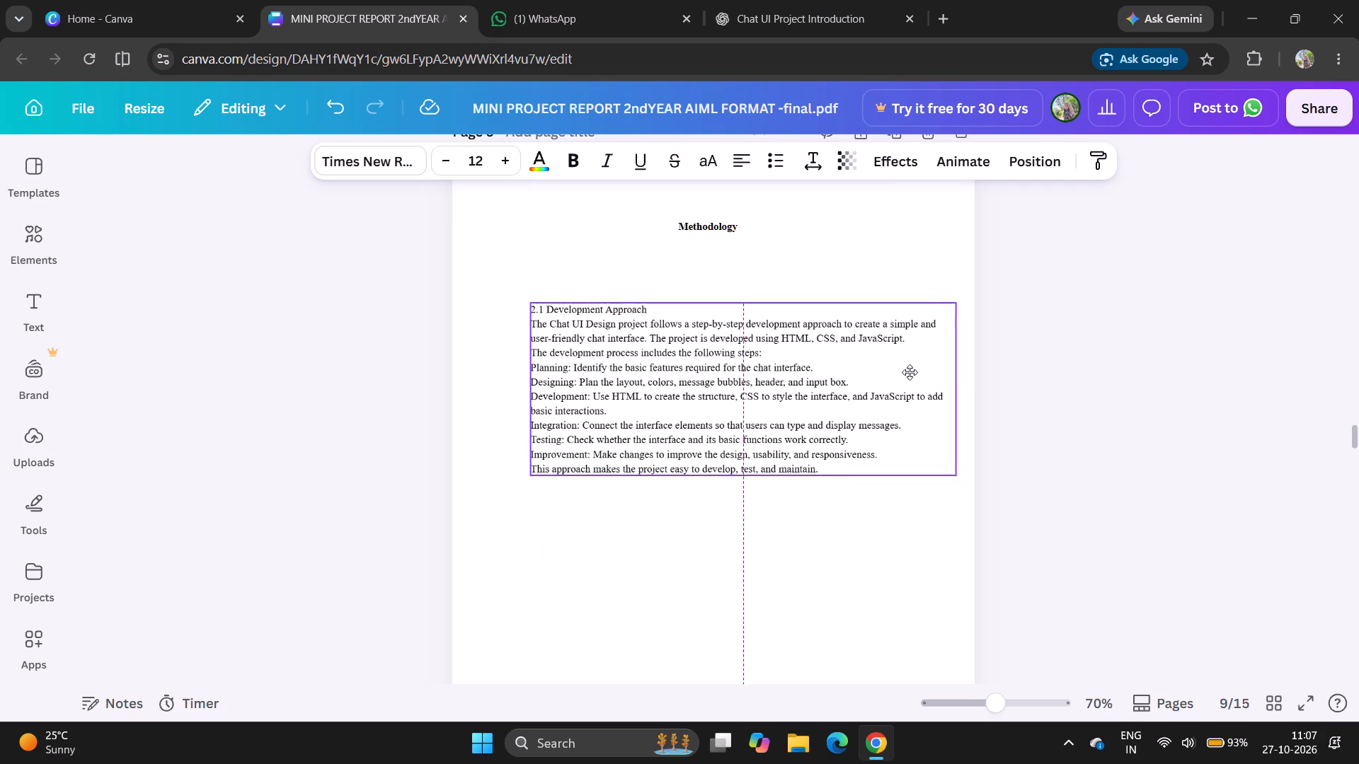
pyautogui.moveTo(910, 372); pyautogui.dragTo(897, 355)
pyautogui.scroll(1, 897, 355)
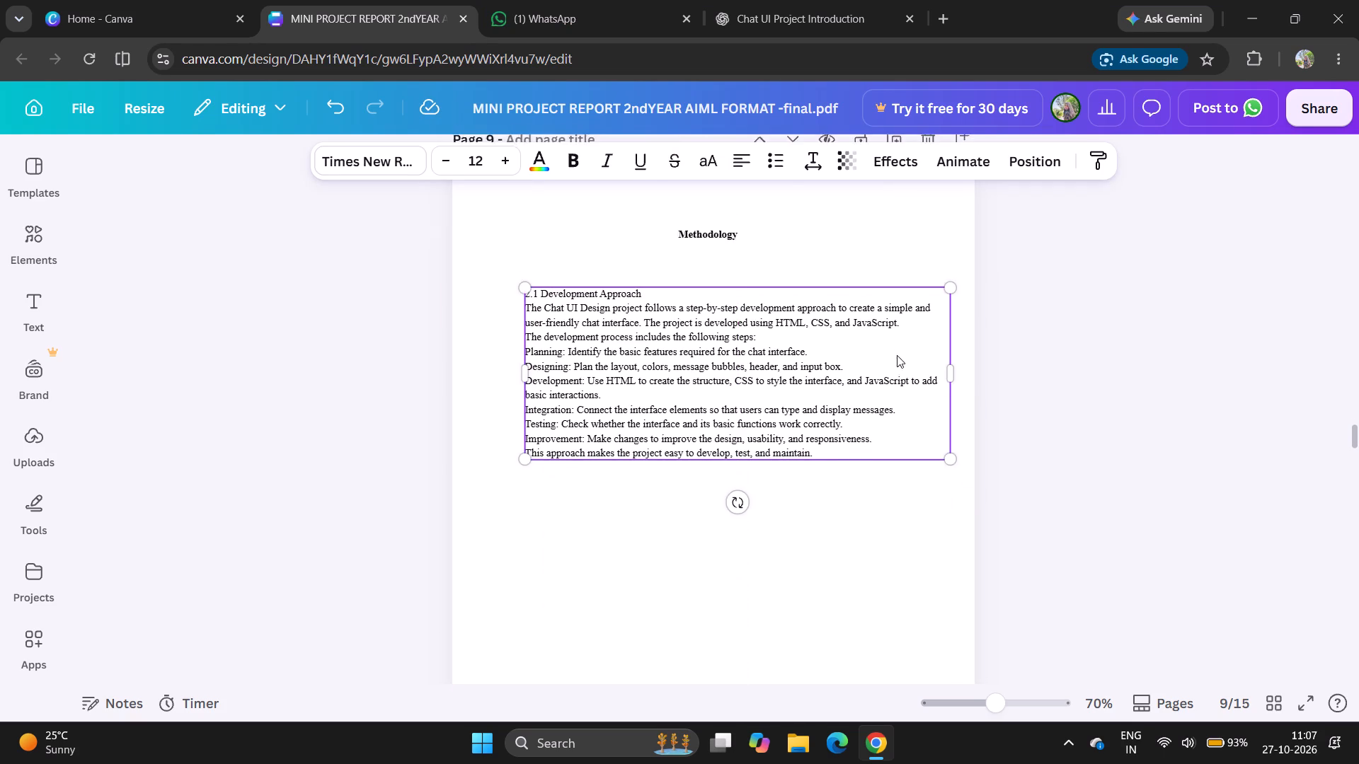
pyautogui.scroll(1, 897, 355)
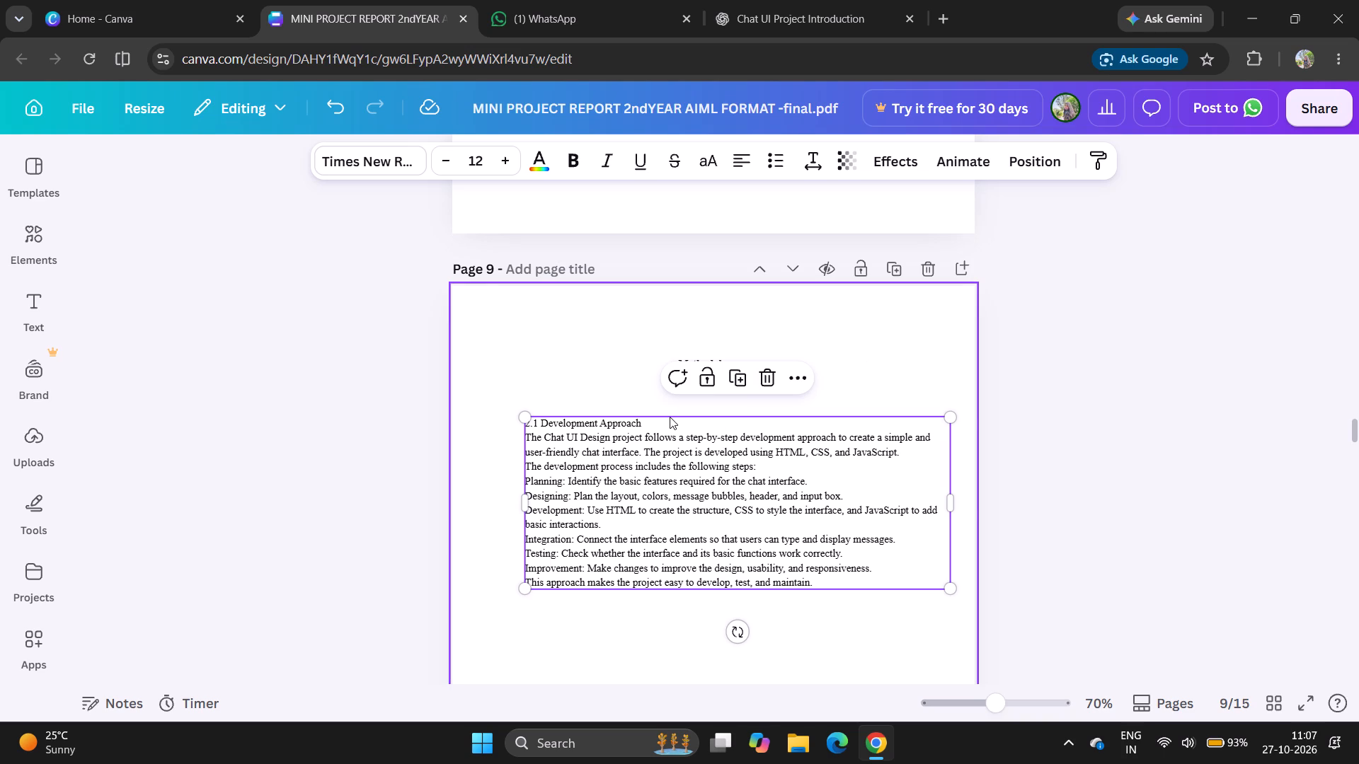
pyautogui.click(670, 417)
pyautogui.click(670, 417)
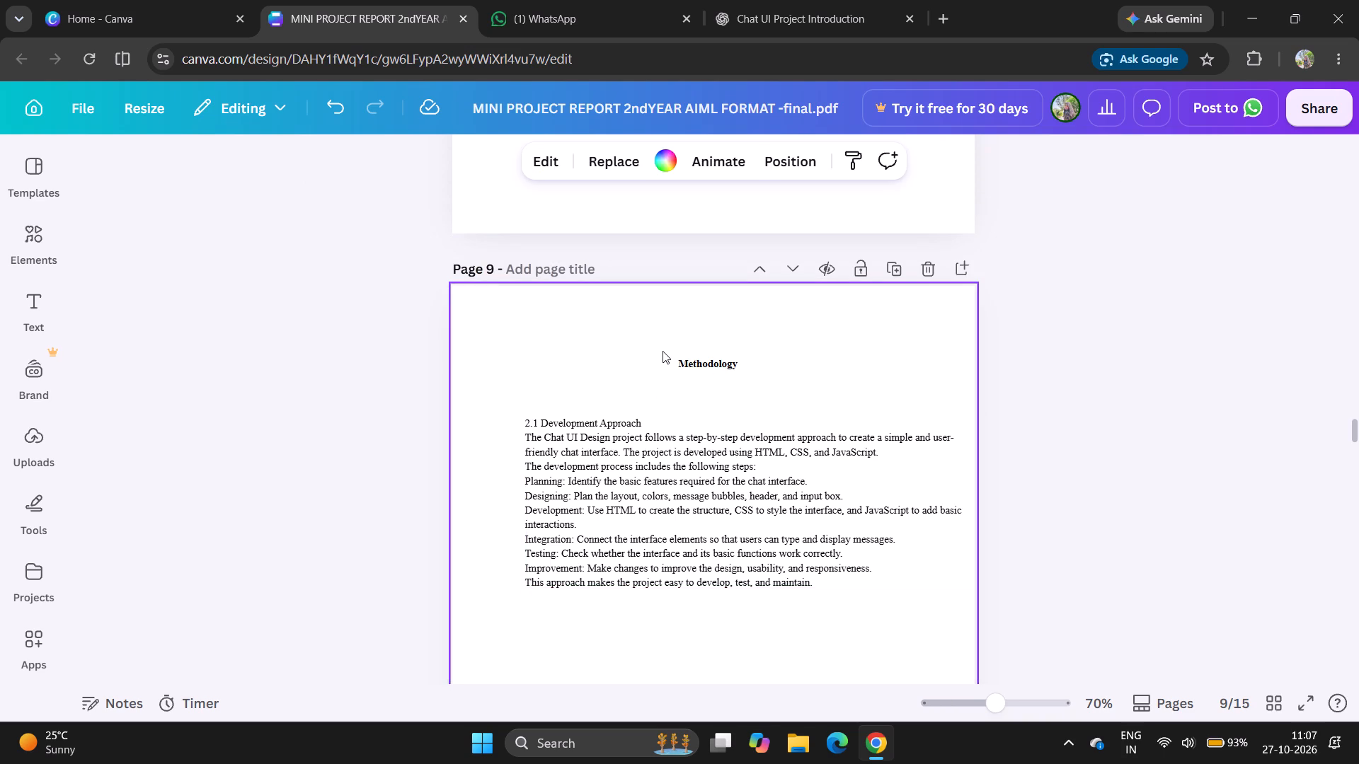
pyautogui.scroll(-1, 658, 346)
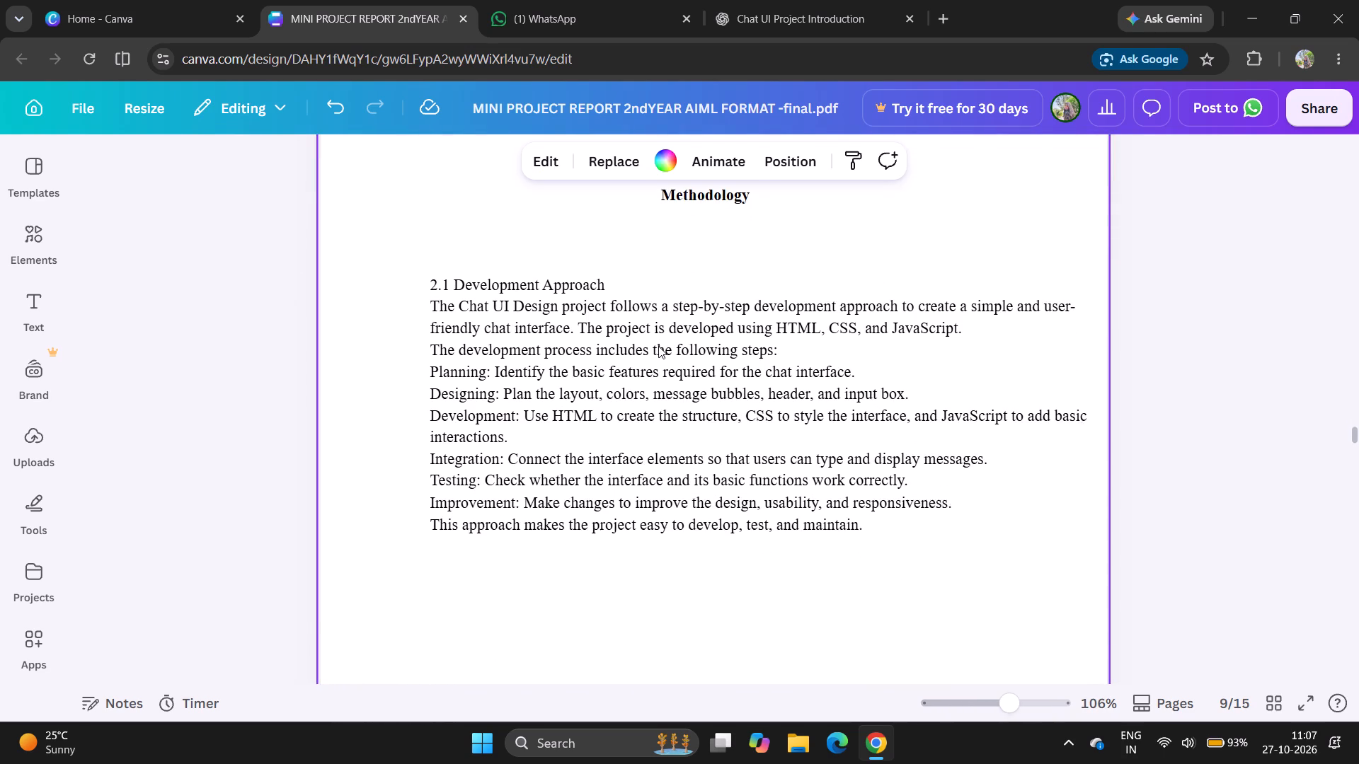
pyautogui.scroll(-1, 658, 346)
pyautogui.moveTo(612, 279); pyautogui.dragTo(595, 273)
pyautogui.scroll(1, 595, 273)
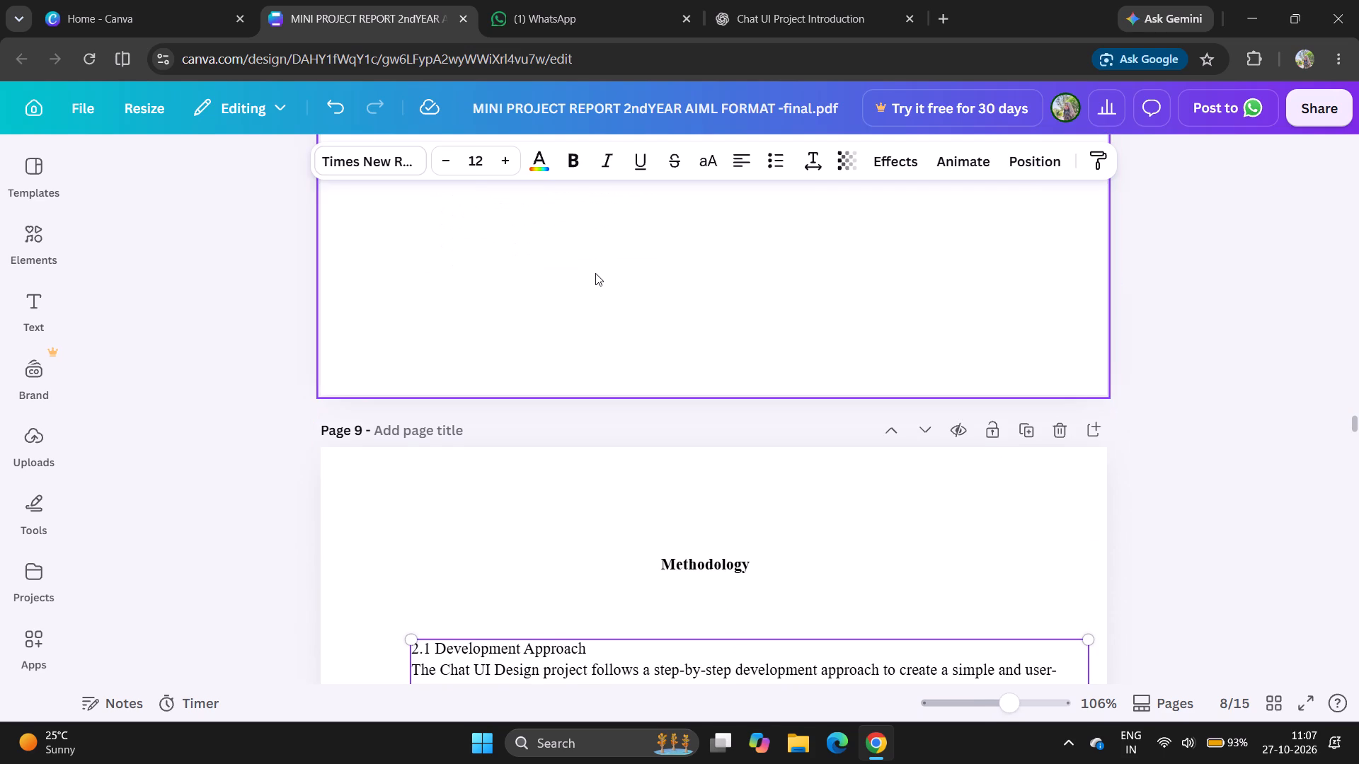
pyautogui.scroll(1, 704, 294)
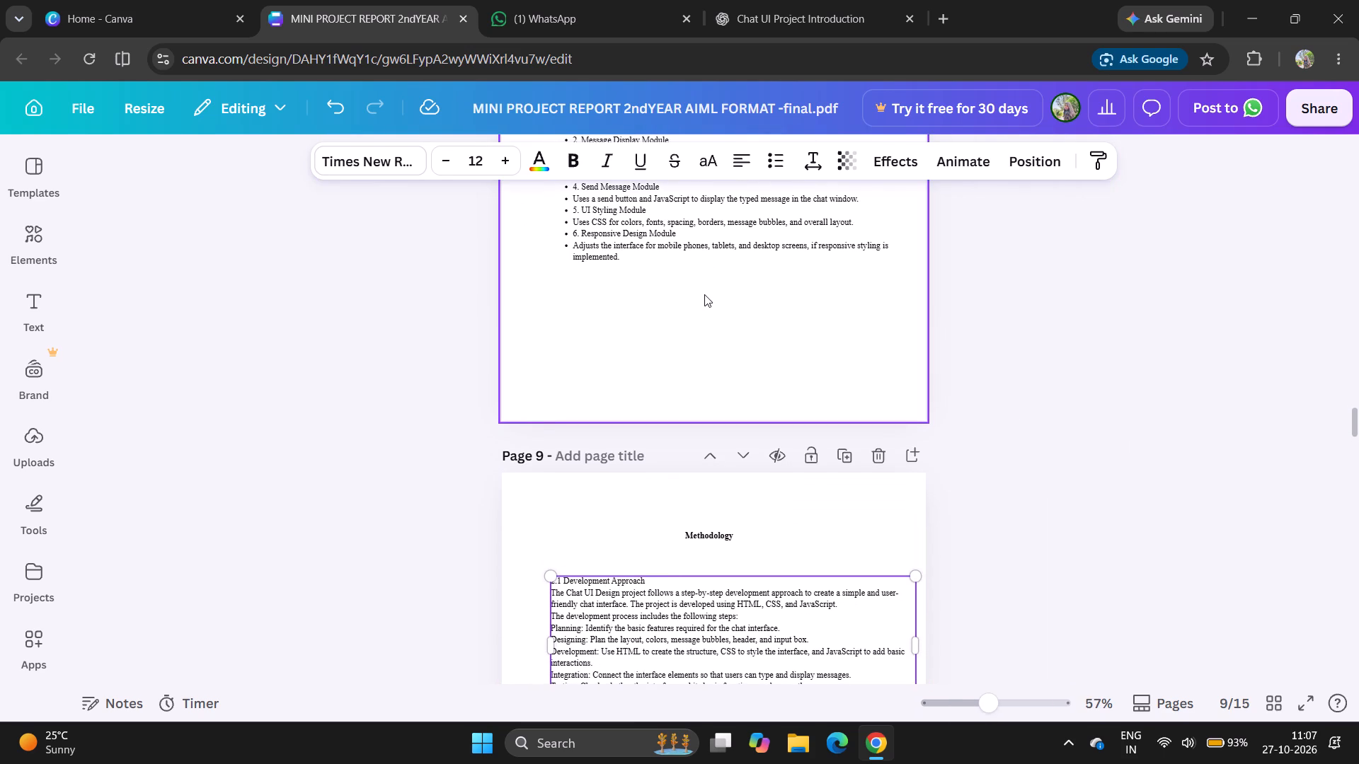
pyautogui.moveTo(791, 614); pyautogui.dragTo(795, 610)
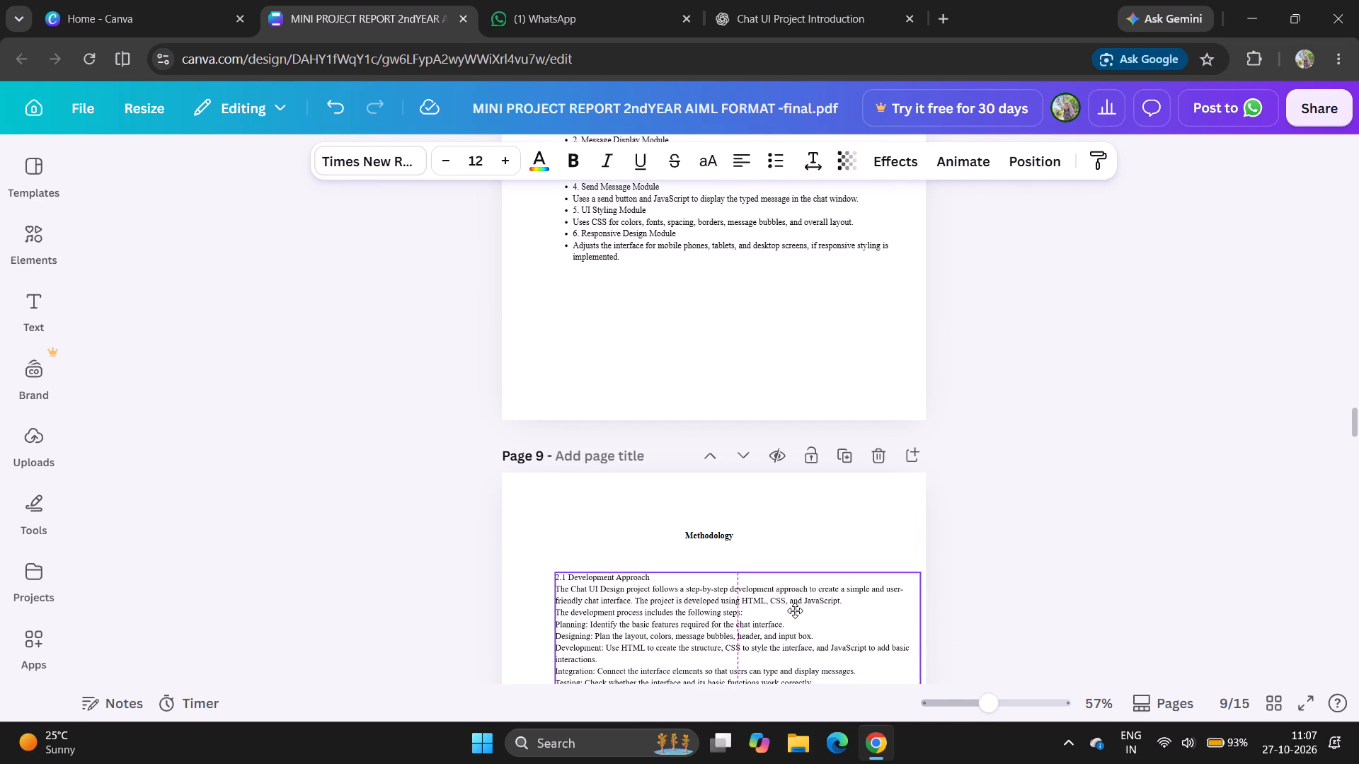
pyautogui.moveTo(795, 610); pyautogui.dragTo(795, 608)
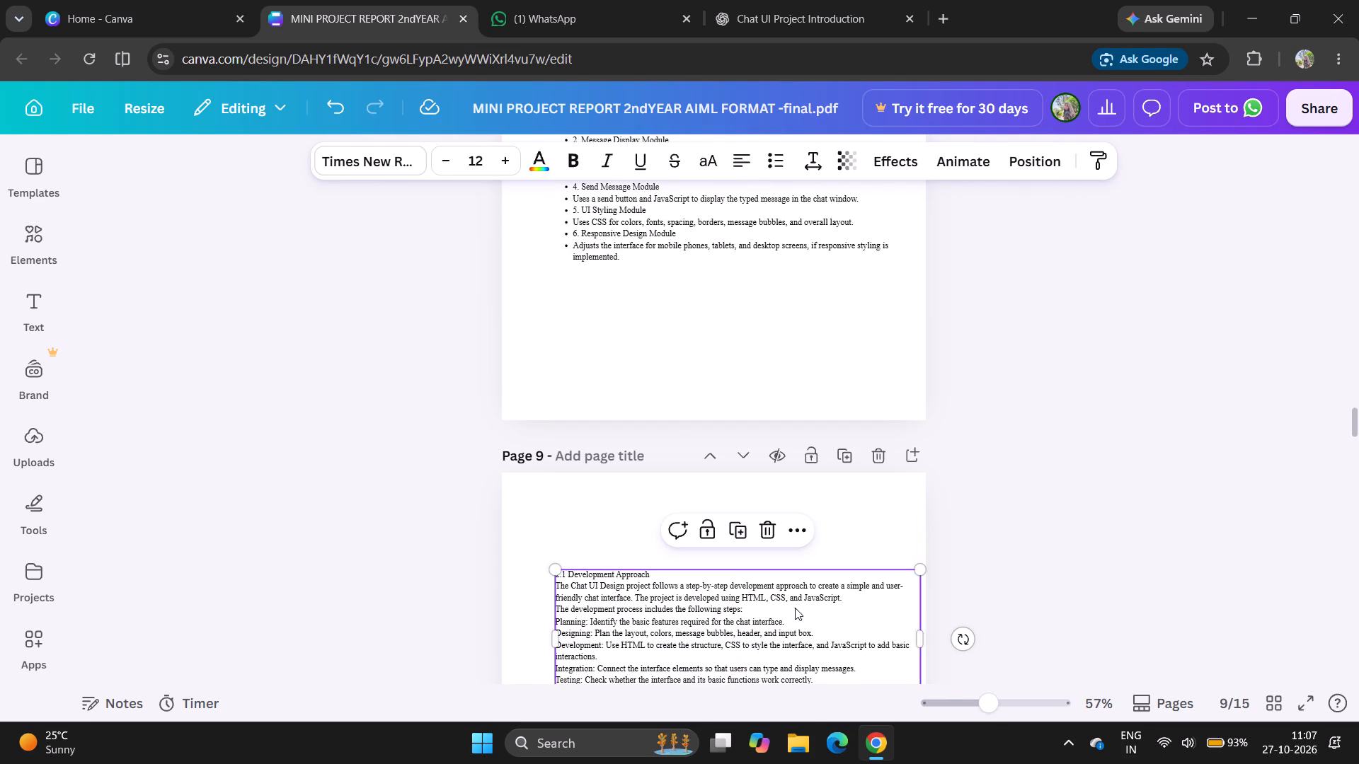
# Make the "2.1 Development Approach" heading bold.
pyautogui.scroll(-2, 761, 383)
pyautogui.click(761, 383)
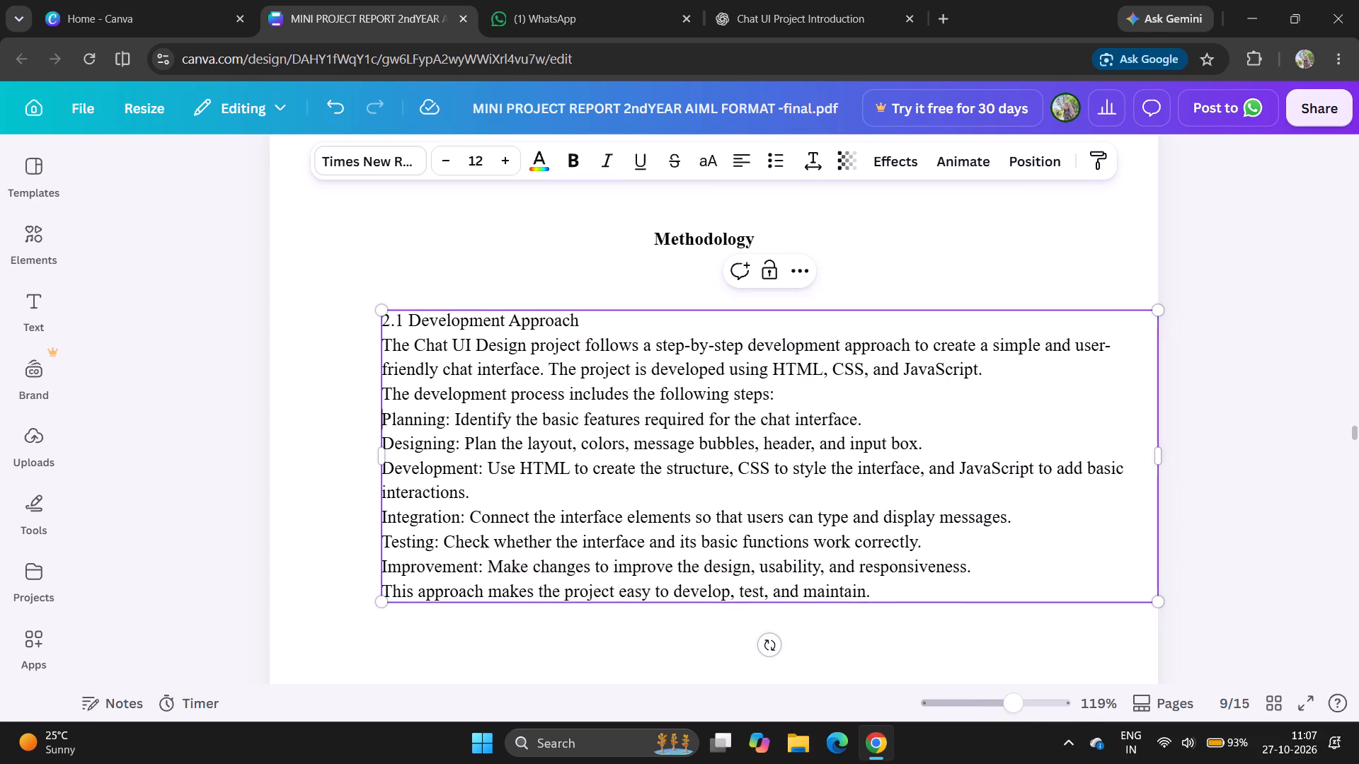
pyautogui.moveTo(580, 330); pyautogui.dragTo(377, 311)
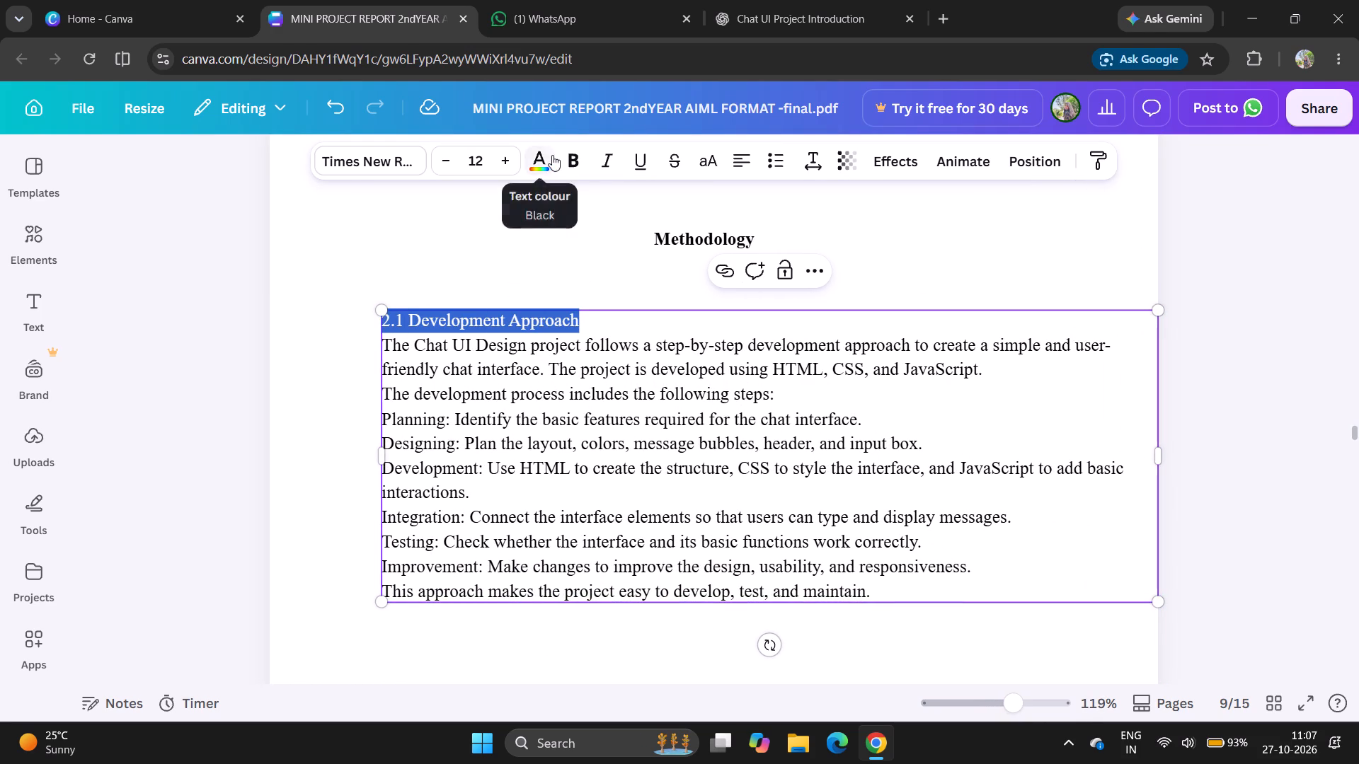
pyautogui.click(570, 158)
pyautogui.click(581, 308)
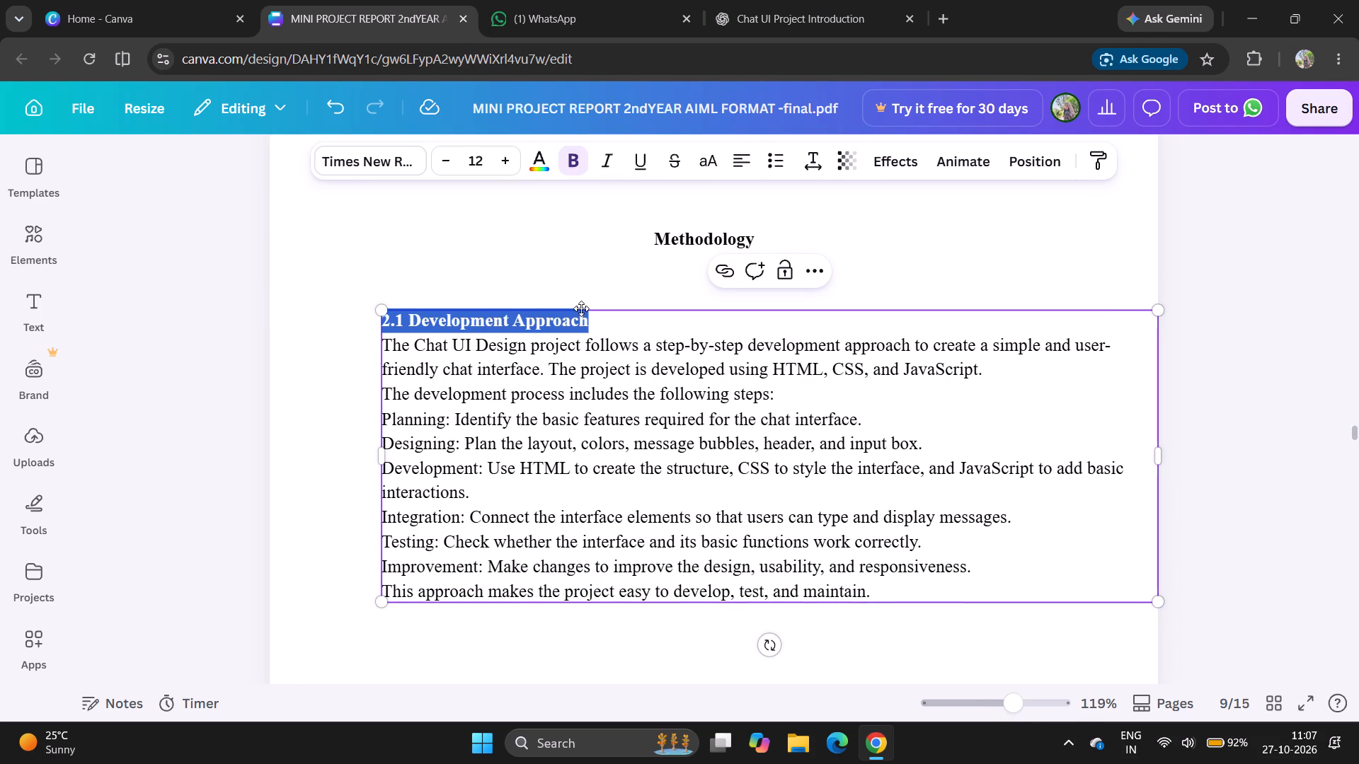
# Insert a blank line between the "2.1 Development Approach" heading and its first paragraph.
pyautogui.scroll(3, 558, 231)
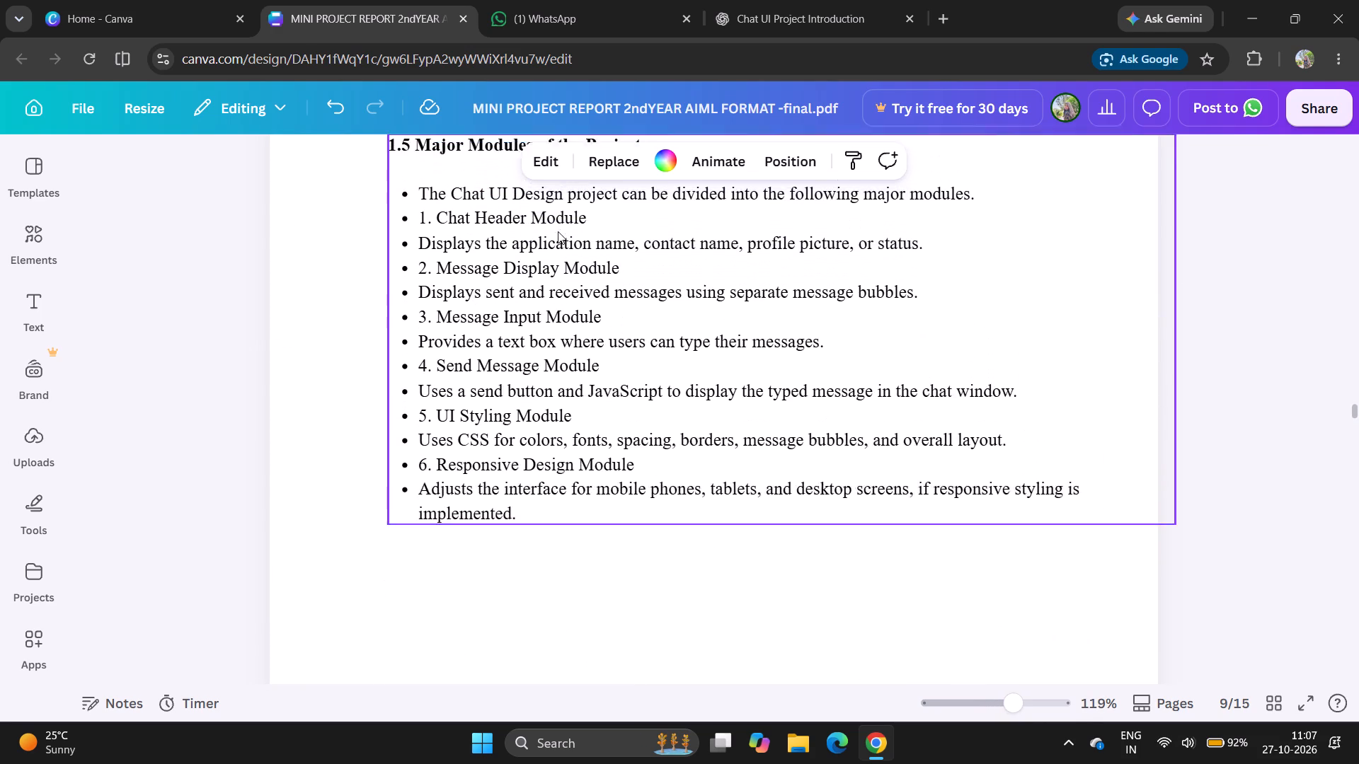
pyautogui.scroll(2, 558, 231)
pyautogui.scroll(-4, 558, 231)
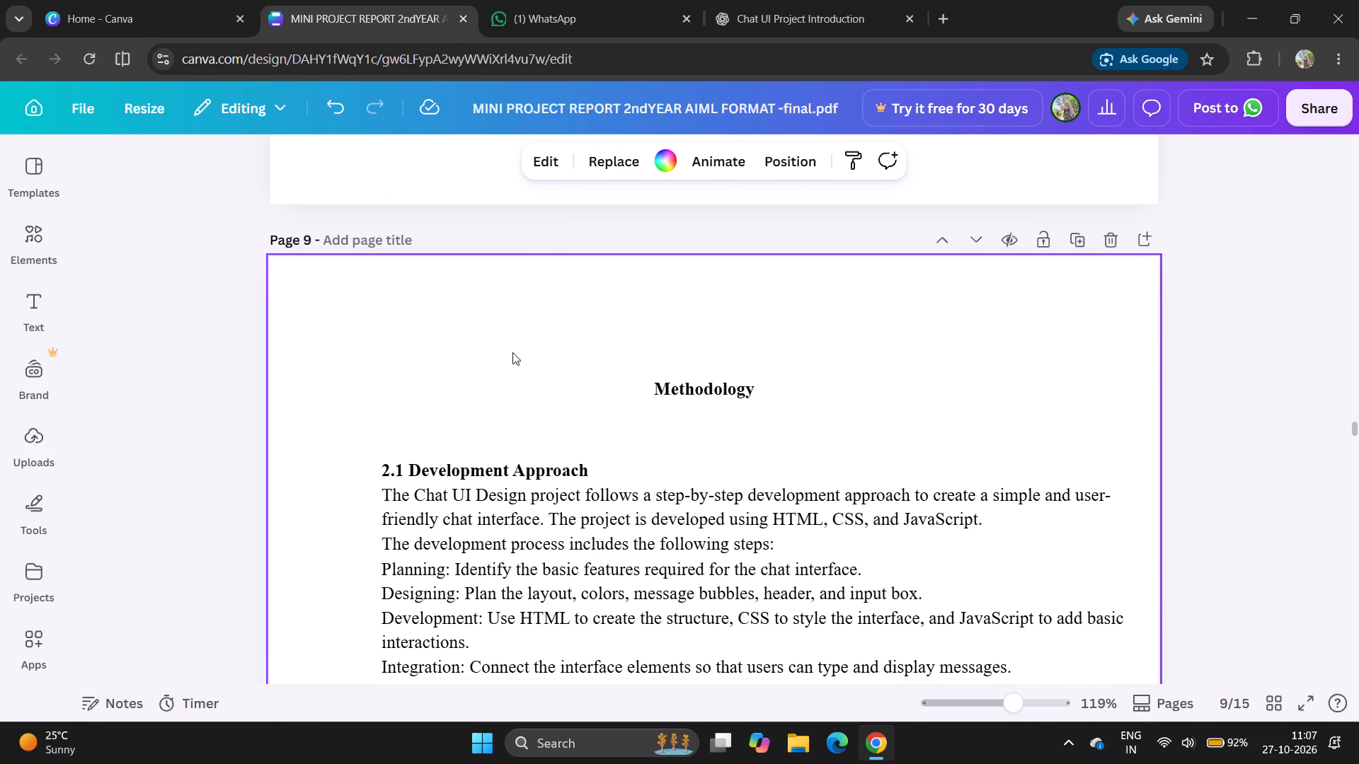
pyautogui.click(601, 468)
pyautogui.click(601, 468)
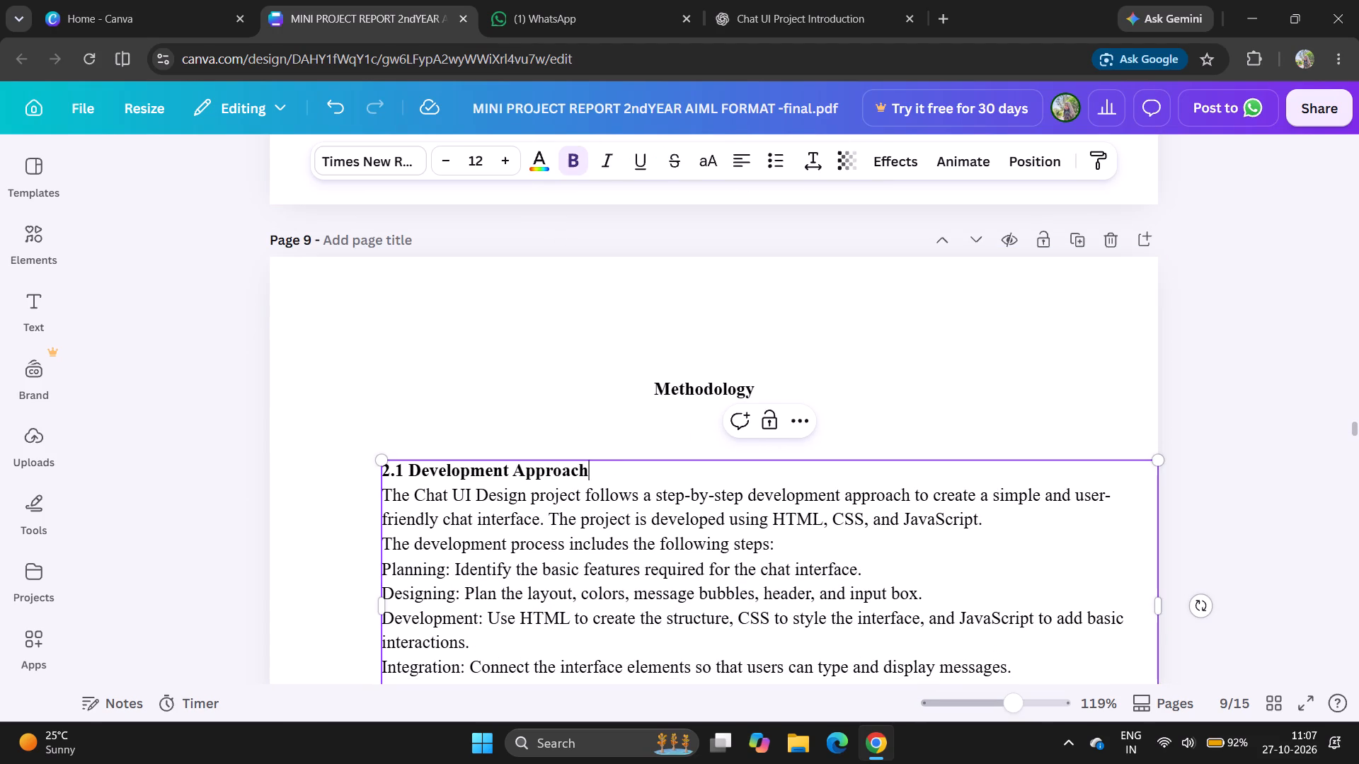
pyautogui.press('Return')
# Format the lines from "Planning" through "This approach makes the project easy to develop" as a bulleted list.
pyautogui.scroll(-1, 682, 546)
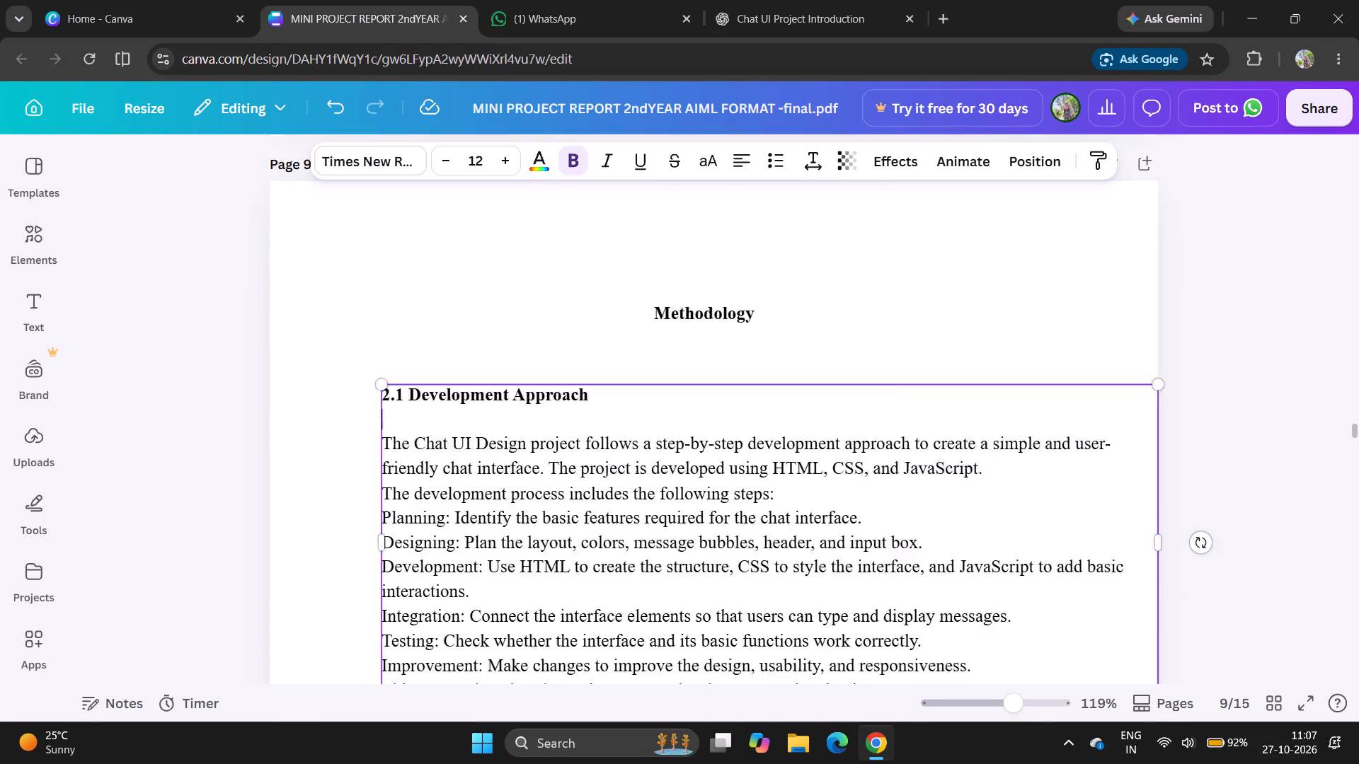
pyautogui.scroll(-1, 682, 546)
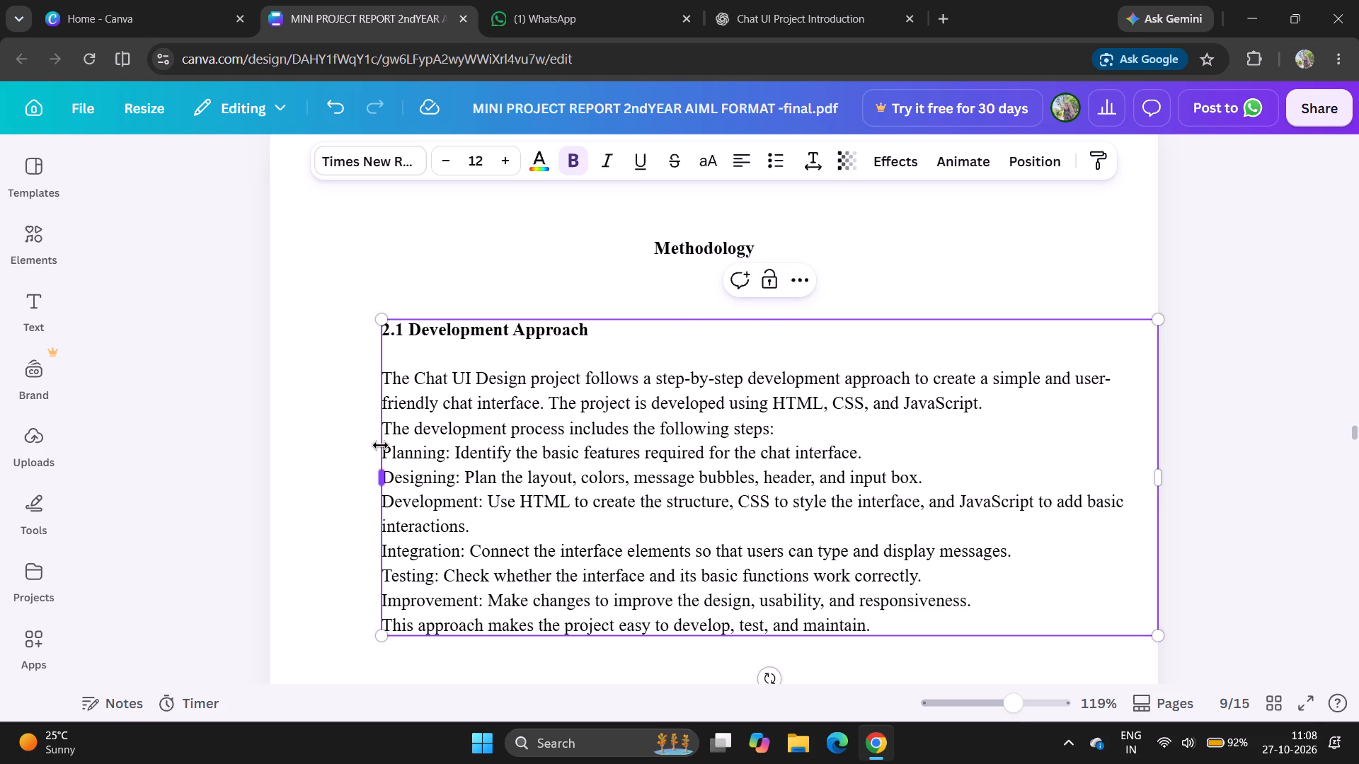
pyautogui.moveTo(391, 445); pyautogui.dragTo(389, 453)
pyautogui.moveTo(878, 598); pyautogui.dragTo(849, 598)
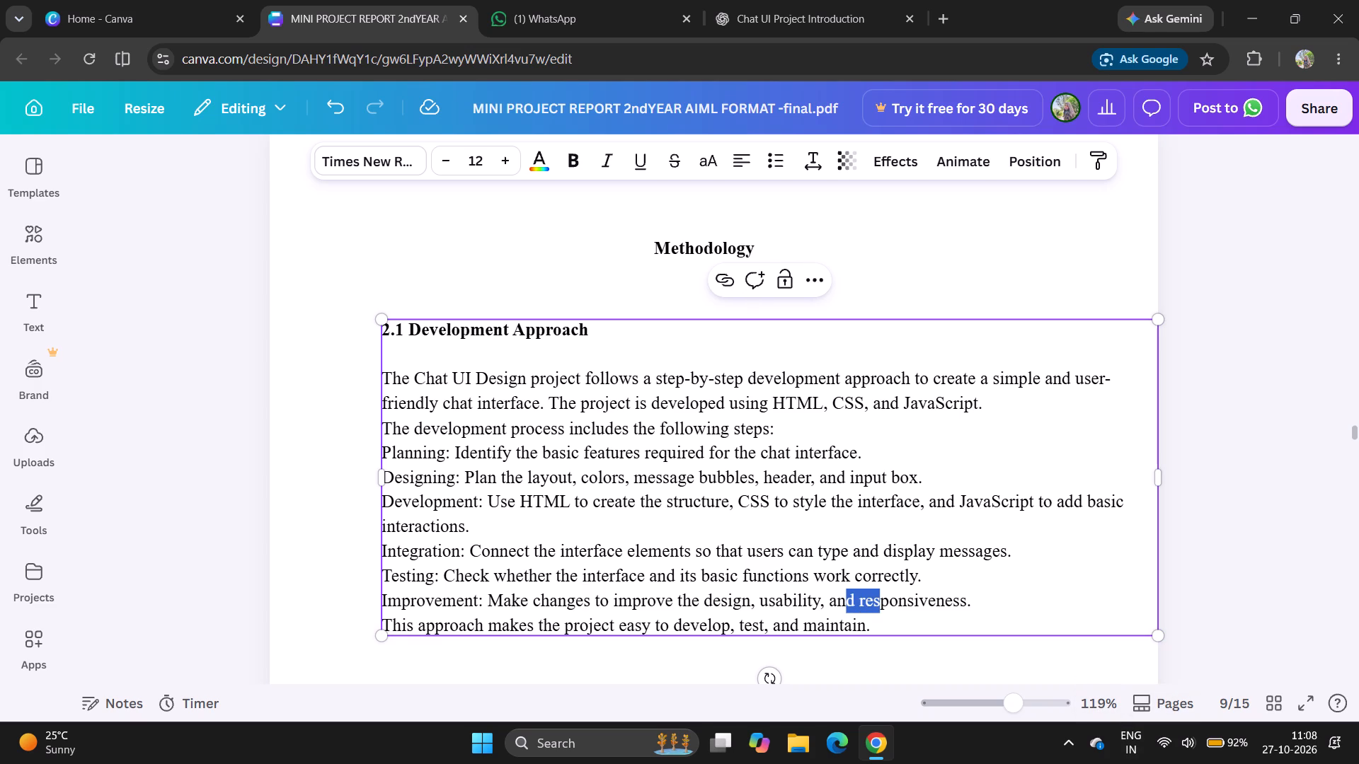
pyautogui.moveTo(871, 628); pyautogui.dragTo(415, 369)
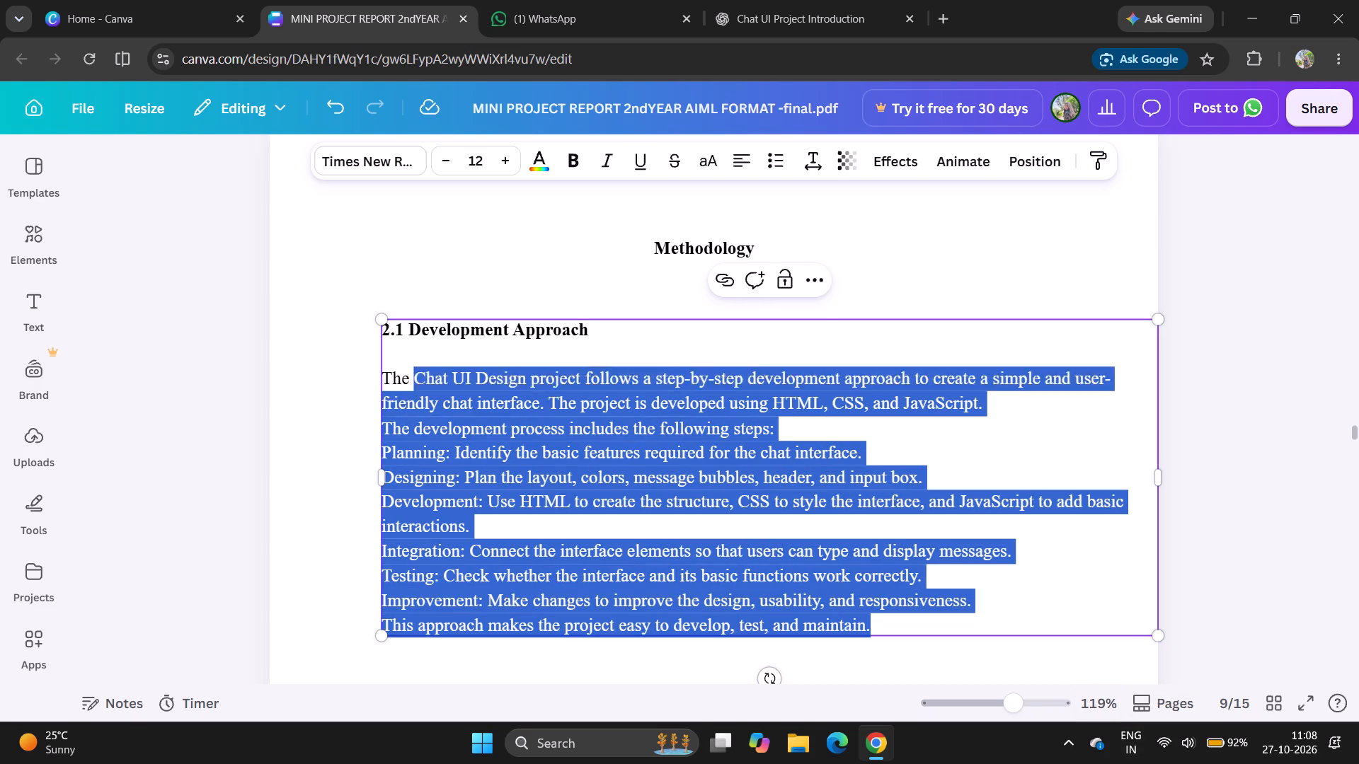
pyautogui.moveTo(415, 369); pyautogui.dragTo(373, 441)
pyautogui.click(772, 165)
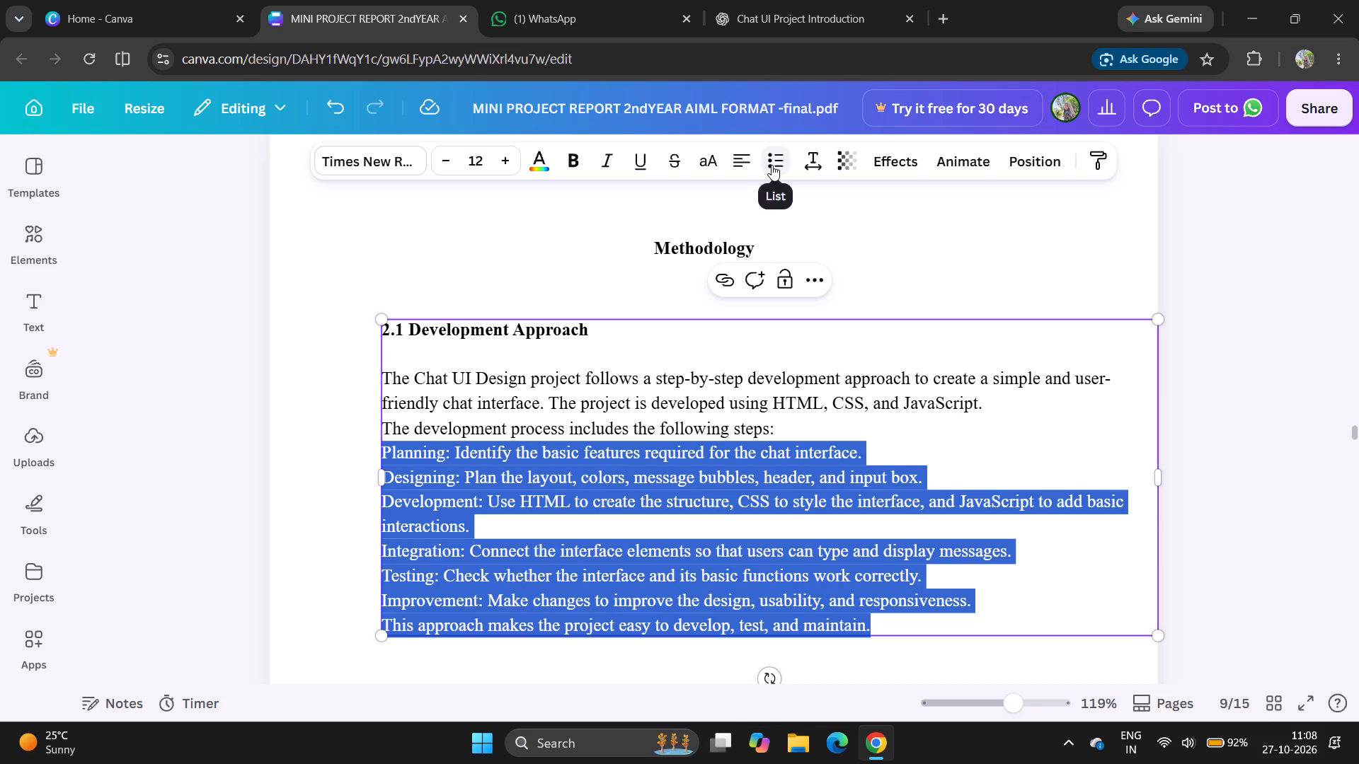
# Add blank lines below and above "The development process includes the following steps:", and remove the one below it.
pyautogui.click(817, 424)
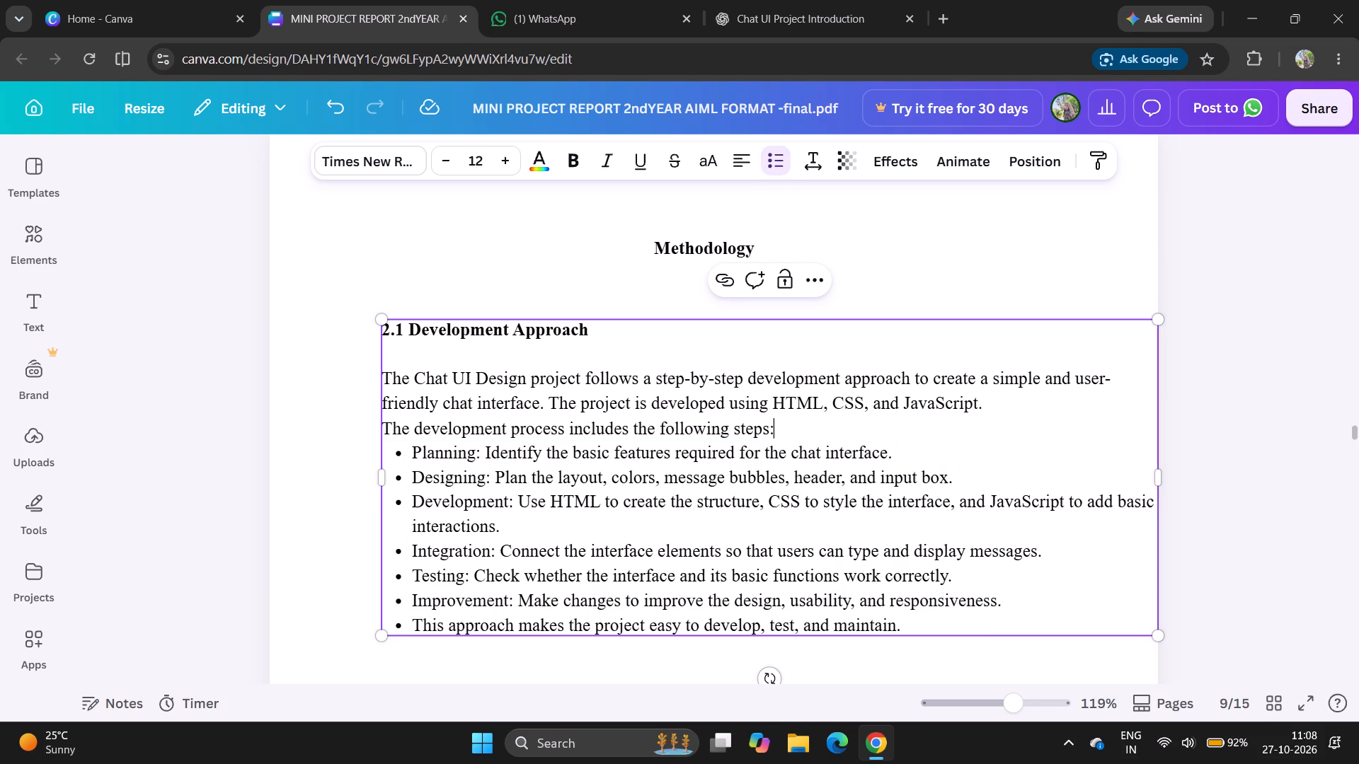
pyautogui.press('Return')
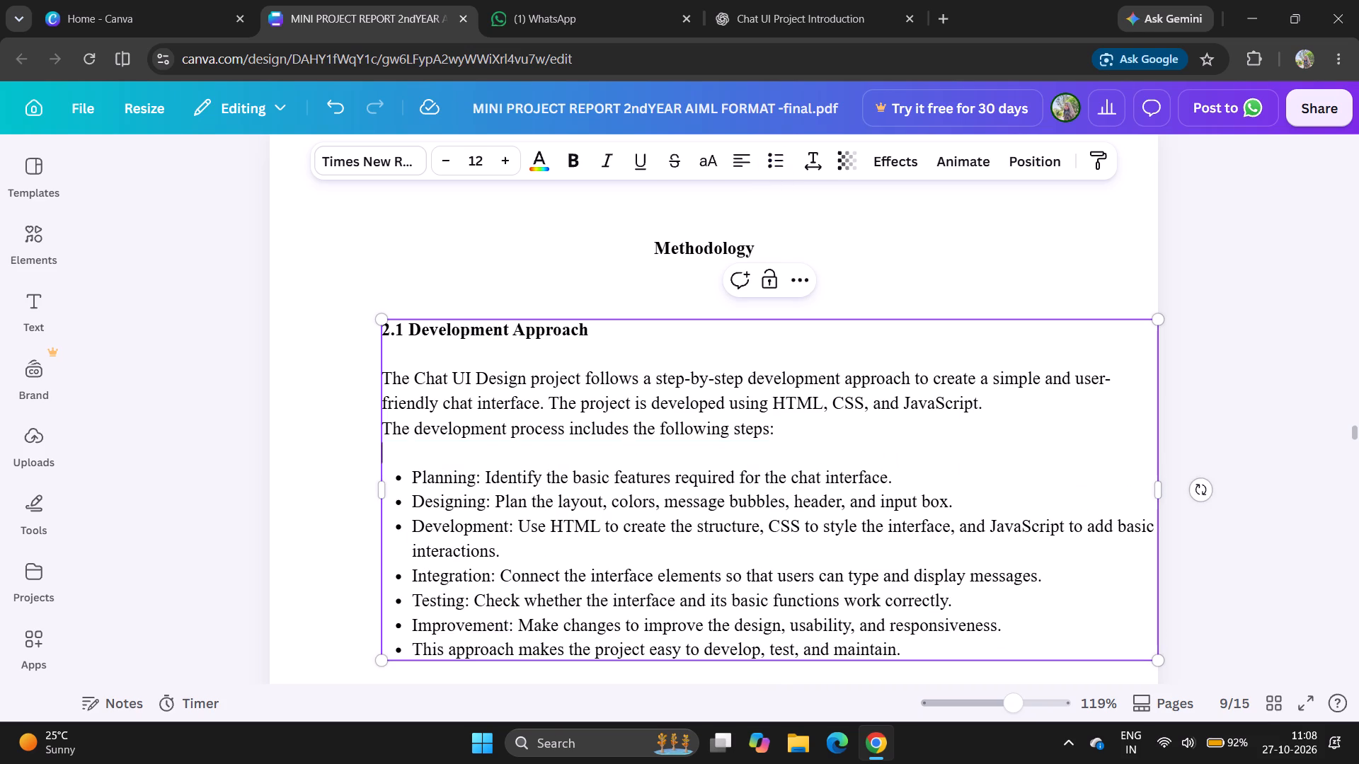
pyautogui.click(985, 404)
pyautogui.press('Return')
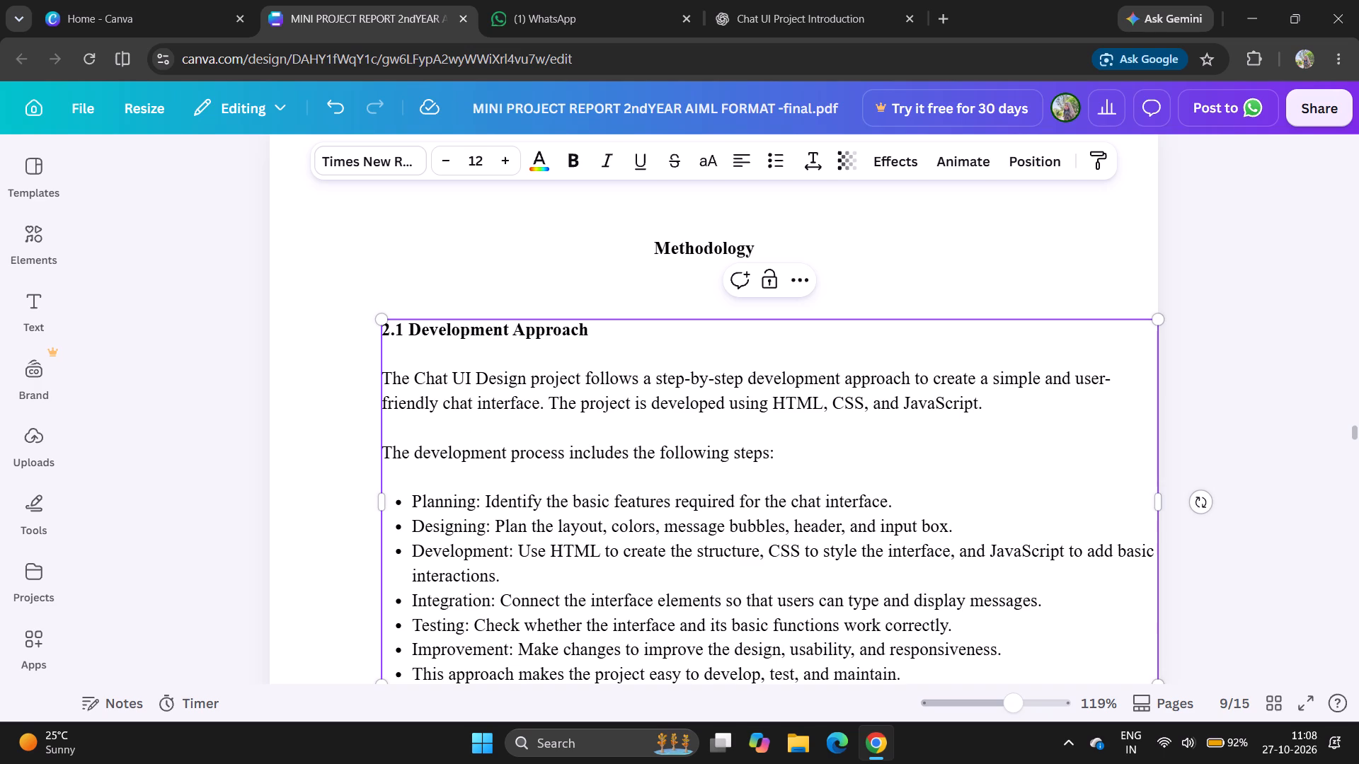
pyautogui.click(392, 499)
pyautogui.press('Left')
pyautogui.press('BackSpace')
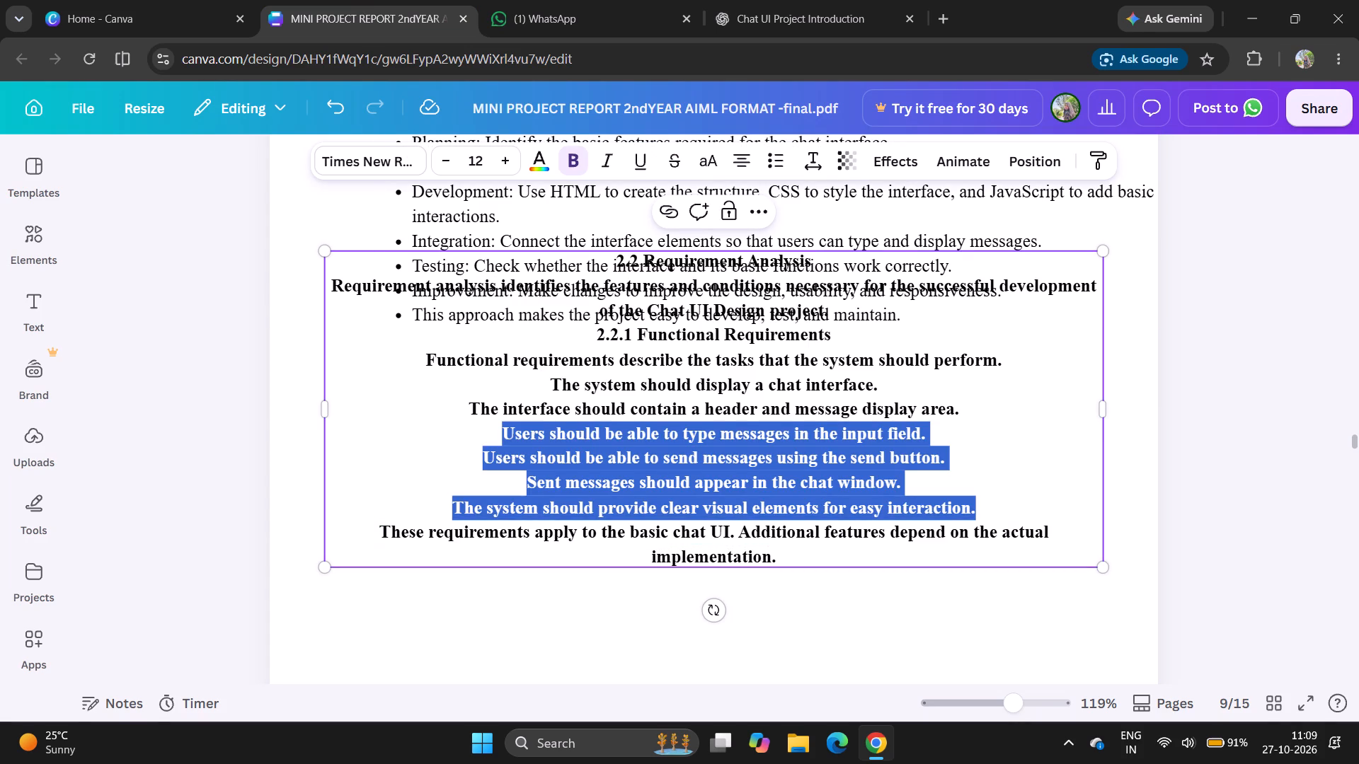
pyautogui.moveTo(1059, 516); pyautogui.dragTo(1031, 301)
pyautogui.hotkey('ctrl', 'a')
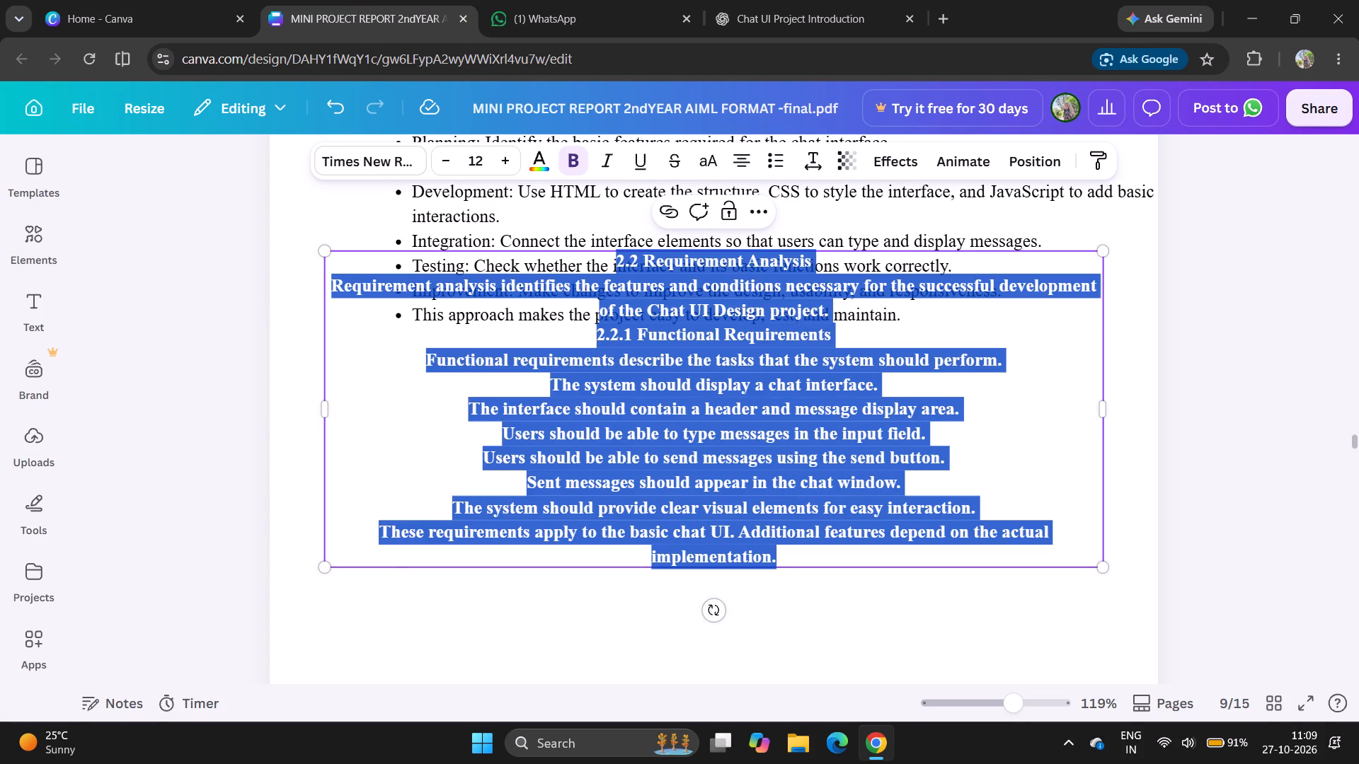
pyautogui.click(570, 159)
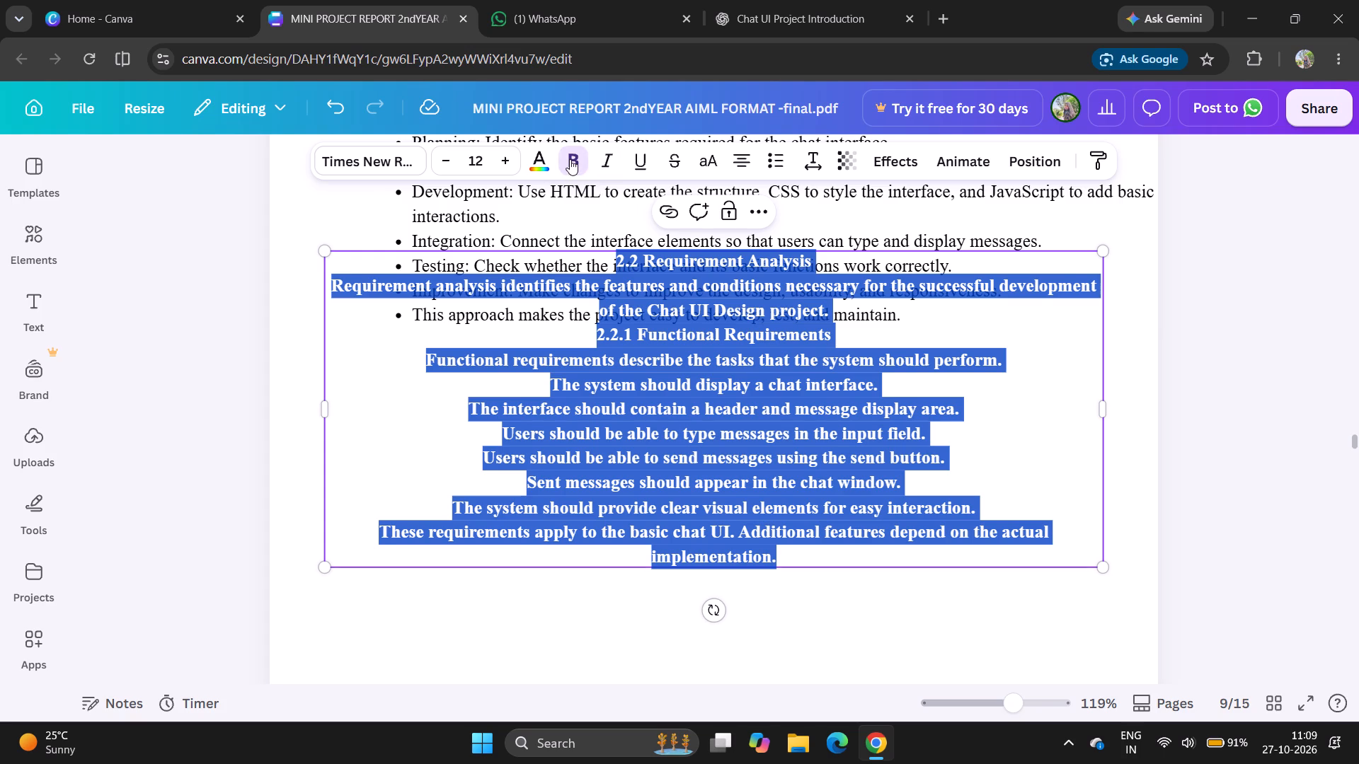
pyautogui.click(741, 160)
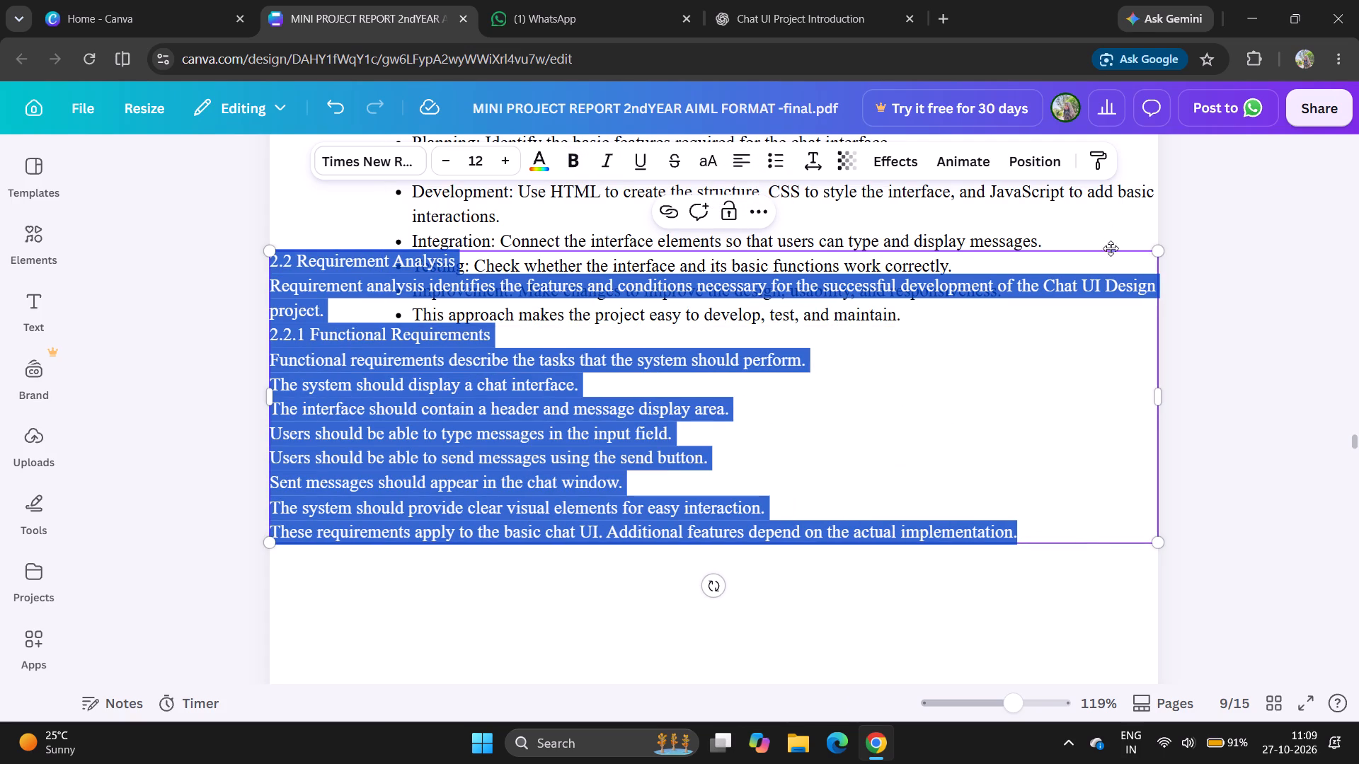
# Move the 2.2 text box below the 2.1 bullet list, roughly in line with the left margin of section 2.1.
pyautogui.moveTo(1063, 375); pyautogui.dragTo(1128, 294)
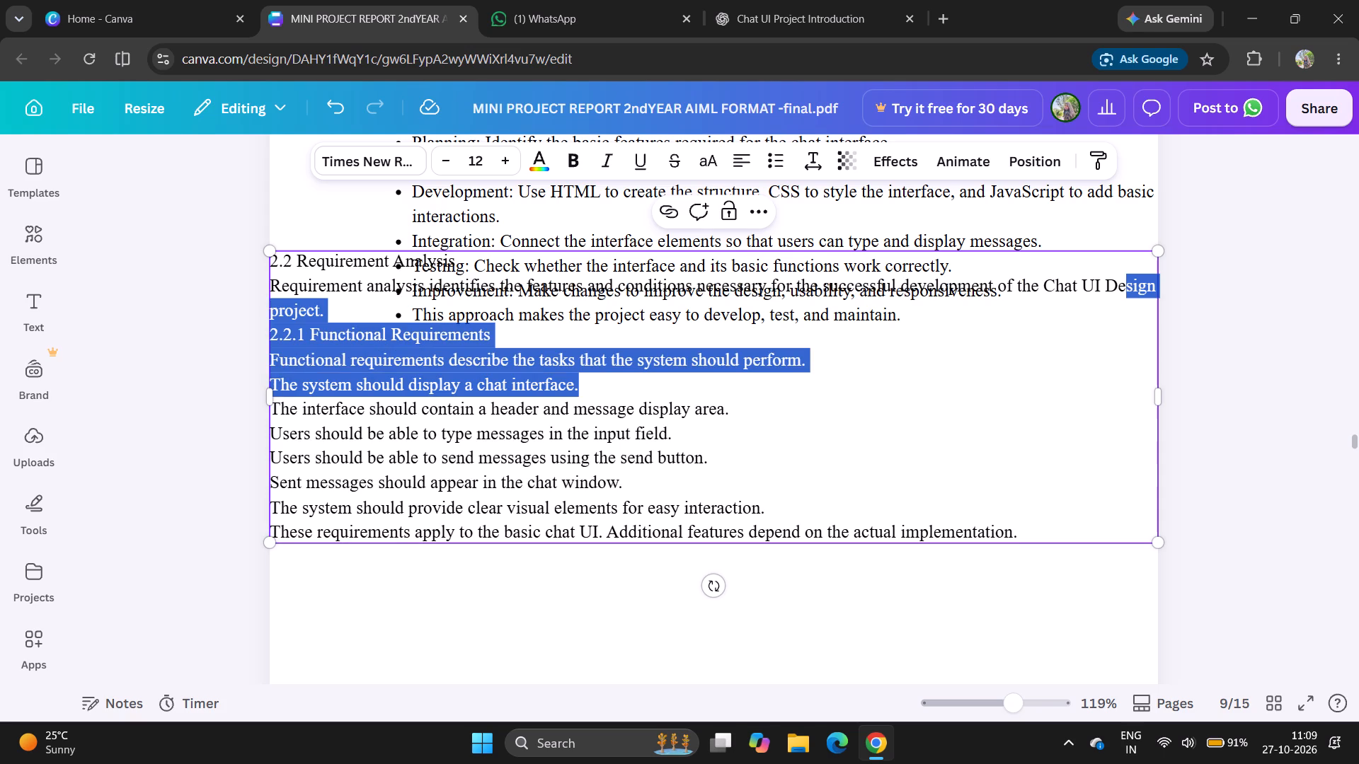
pyautogui.moveTo(1128, 294); pyautogui.dragTo(1121, 287)
pyautogui.moveTo(1127, 251); pyautogui.dragTo(1134, 330)
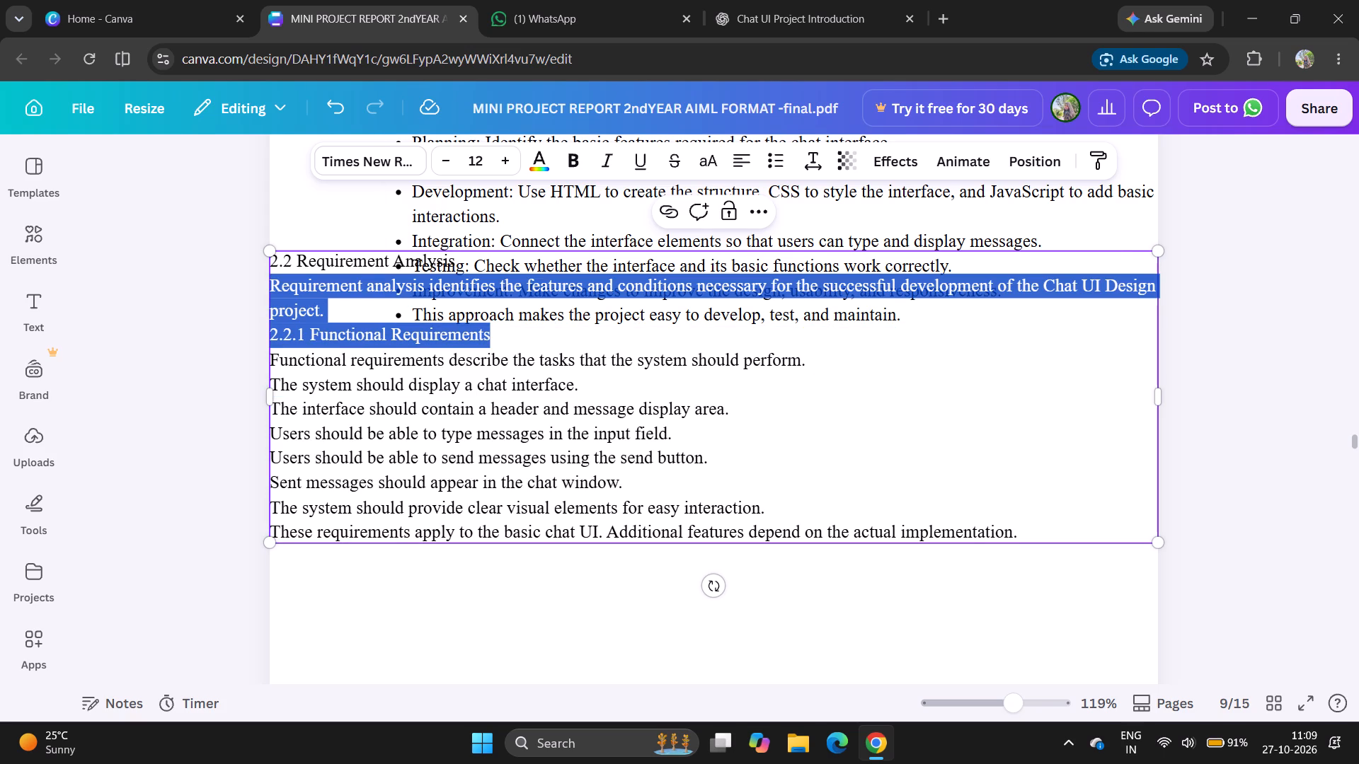
pyautogui.click(1086, 366)
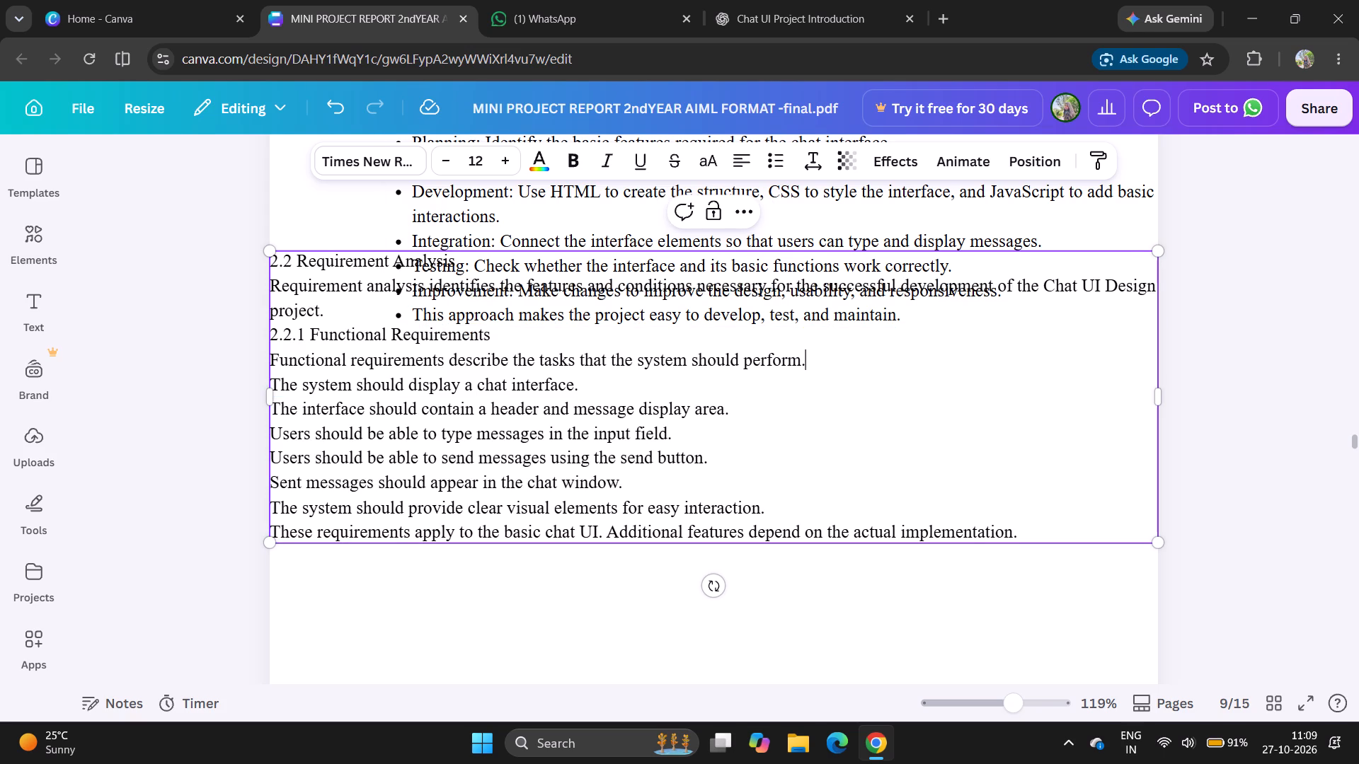
pyautogui.moveTo(1128, 248); pyautogui.dragTo(1143, 369)
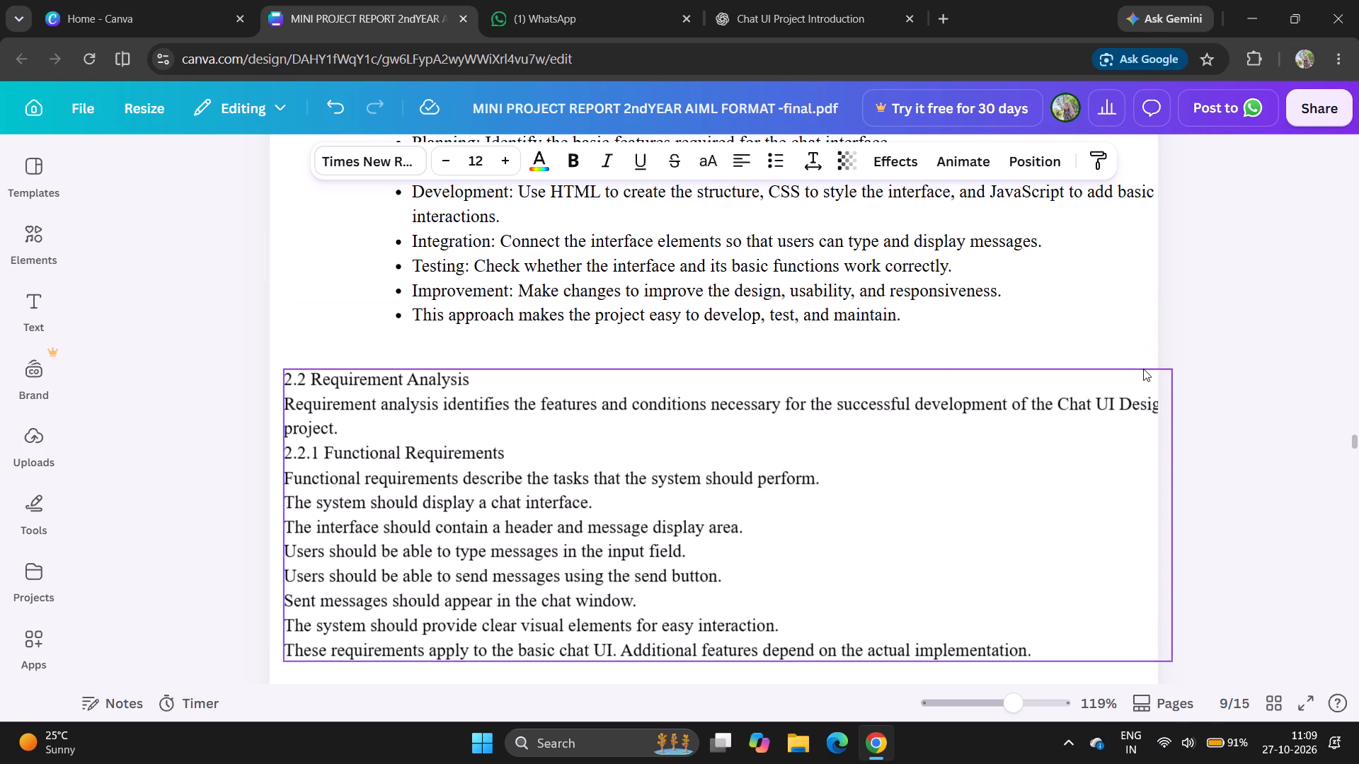
pyautogui.moveTo(1143, 369); pyautogui.dragTo(1221, 380)
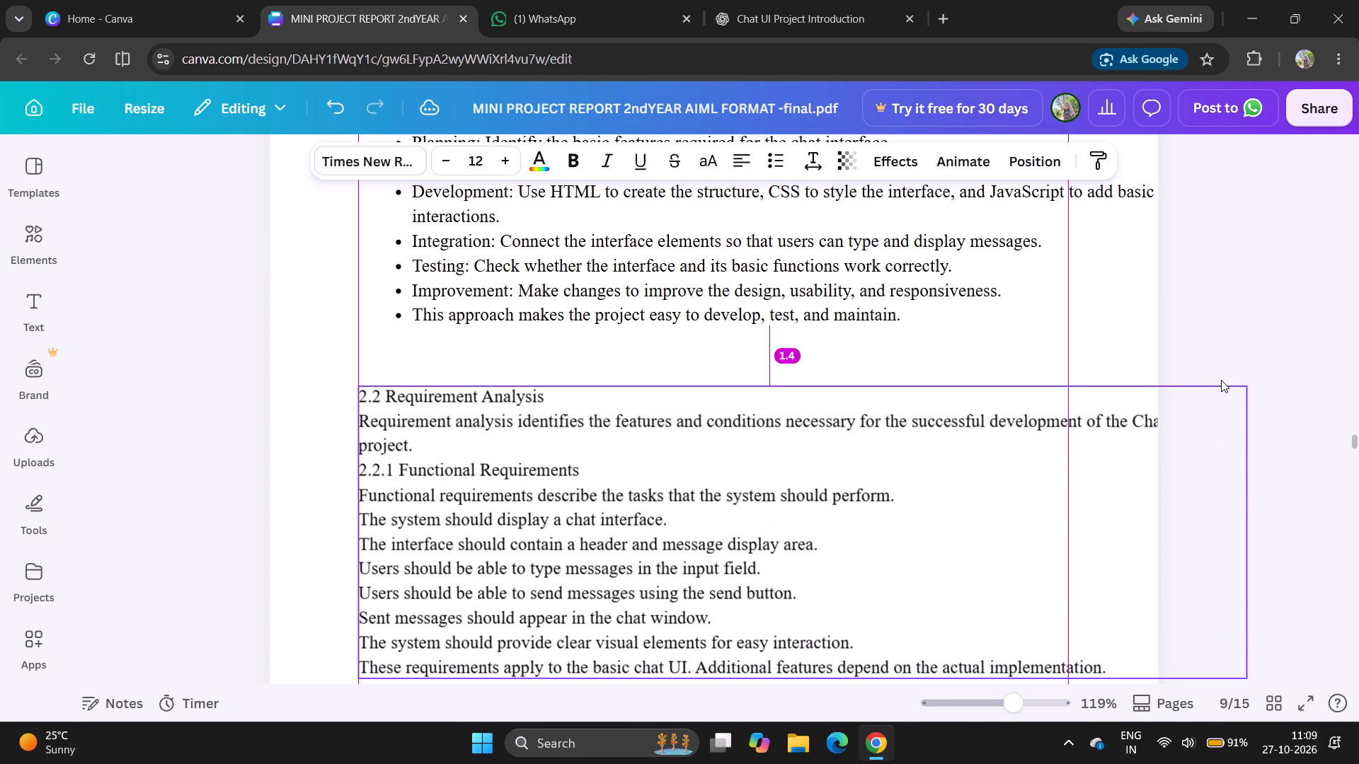
pyautogui.moveTo(1221, 380); pyautogui.dragTo(1271, 376)
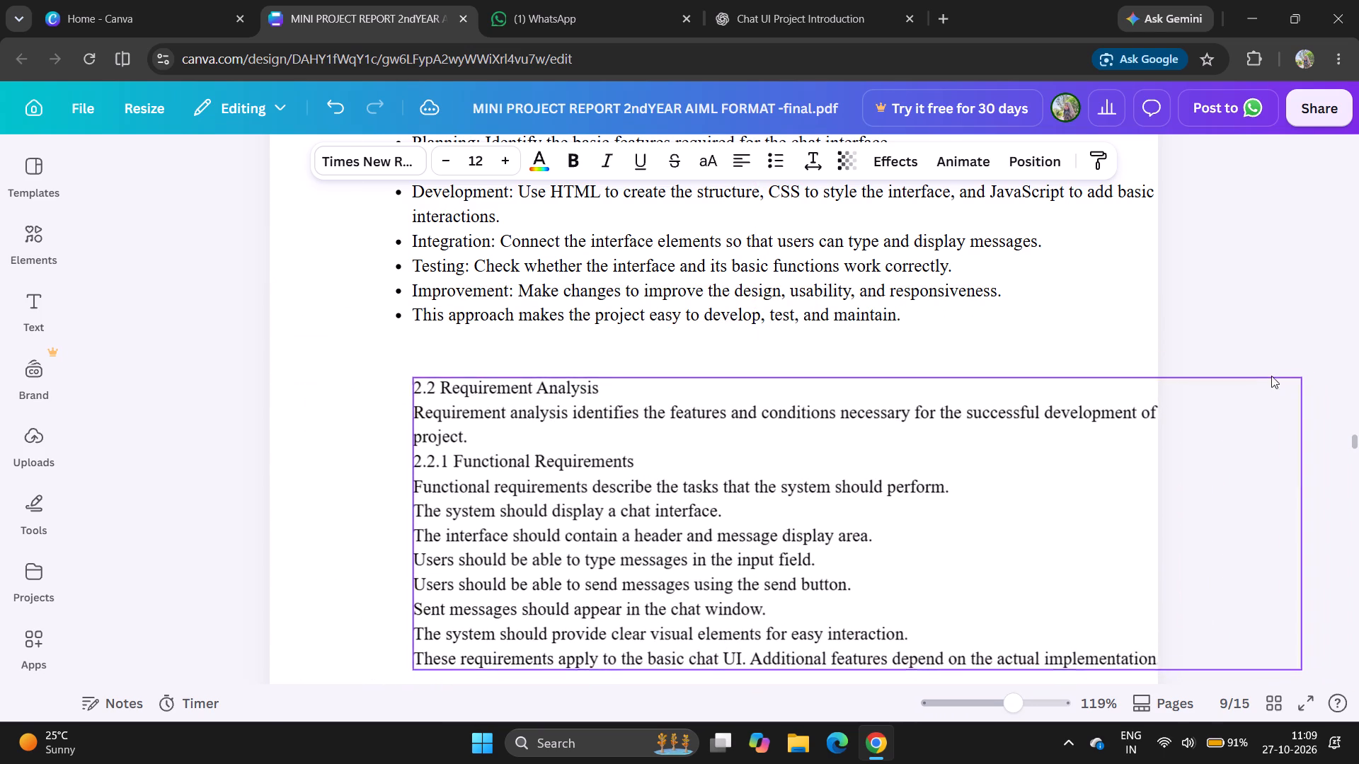
pyautogui.moveTo(1271, 376); pyautogui.dragTo(1246, 383)
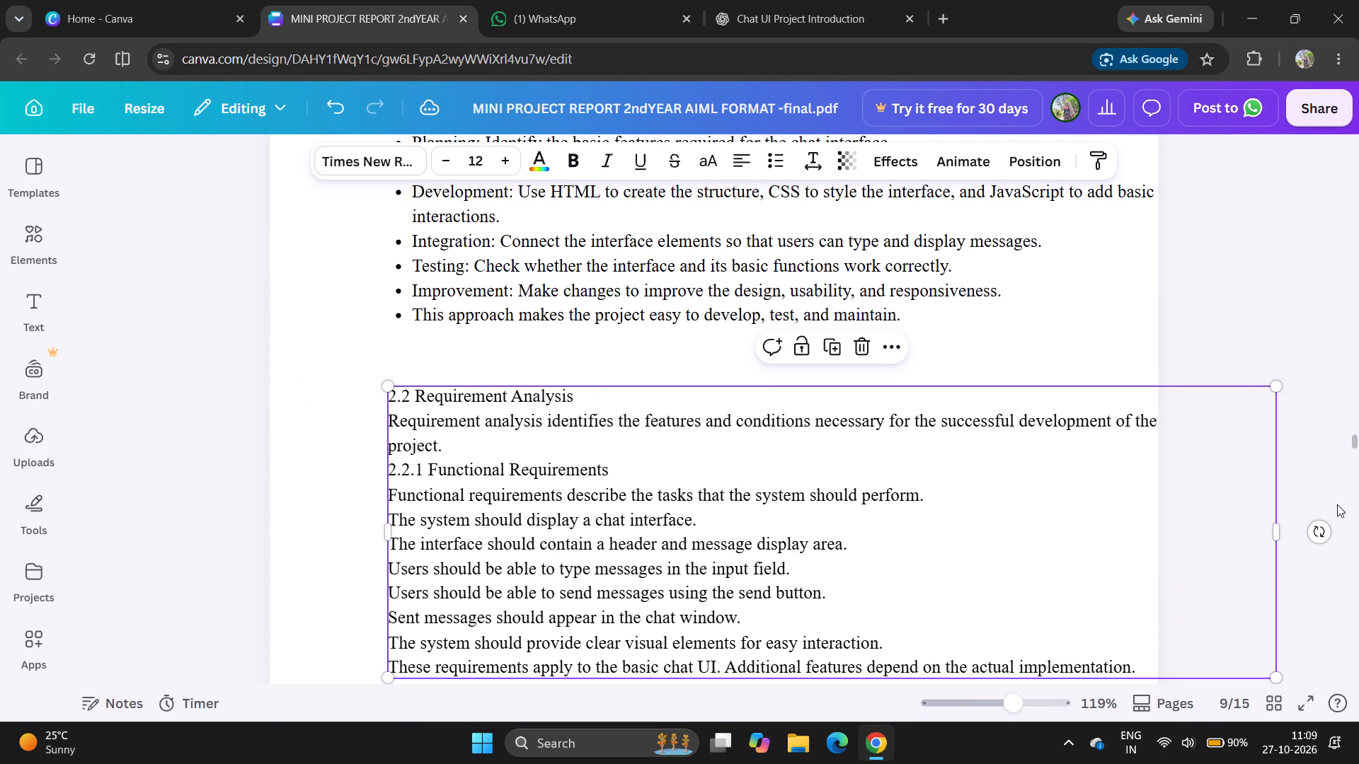
# Narrow the 2.2 text box from its right side so that it fits within the page.
pyautogui.moveTo(1276, 543); pyautogui.dragTo(1157, 574)
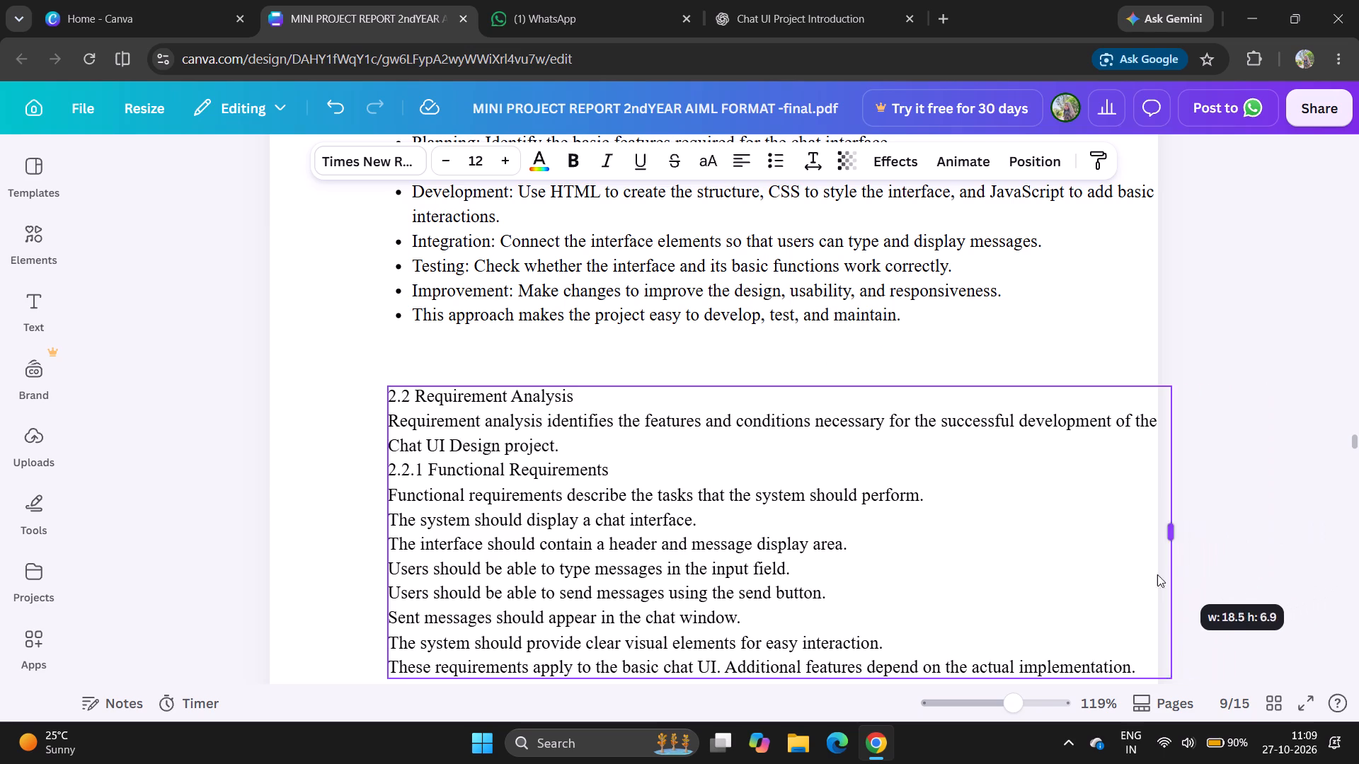
pyautogui.moveTo(1157, 574); pyautogui.dragTo(1146, 578)
# Make the "2.2 Requirement Analysis" heading bold.
pyautogui.scroll(-1, 900, 482)
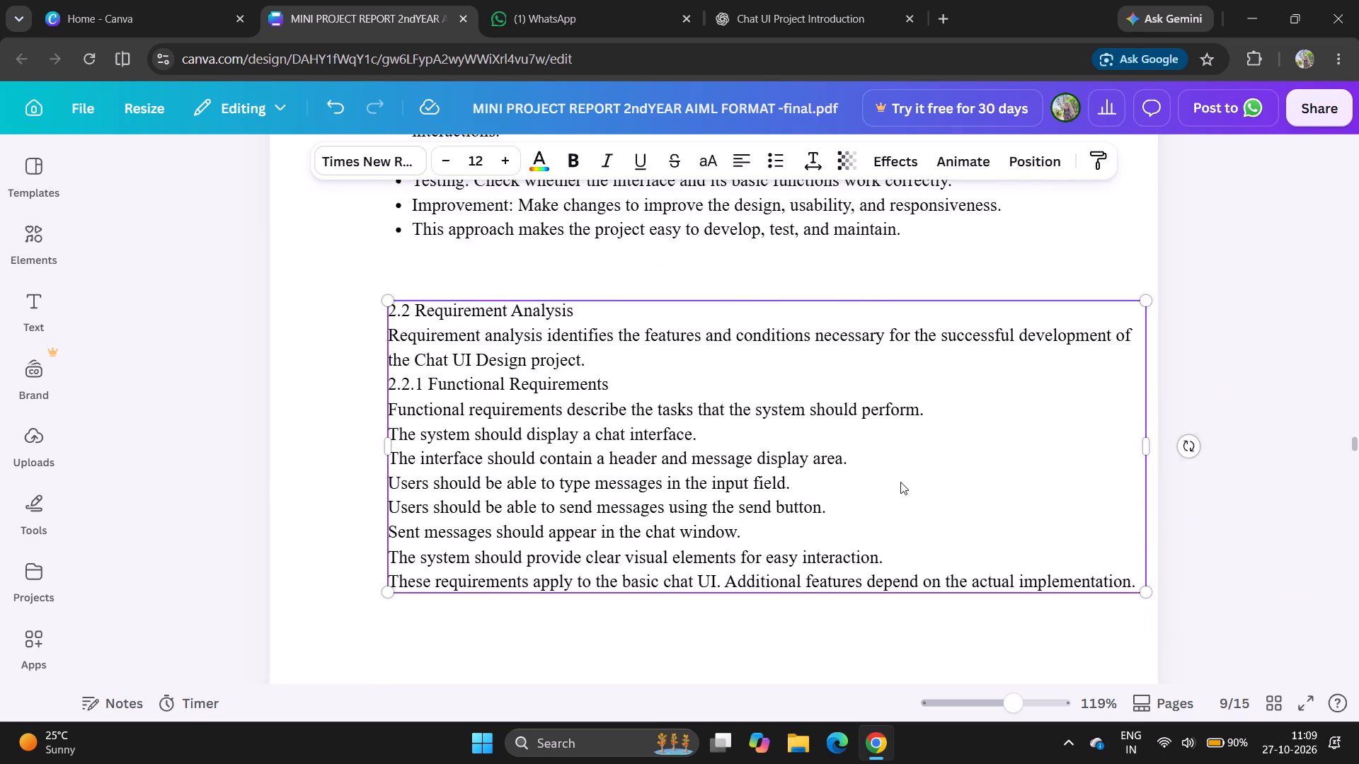
pyautogui.scroll(-1, 900, 482)
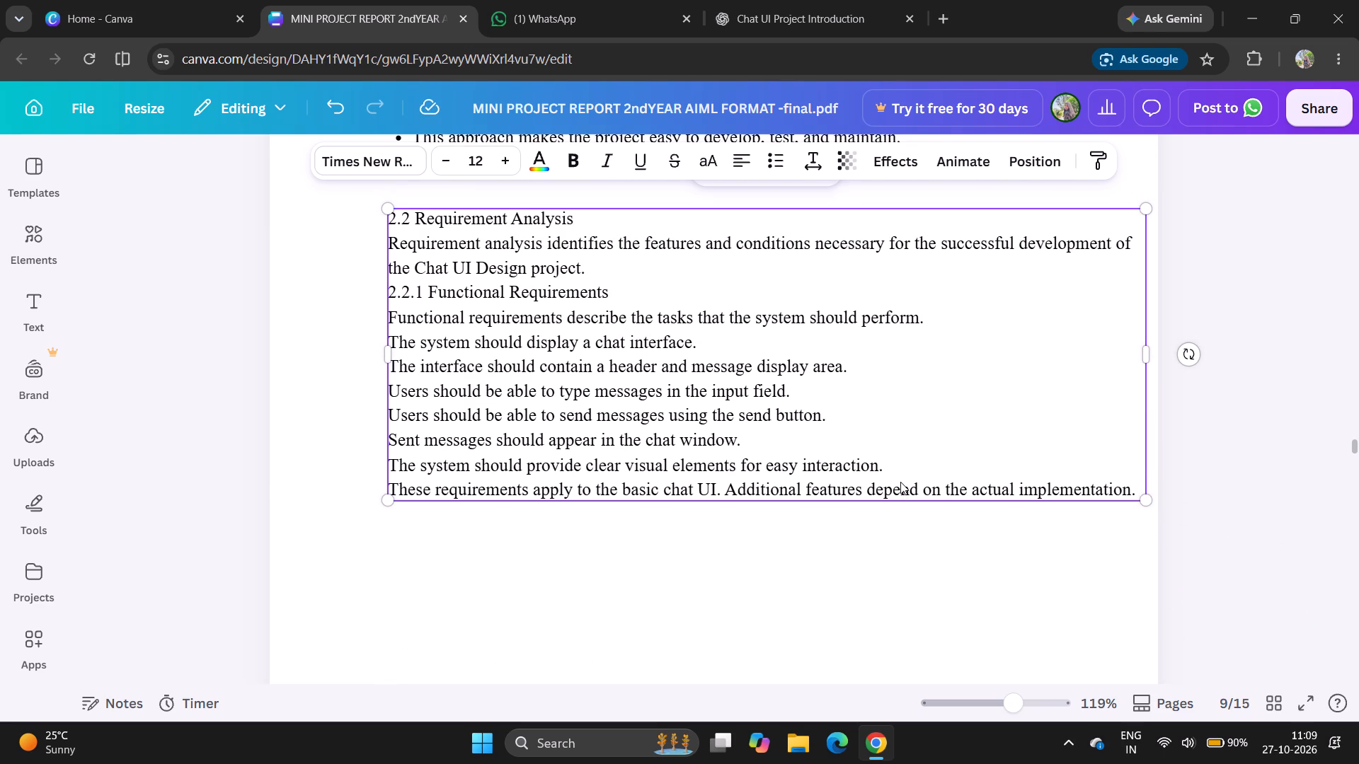
pyautogui.click(582, 216)
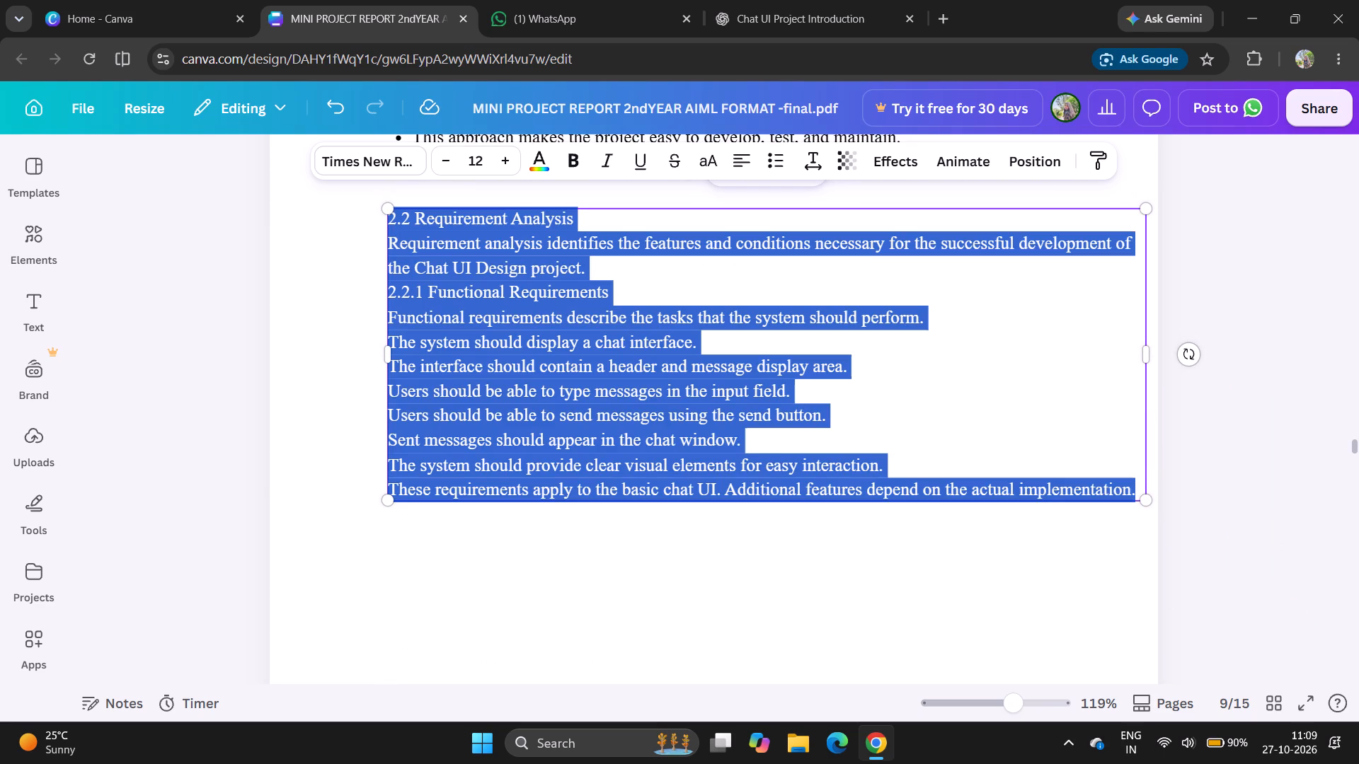
pyautogui.click(721, 294)
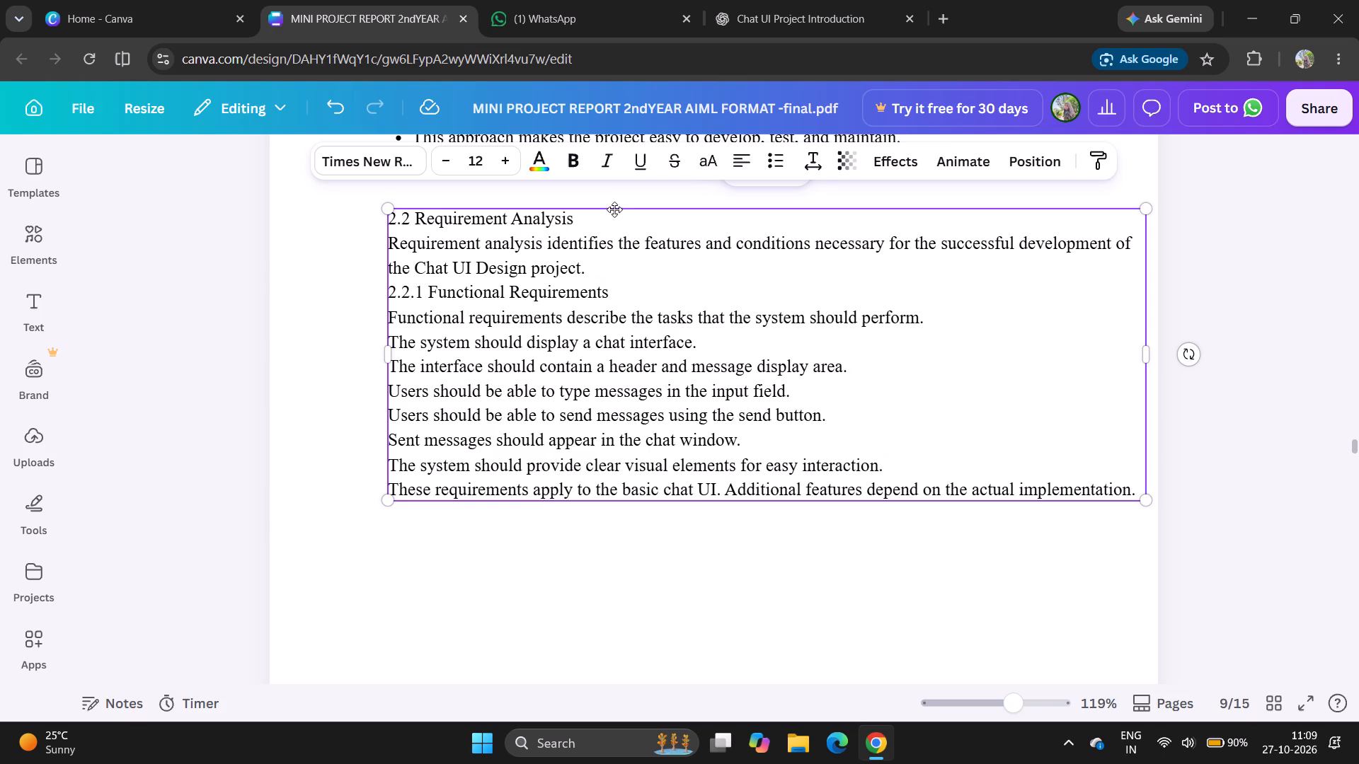
pyautogui.moveTo(587, 218); pyautogui.dragTo(379, 221)
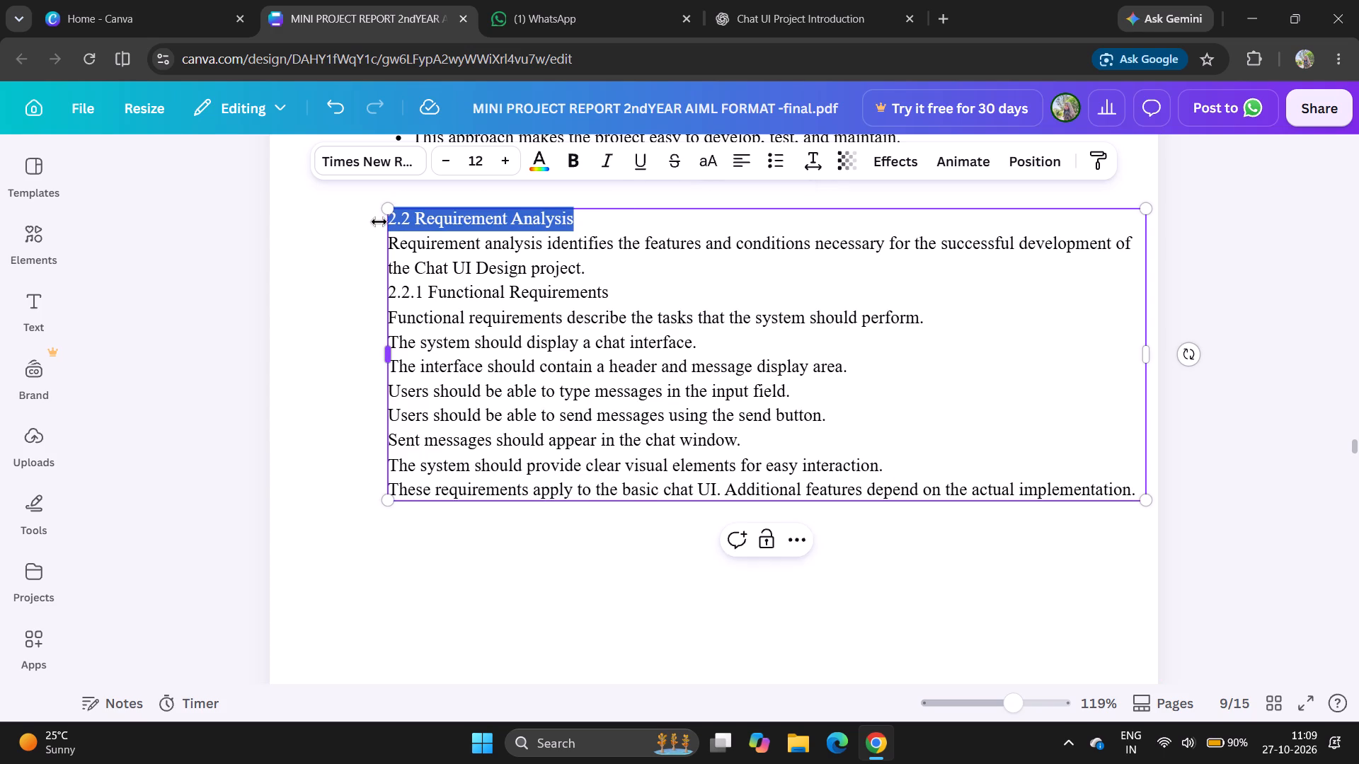
pyautogui.moveTo(379, 221); pyautogui.dragTo(381, 220)
pyautogui.click(381, 220)
pyautogui.click(569, 158)
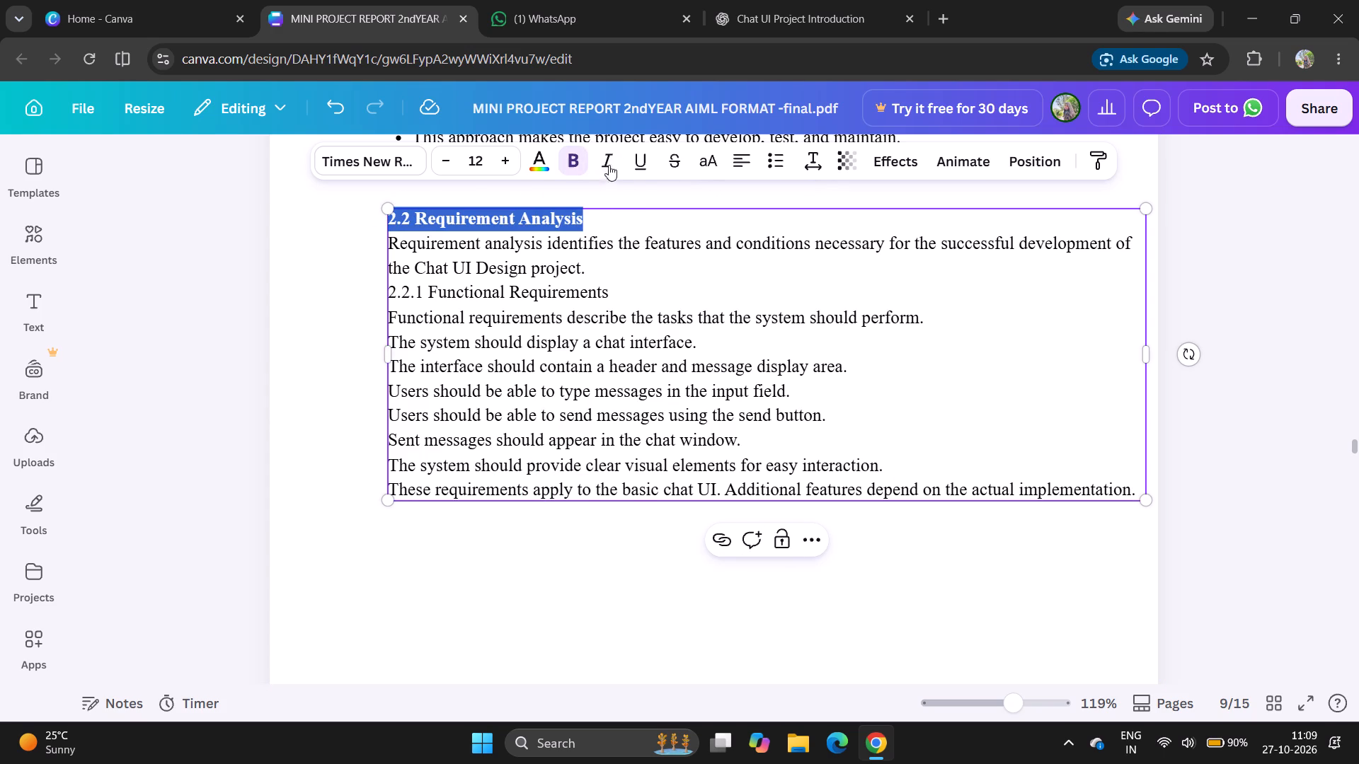
# Insert a blank line between the "2.2 Requirement Analysis" heading and its first paragraph.
pyautogui.click(600, 214)
pyautogui.press('Return')
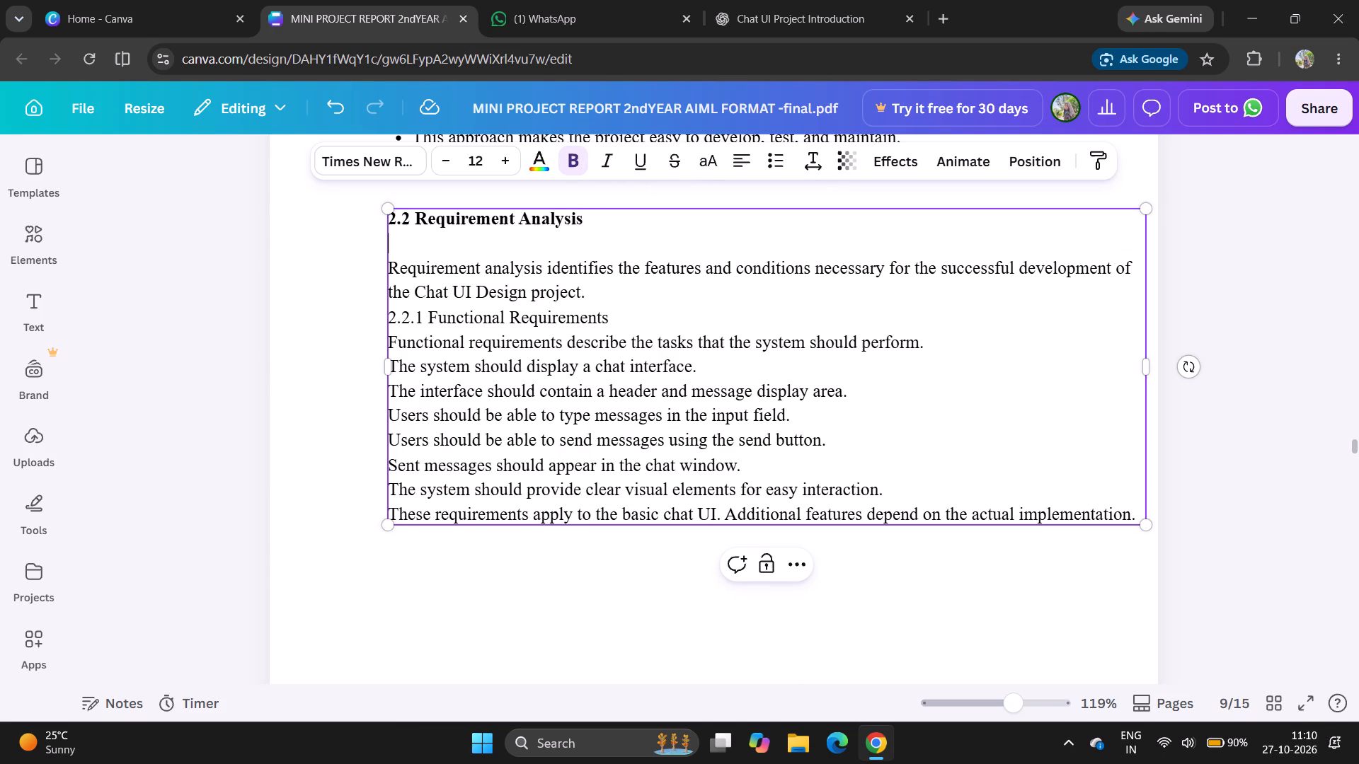
pyautogui.click(583, 263)
# Insert a blank line between the Requirement Analysis introductory paragraph and the "2.2.1 Functional Requirements" heading.
pyautogui.click(597, 303)
pyautogui.press('Return')
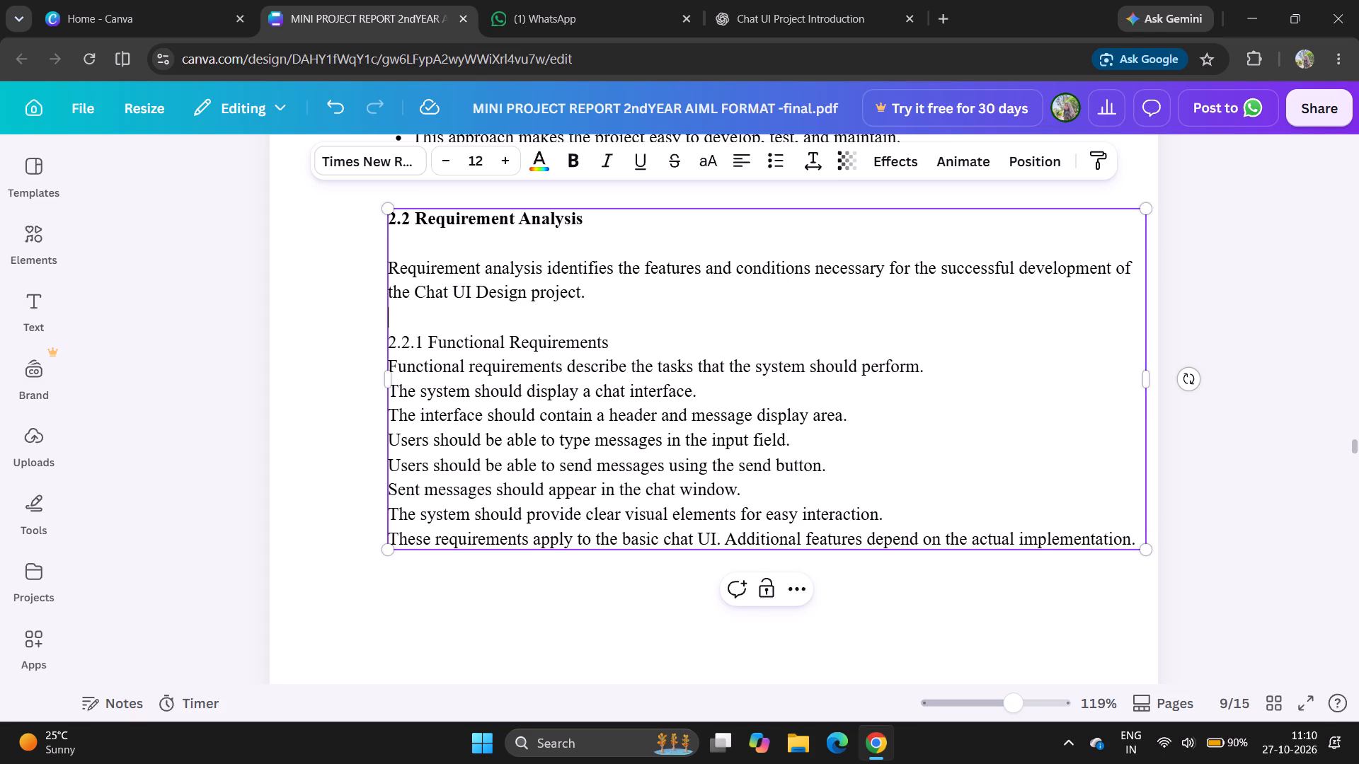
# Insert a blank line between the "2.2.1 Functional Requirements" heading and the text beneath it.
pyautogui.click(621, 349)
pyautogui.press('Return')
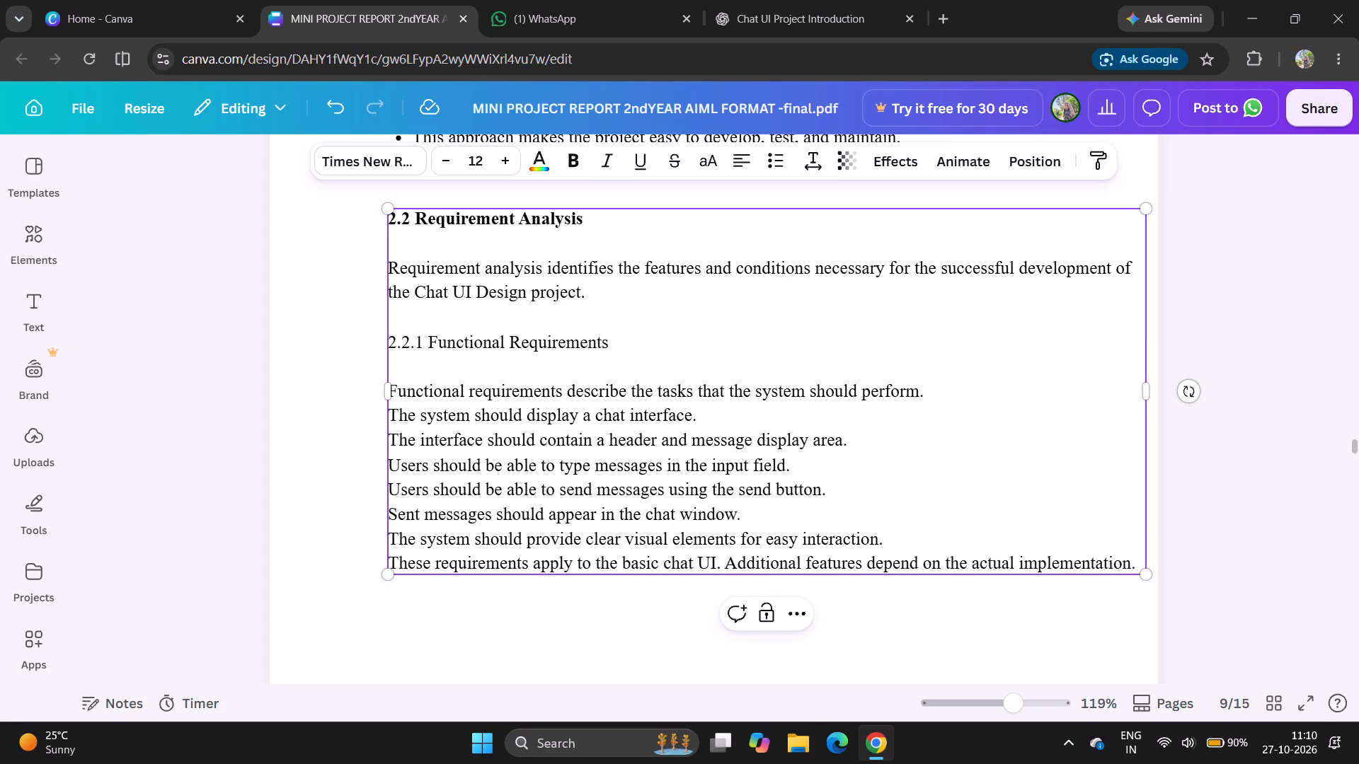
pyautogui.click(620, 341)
pyautogui.click(396, 388)
pyautogui.press('Left')
pyautogui.moveTo(391, 386); pyautogui.dragTo(530, 470)
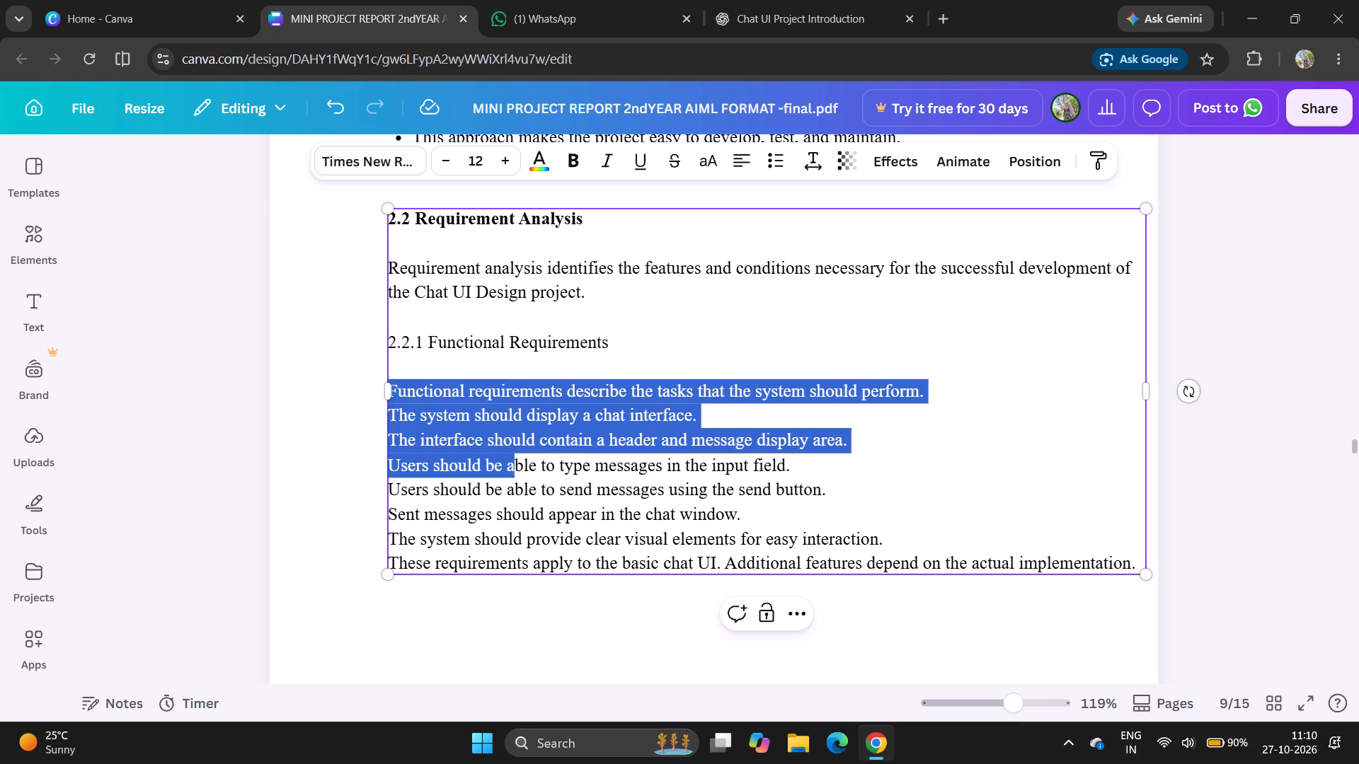
pyautogui.moveTo(530, 470); pyautogui.dragTo(956, 552)
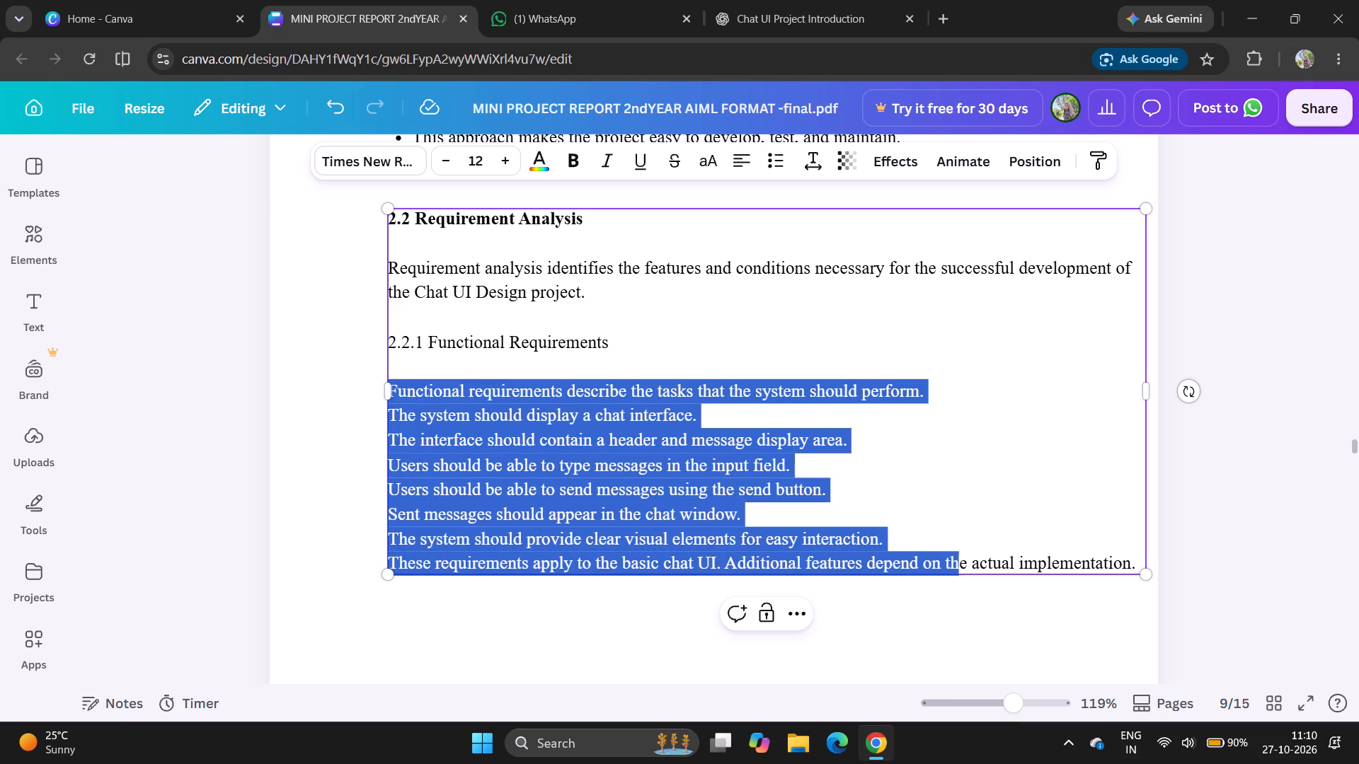
pyautogui.moveTo(956, 552); pyautogui.dragTo(1163, 551)
pyautogui.click(1163, 551)
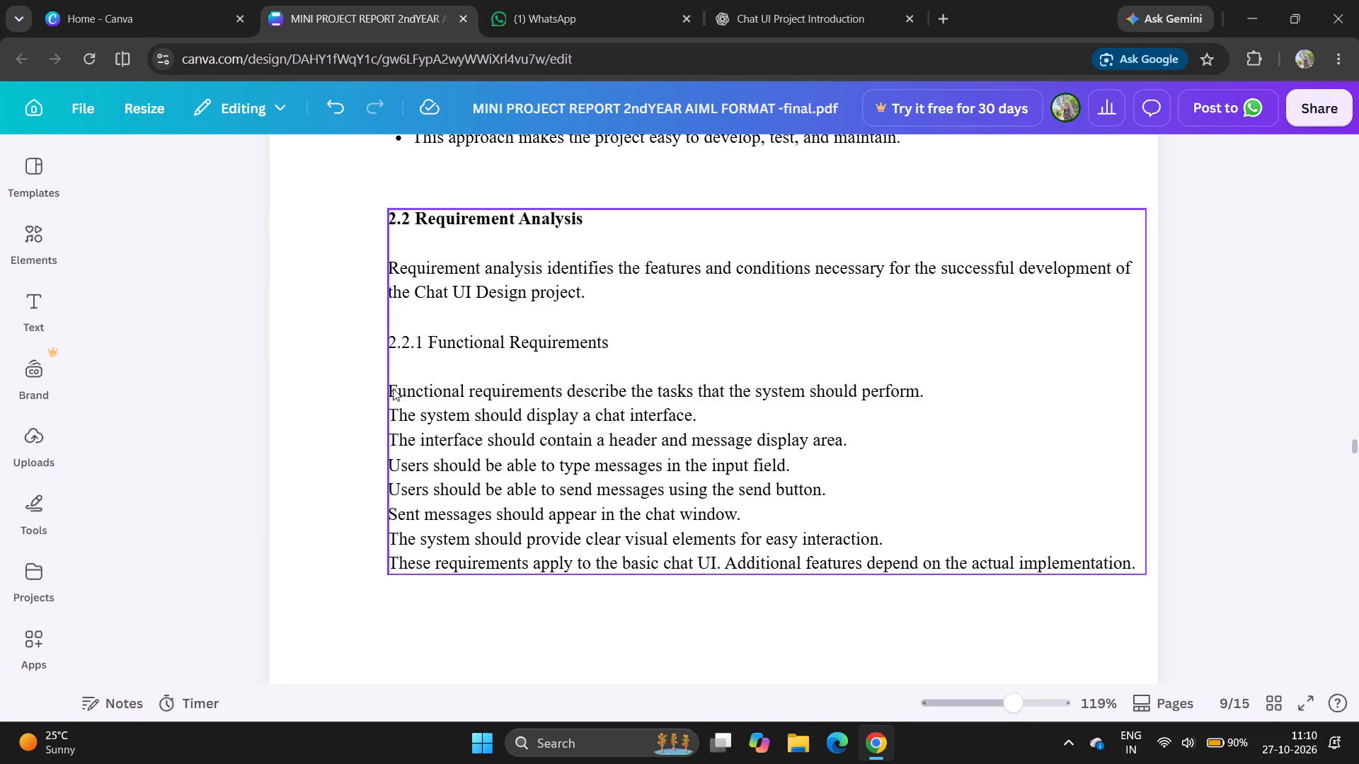
pyautogui.click(394, 388)
pyautogui.click(394, 388)
pyautogui.moveTo(394, 388); pyautogui.dragTo(633, 557)
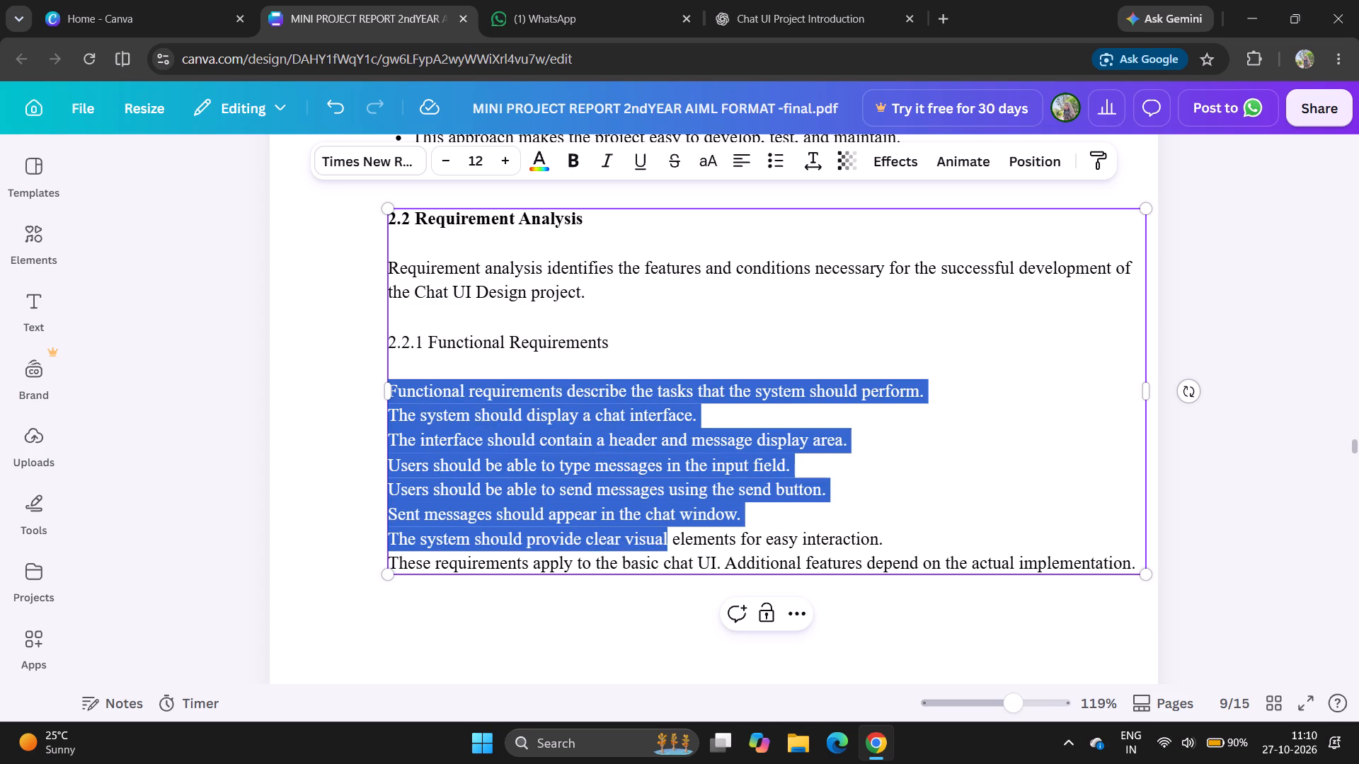
pyautogui.moveTo(633, 557); pyautogui.dragTo(963, 561)
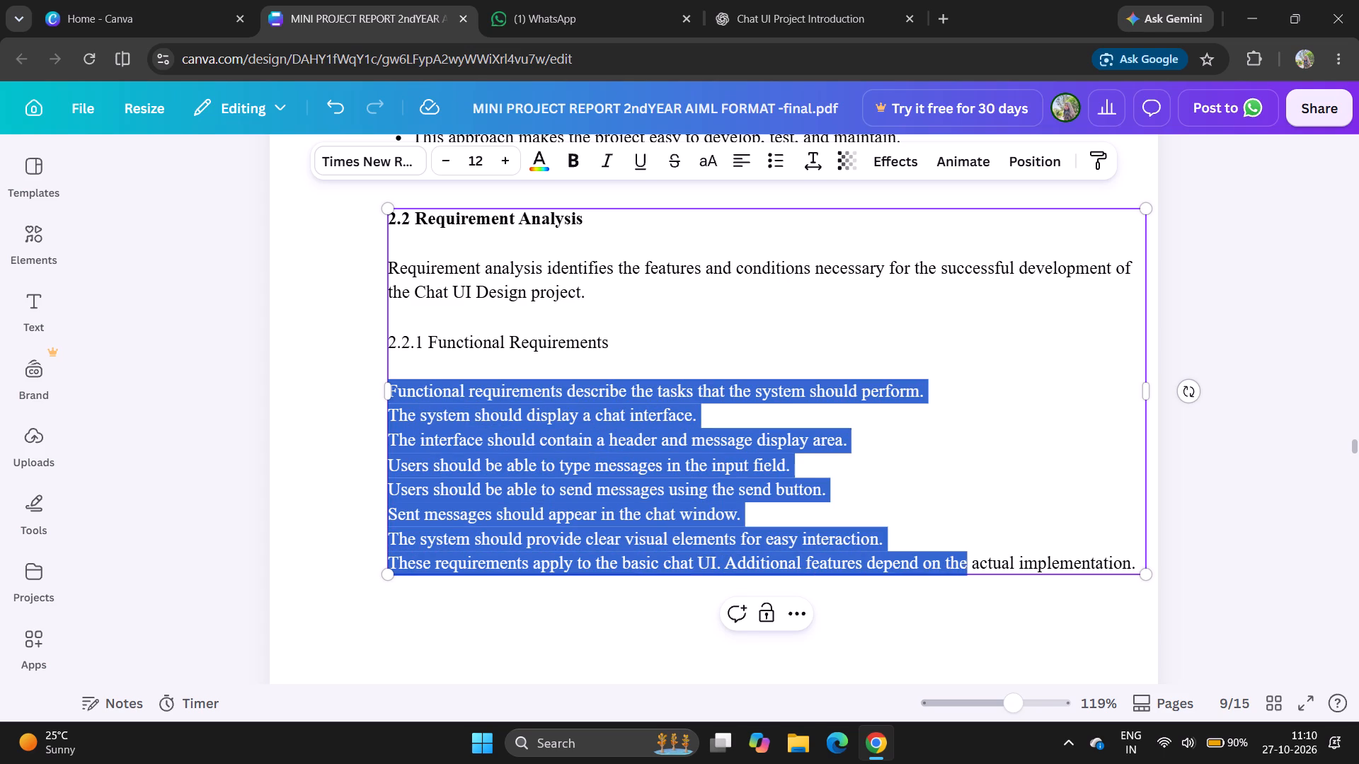
pyautogui.moveTo(963, 561); pyautogui.dragTo(1076, 560)
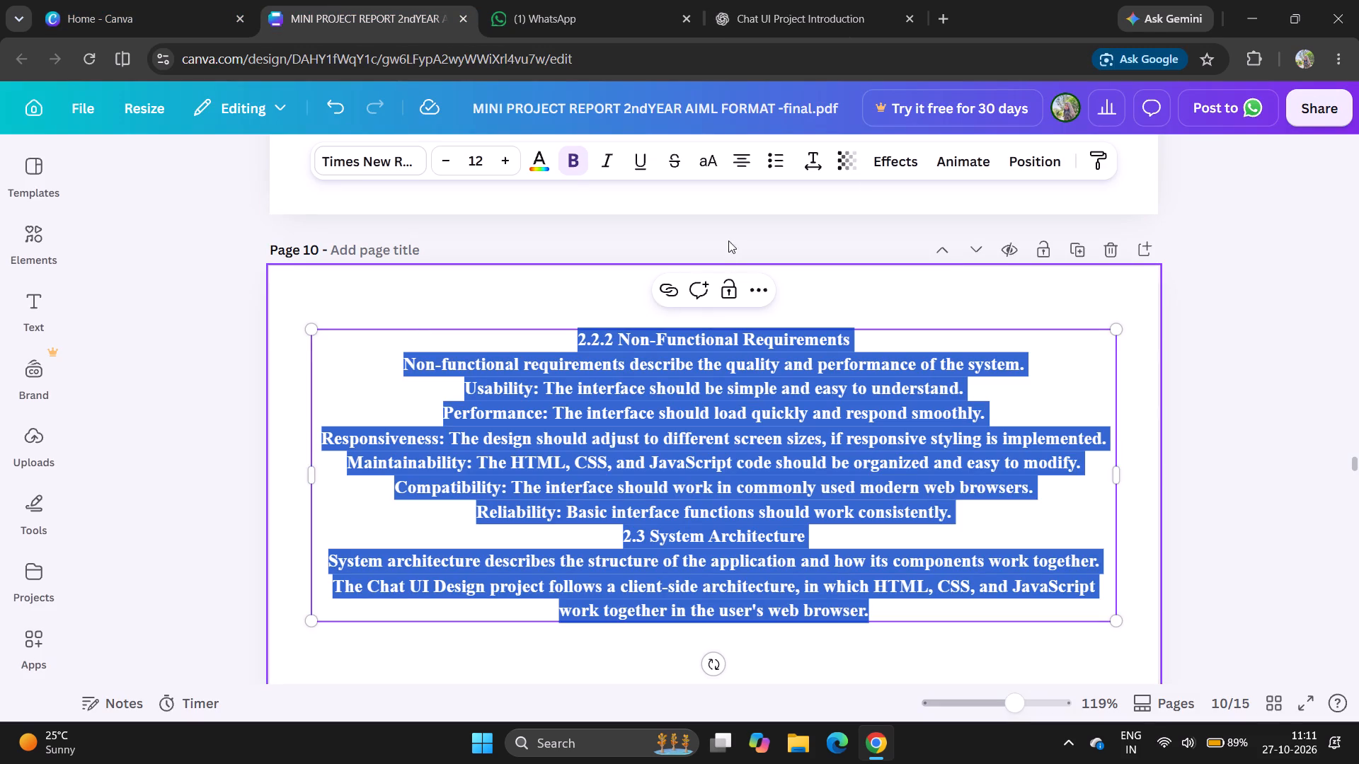
# Left-align the pasted 2.2.2 and 2.3 text on page 10.
pyautogui.click(738, 168)
pyautogui.click(738, 168)
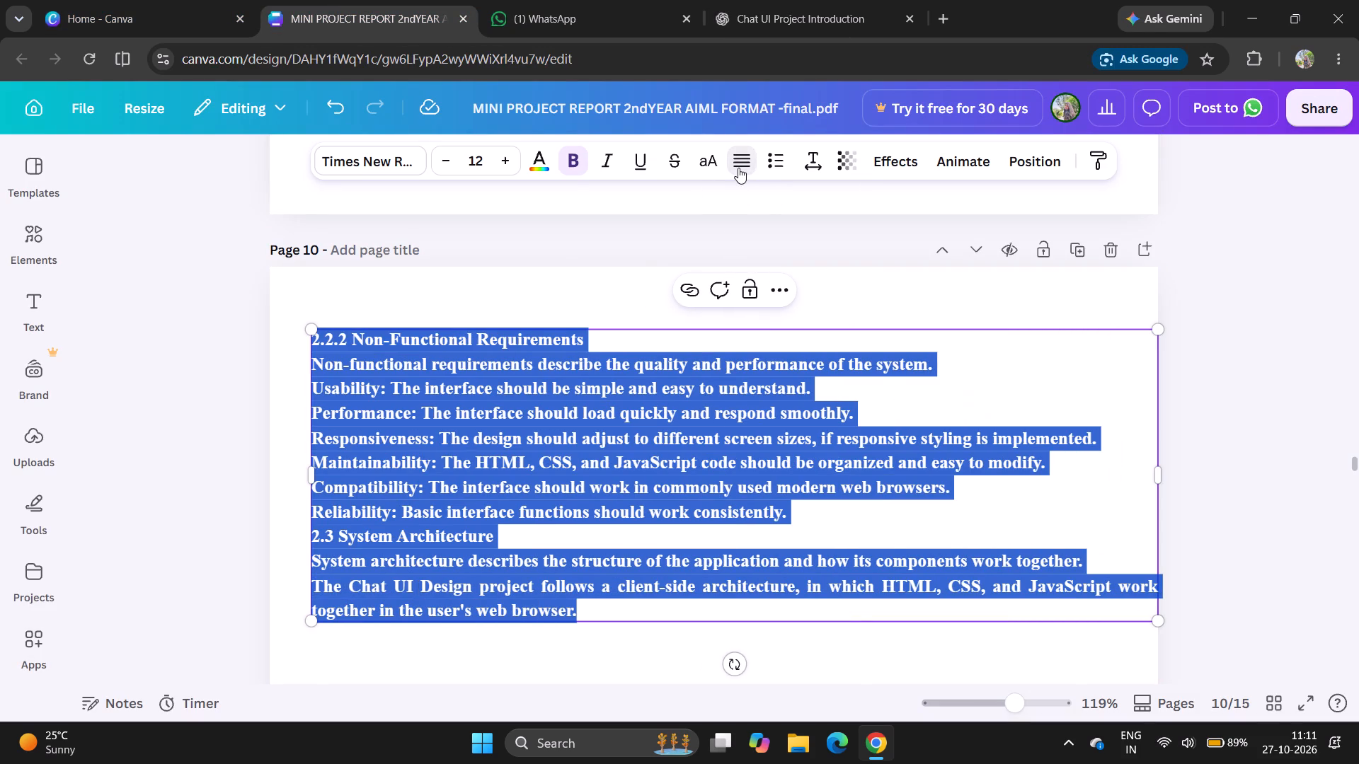
pyautogui.click(738, 168)
pyautogui.click(738, 168)
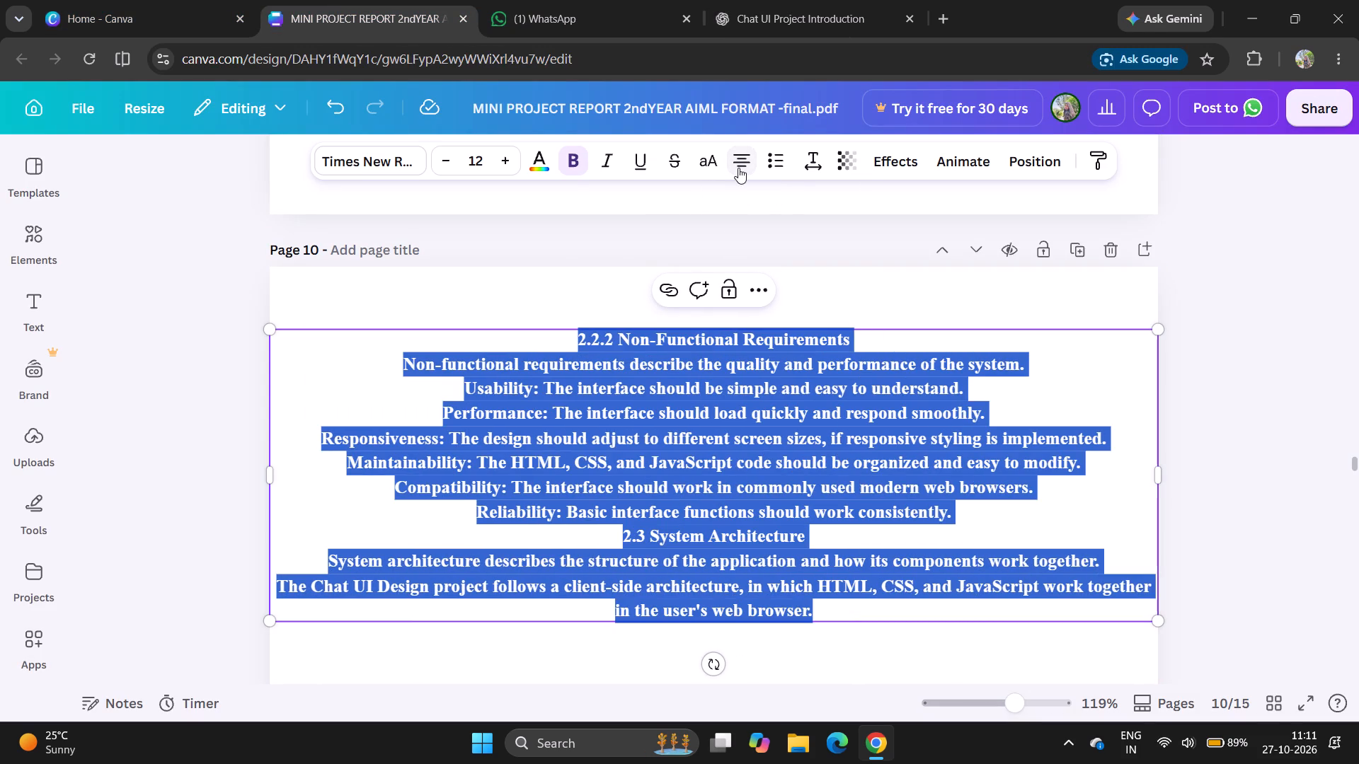
pyautogui.click(738, 168)
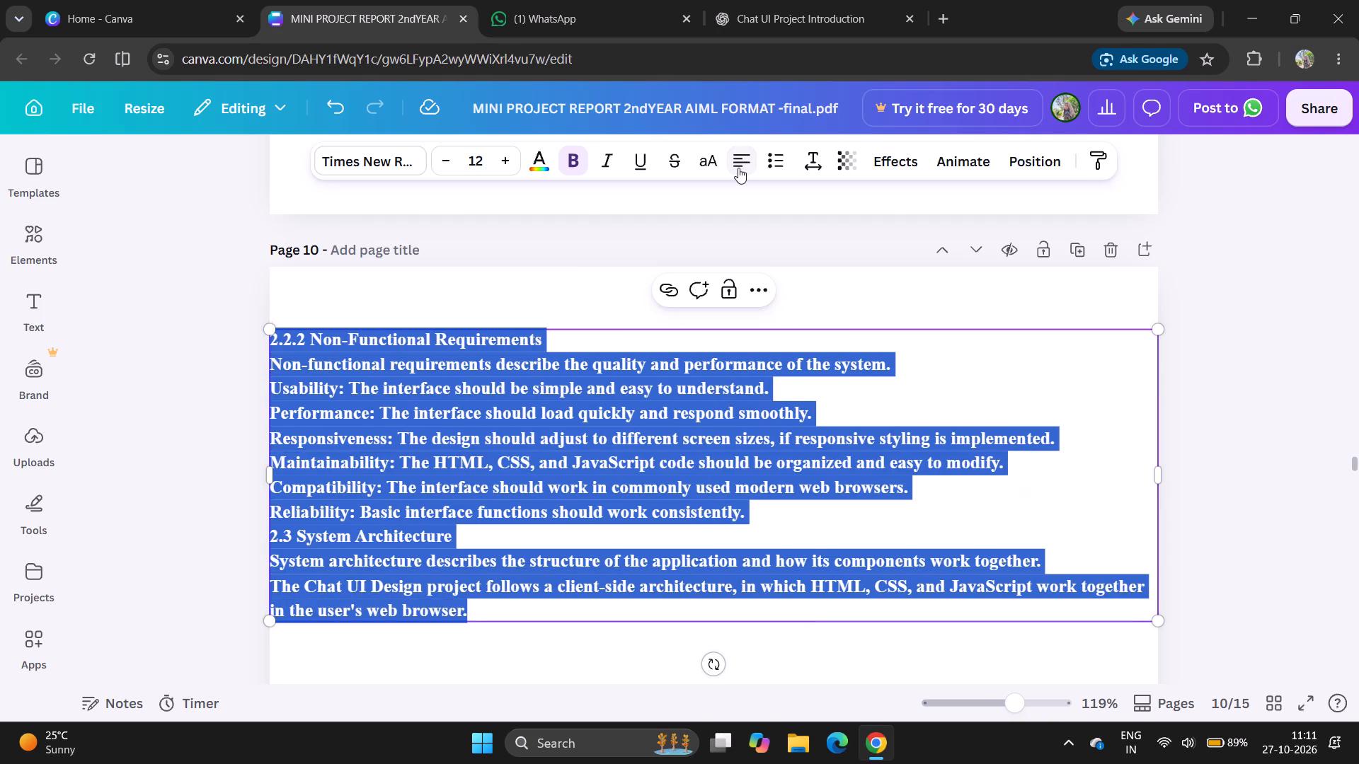
pyautogui.click(738, 168)
pyautogui.click(738, 168)
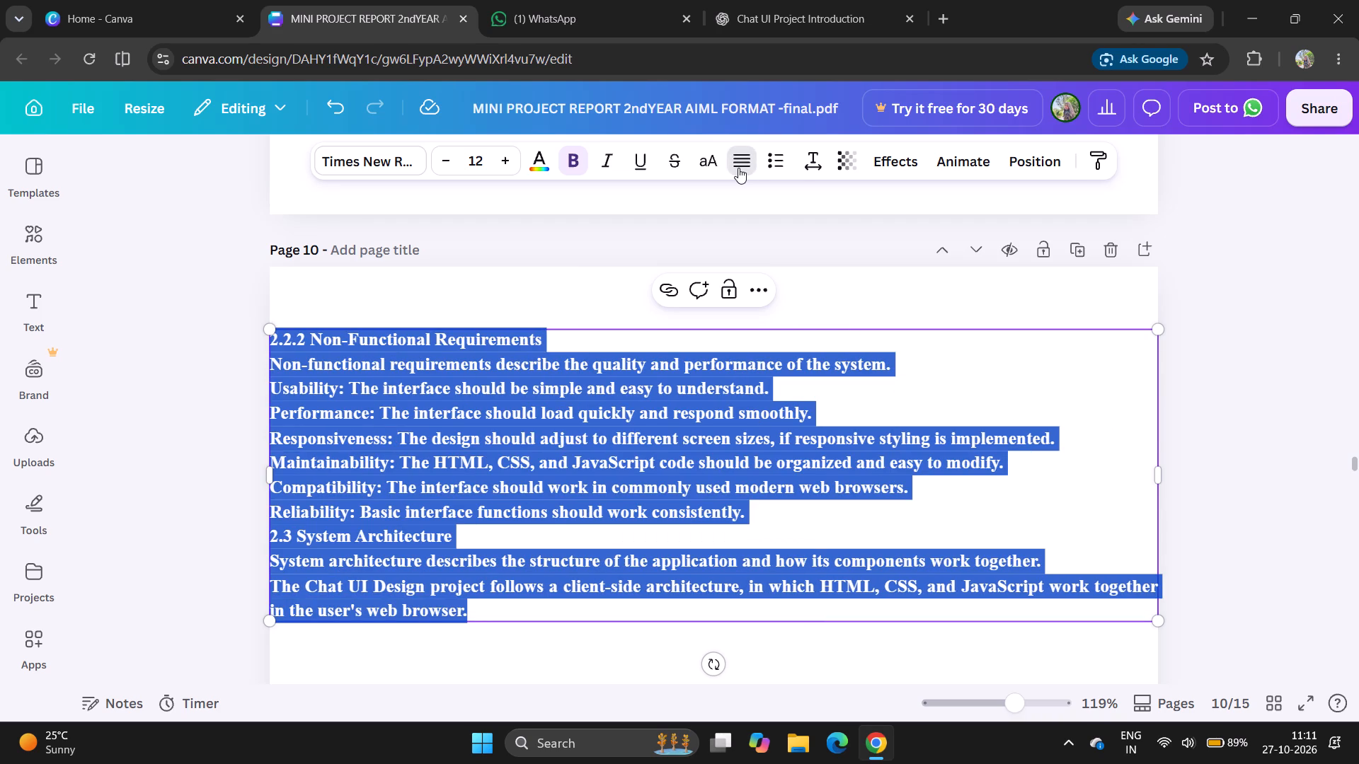
pyautogui.click(738, 168)
pyautogui.click(738, 168)
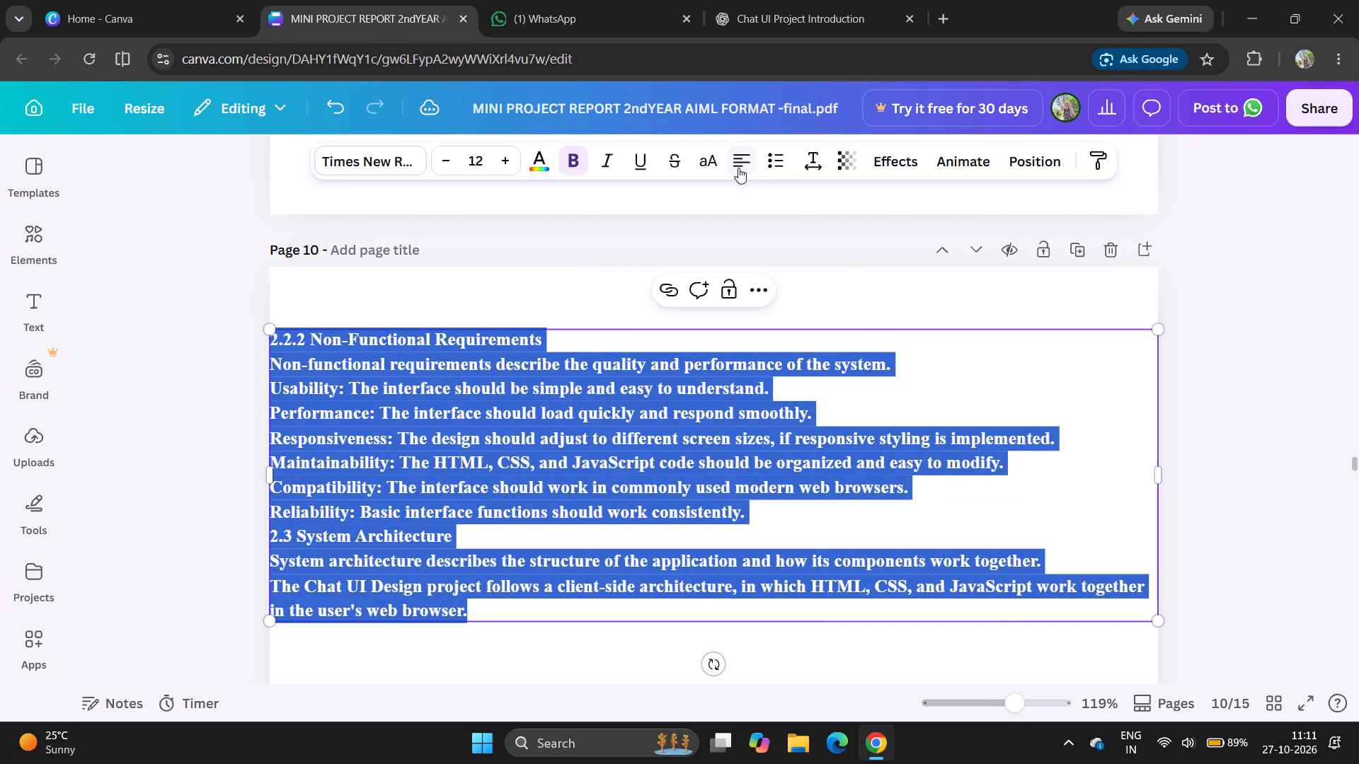
# Scale the page 10 text box down to about half its width, reducing the font size to about 6.1.
pyautogui.scroll(-1, 889, 475)
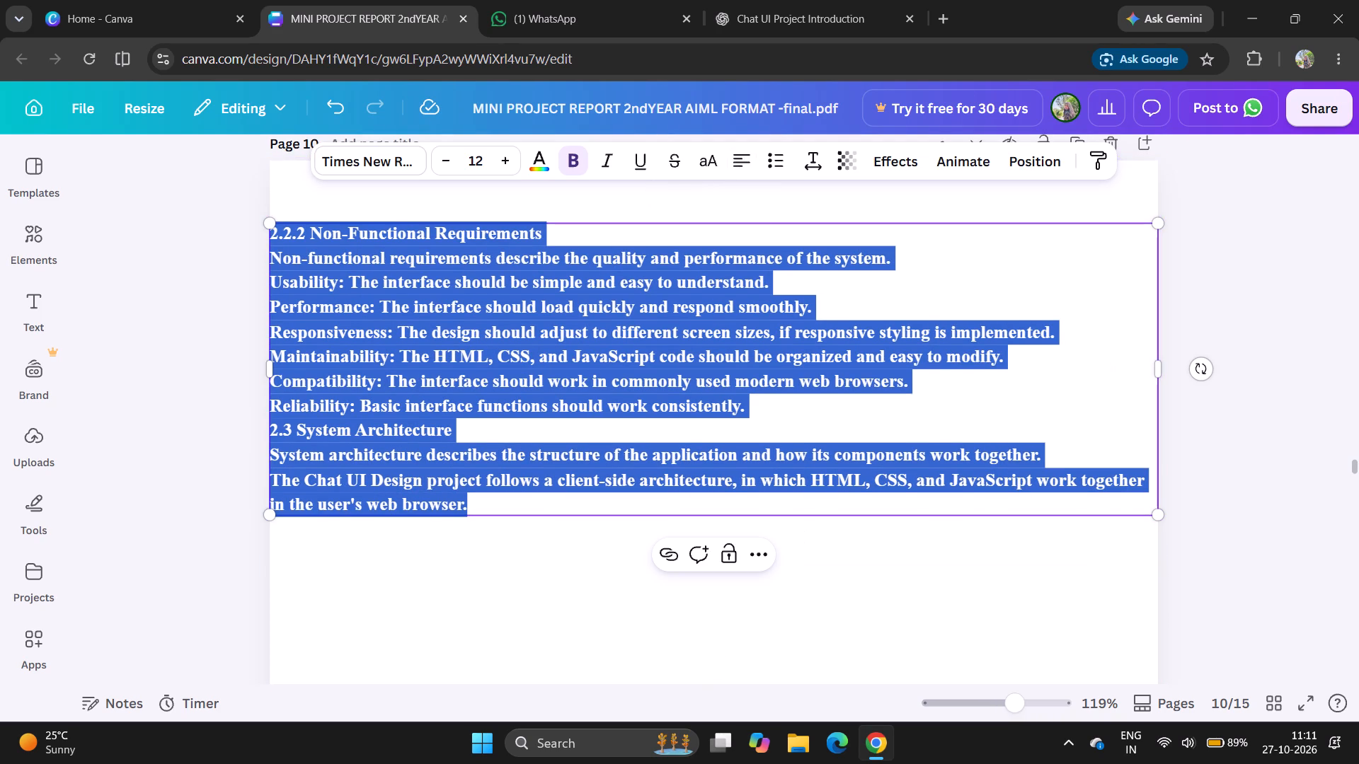
pyautogui.moveTo(1153, 516); pyautogui.dragTo(1023, 503)
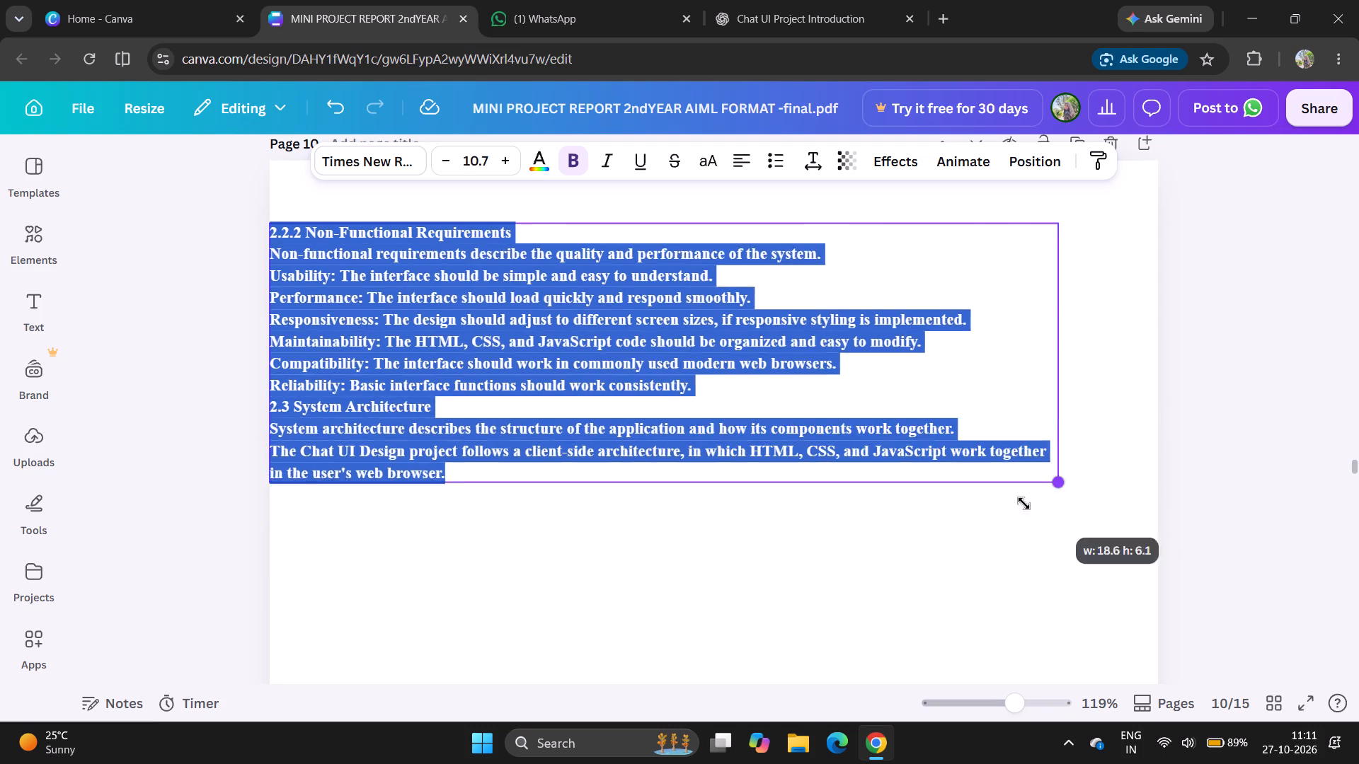
pyautogui.moveTo(1023, 503); pyautogui.dragTo(709, 392)
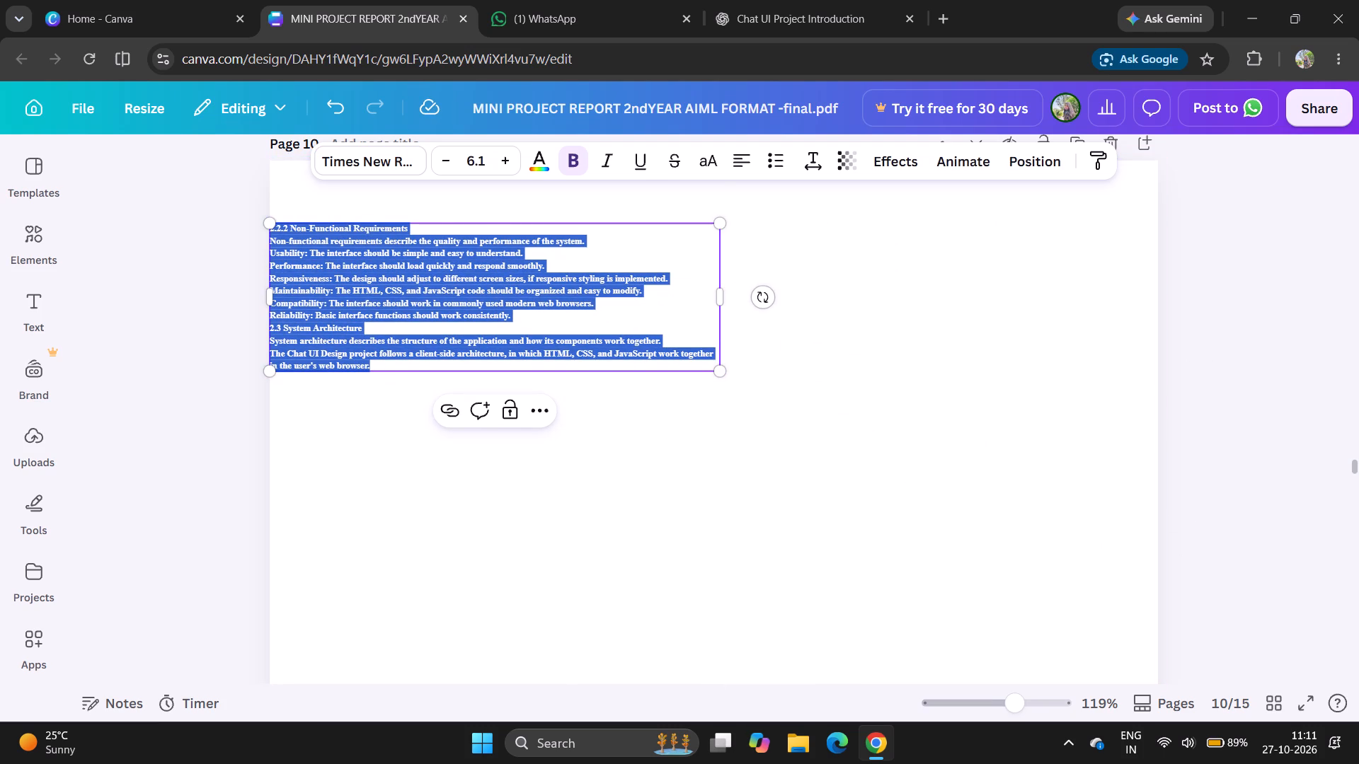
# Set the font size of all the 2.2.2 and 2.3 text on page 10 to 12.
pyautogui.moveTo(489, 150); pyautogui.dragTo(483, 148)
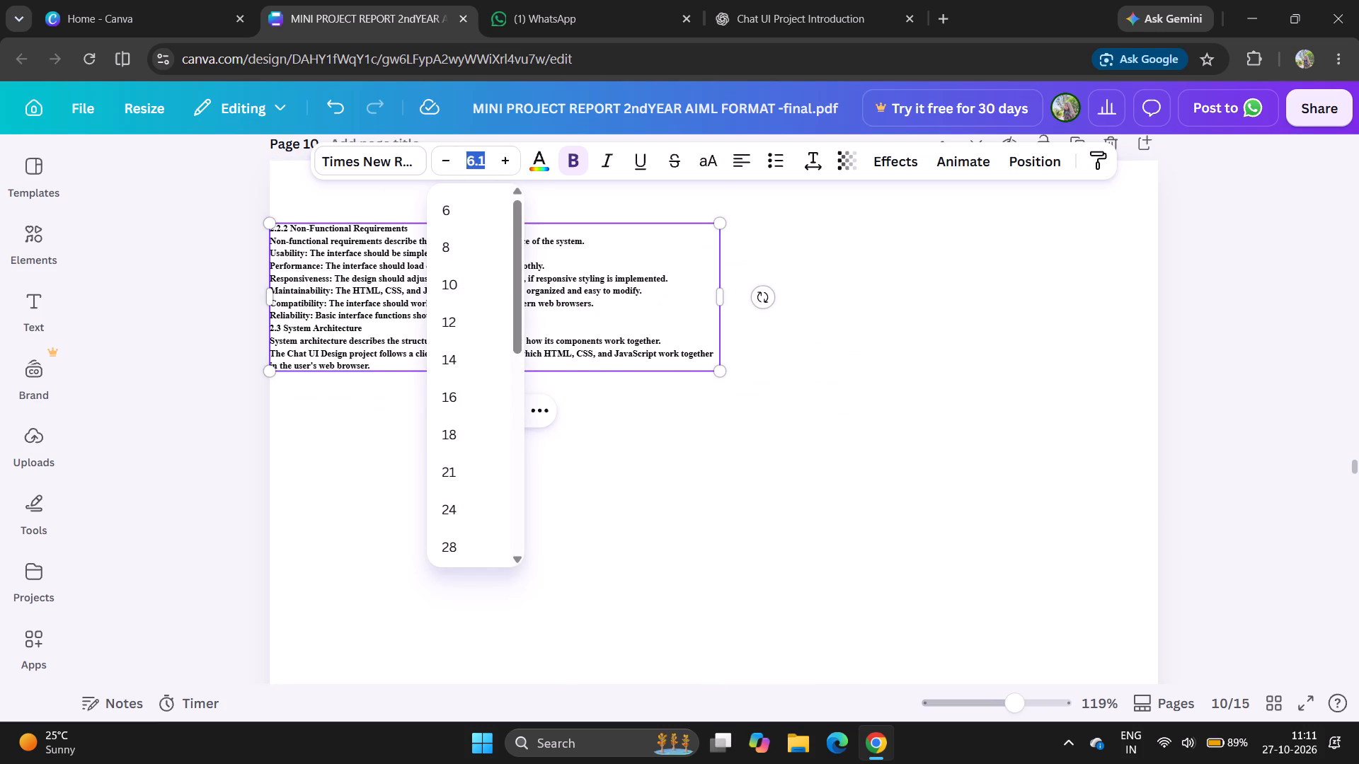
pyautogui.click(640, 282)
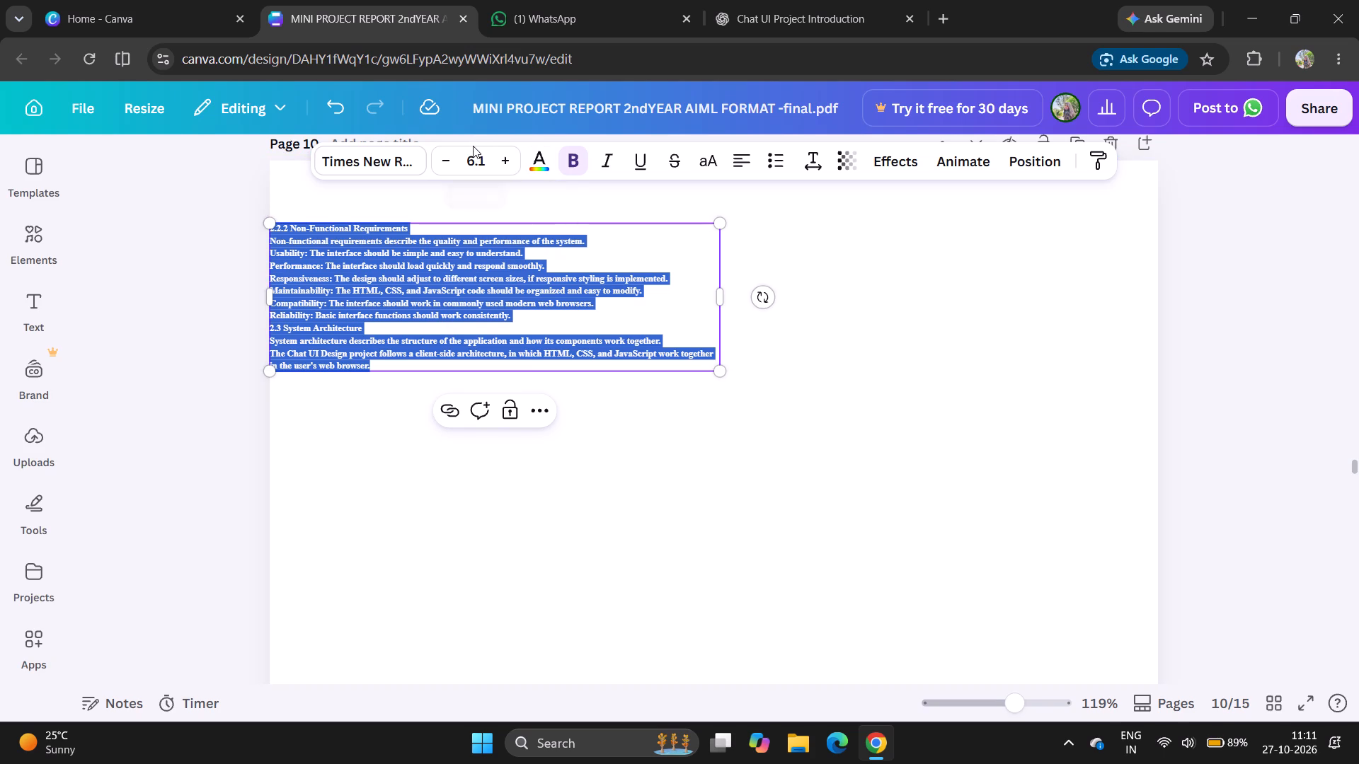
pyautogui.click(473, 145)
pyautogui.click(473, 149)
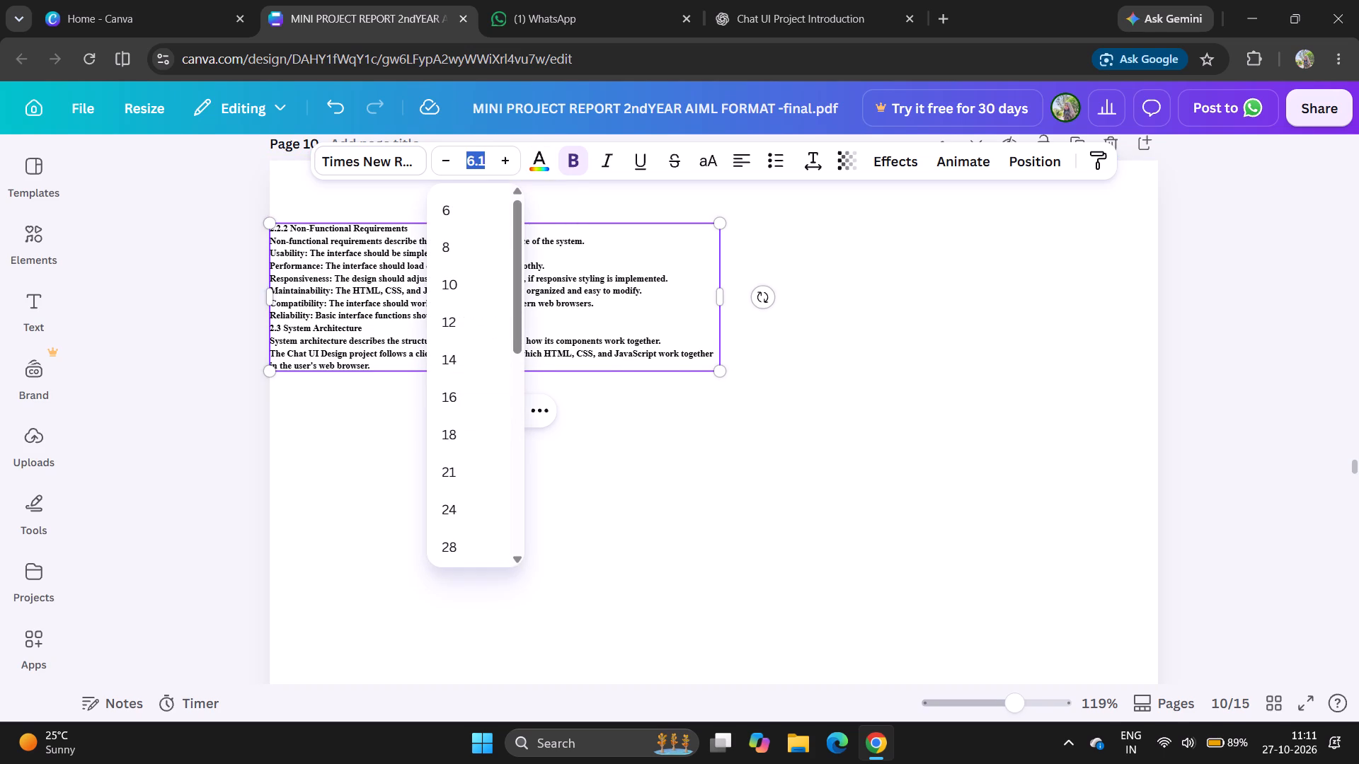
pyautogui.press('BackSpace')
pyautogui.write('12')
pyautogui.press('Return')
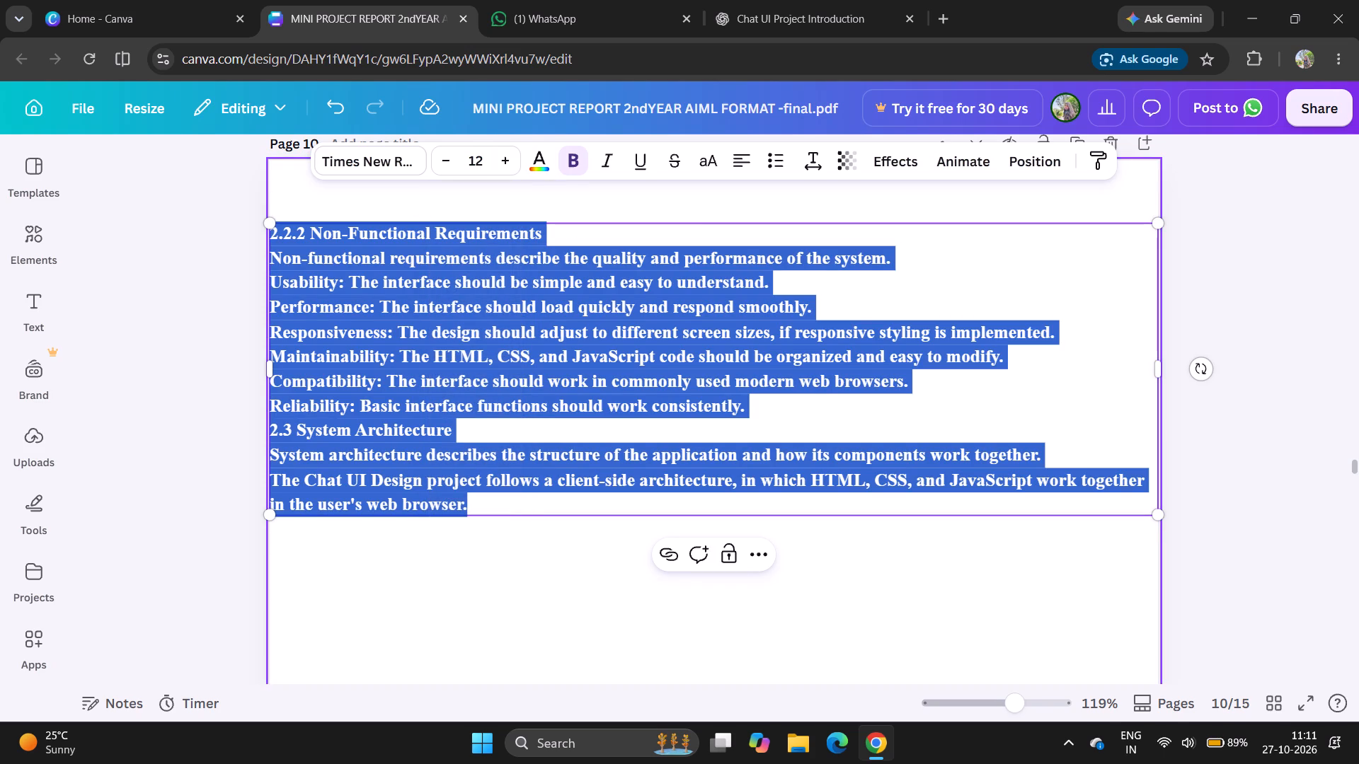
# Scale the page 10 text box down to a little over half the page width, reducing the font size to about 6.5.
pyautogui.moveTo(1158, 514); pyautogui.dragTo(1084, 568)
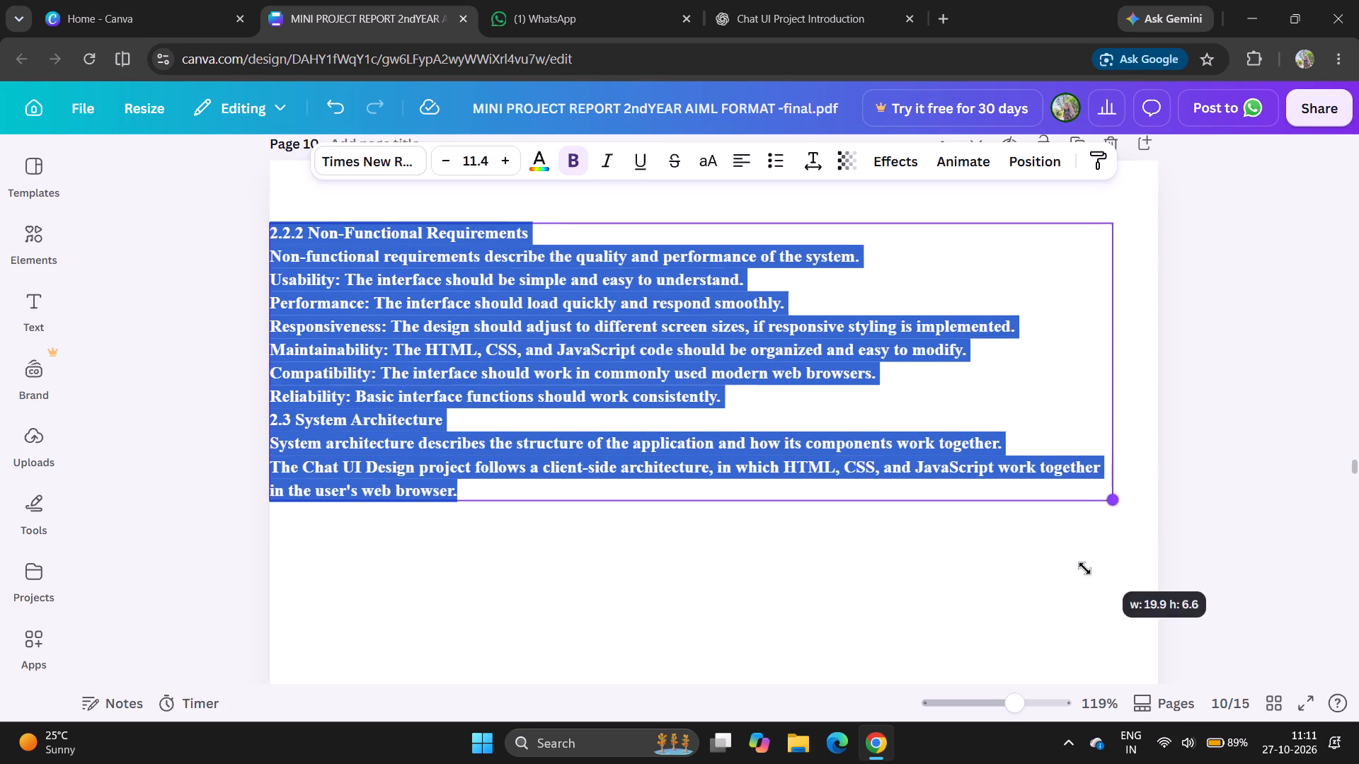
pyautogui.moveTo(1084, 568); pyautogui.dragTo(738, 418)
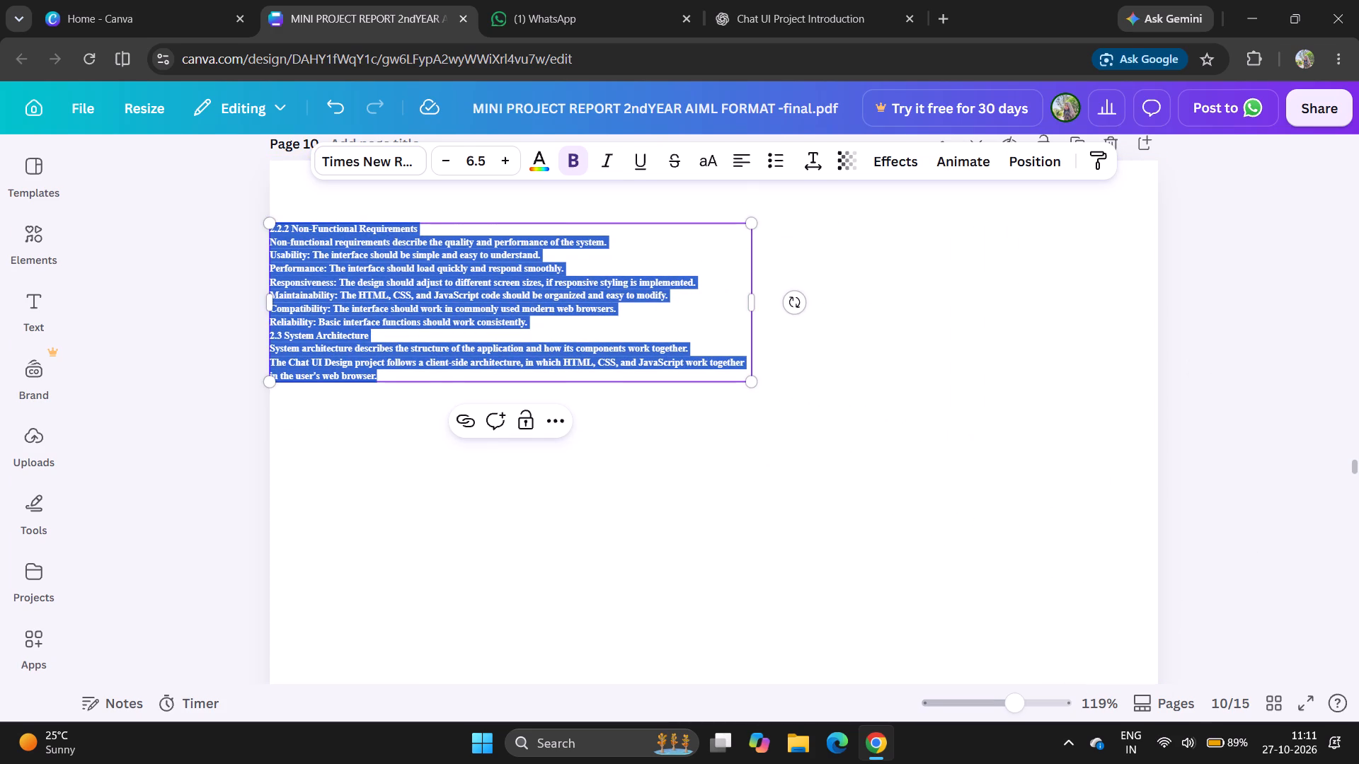
# Move the page 10 text box away from the page's left edge toward its middle.
pyautogui.moveTo(726, 230); pyautogui.dragTo(672, 292)
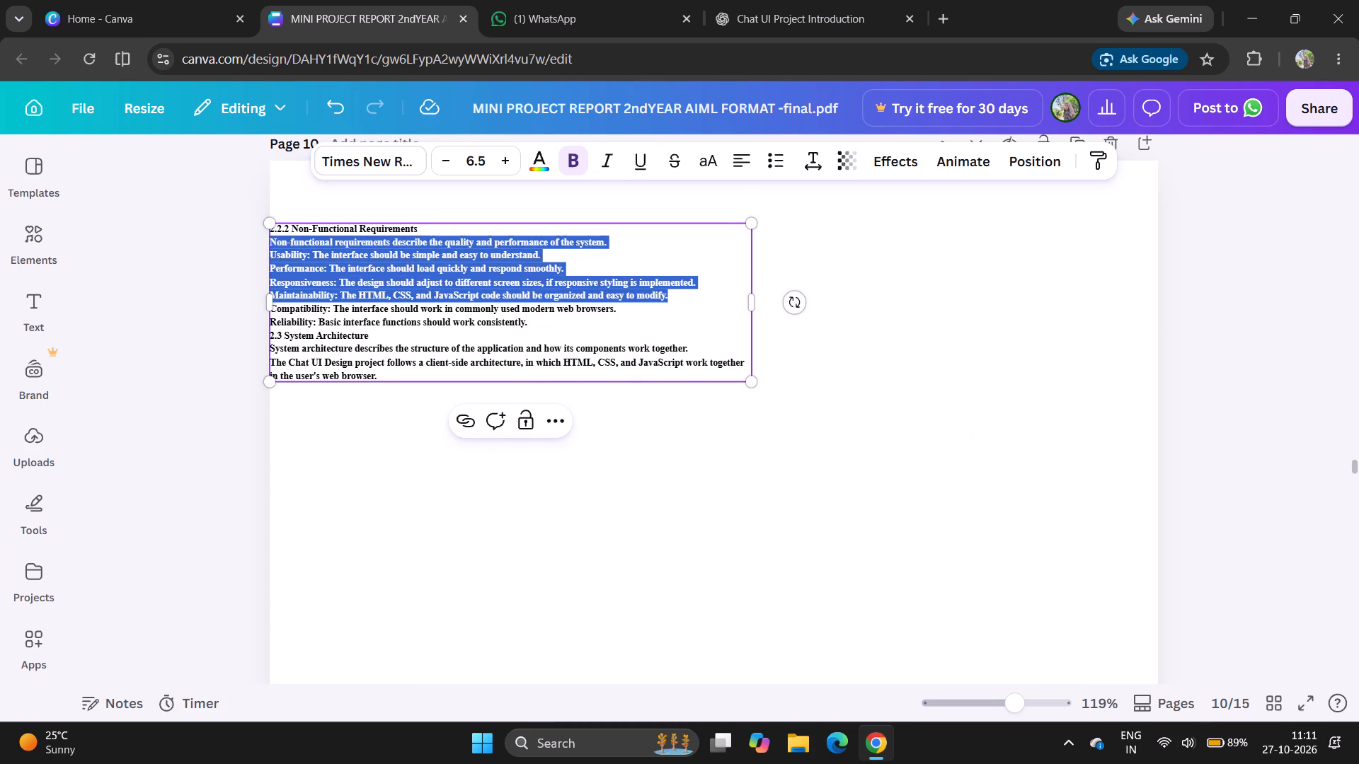
pyautogui.moveTo(741, 255); pyautogui.dragTo(728, 231)
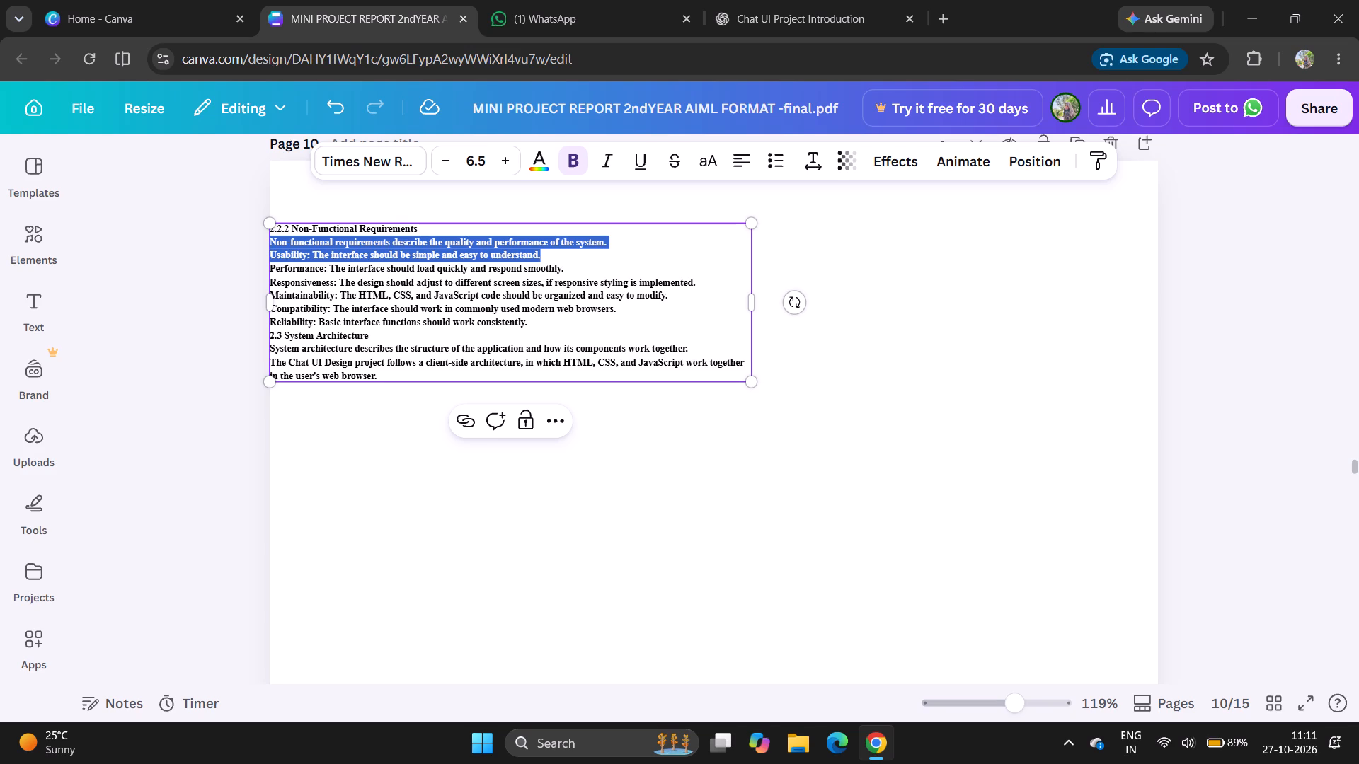
pyautogui.click(728, 231)
pyautogui.moveTo(711, 222); pyautogui.dragTo(961, 241)
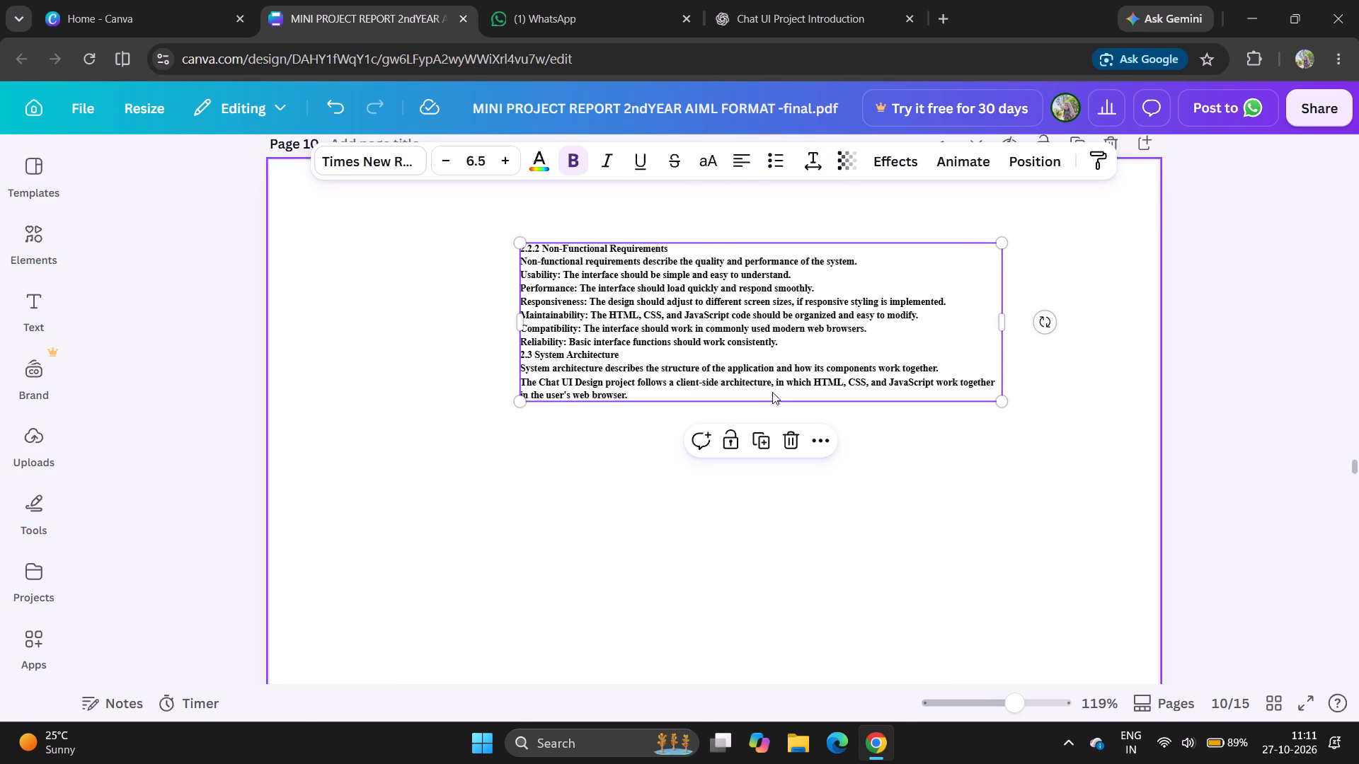
# Remove bold from all the text in the page 10 text box and set its font size to 12.
pyautogui.click(628, 279)
pyautogui.hotkey('ctrl', 'a')
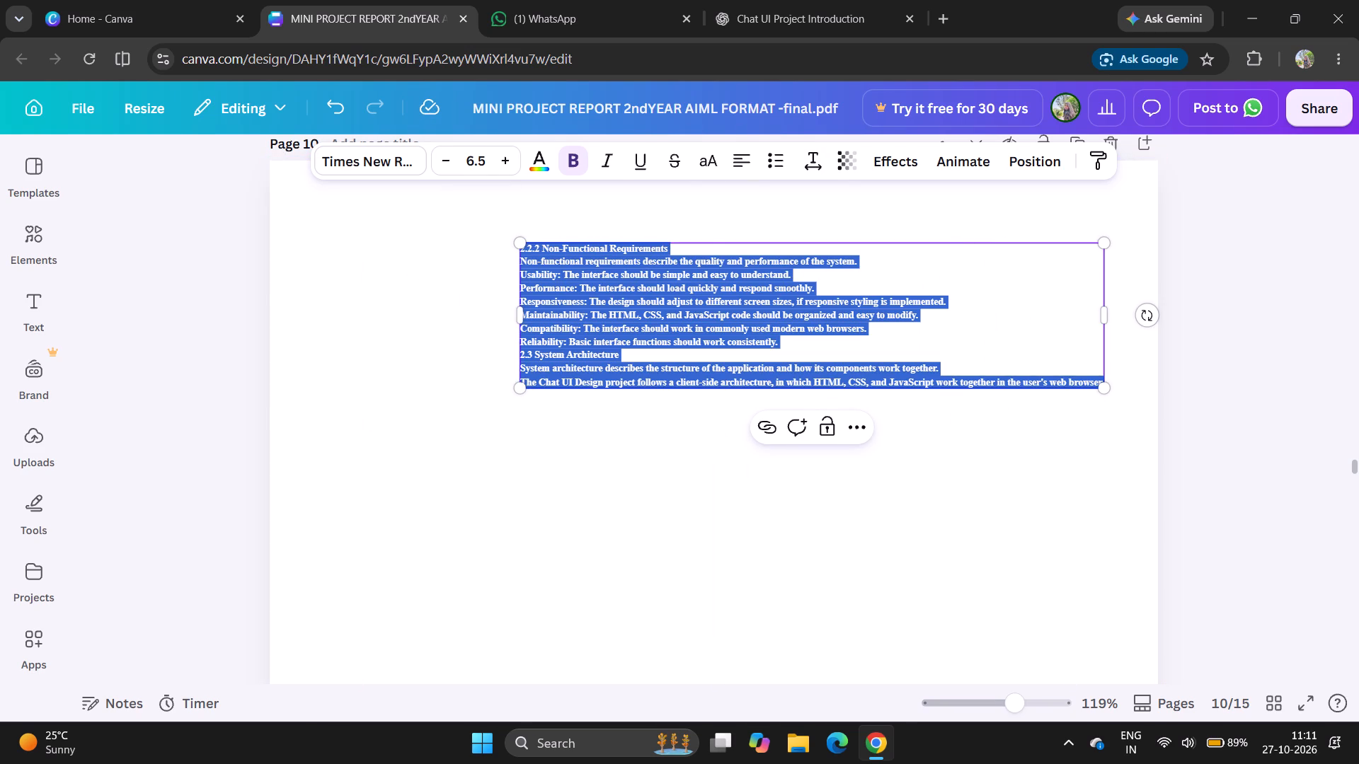
pyautogui.click(577, 159)
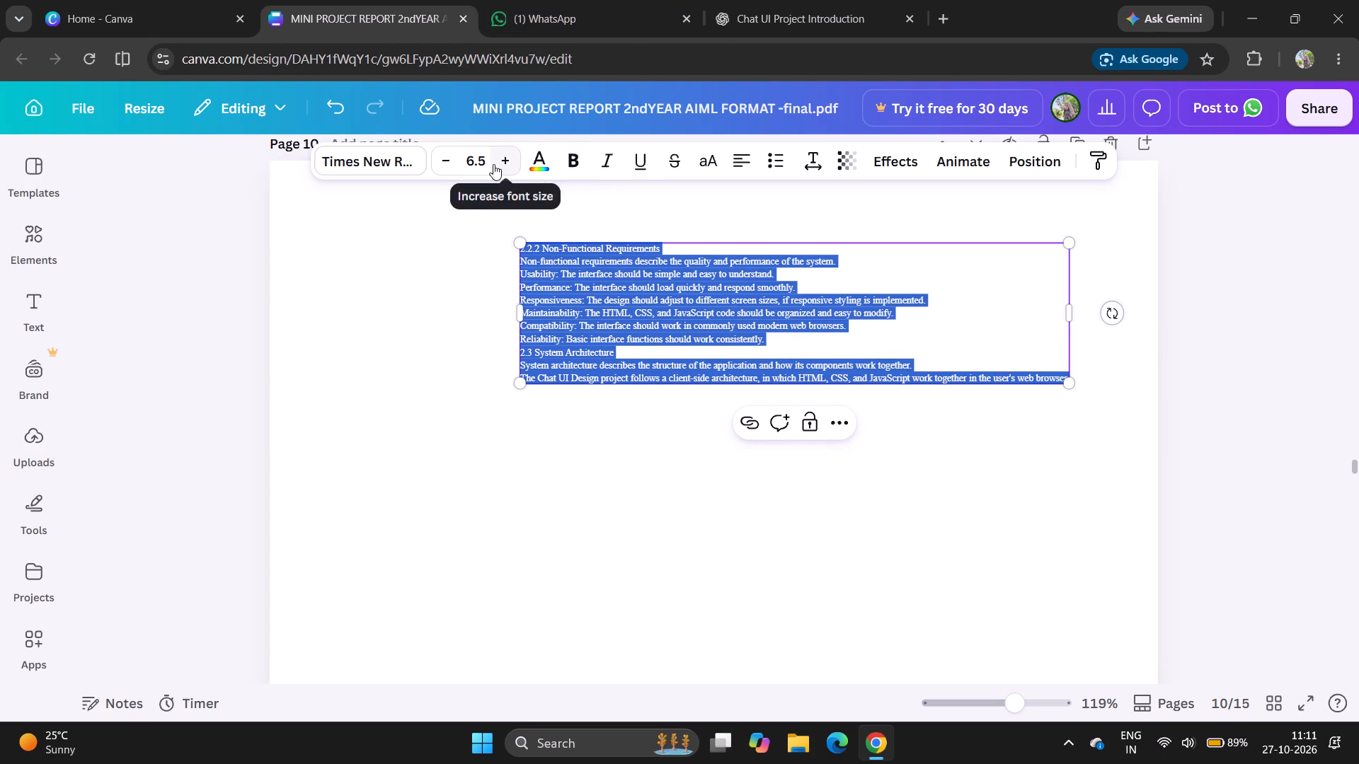
pyautogui.click(483, 160)
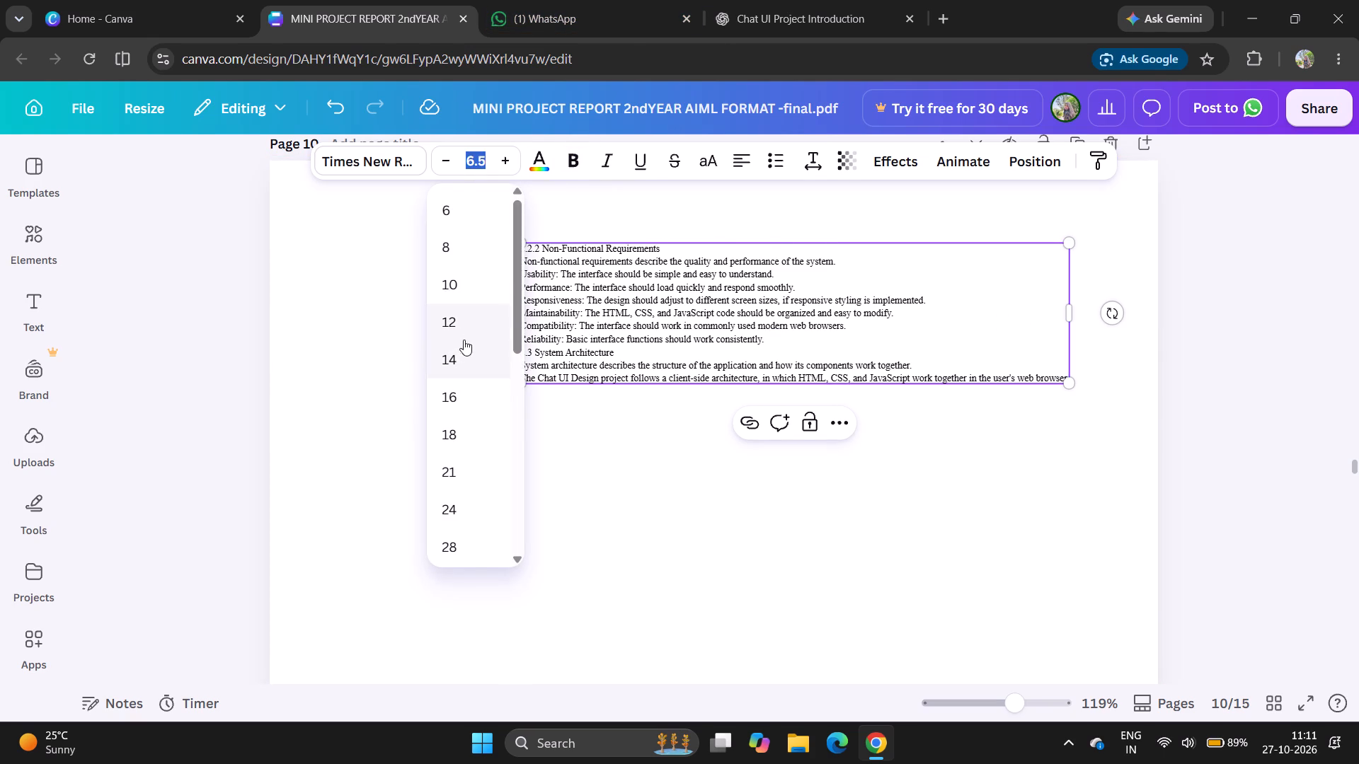
pyautogui.click(473, 320)
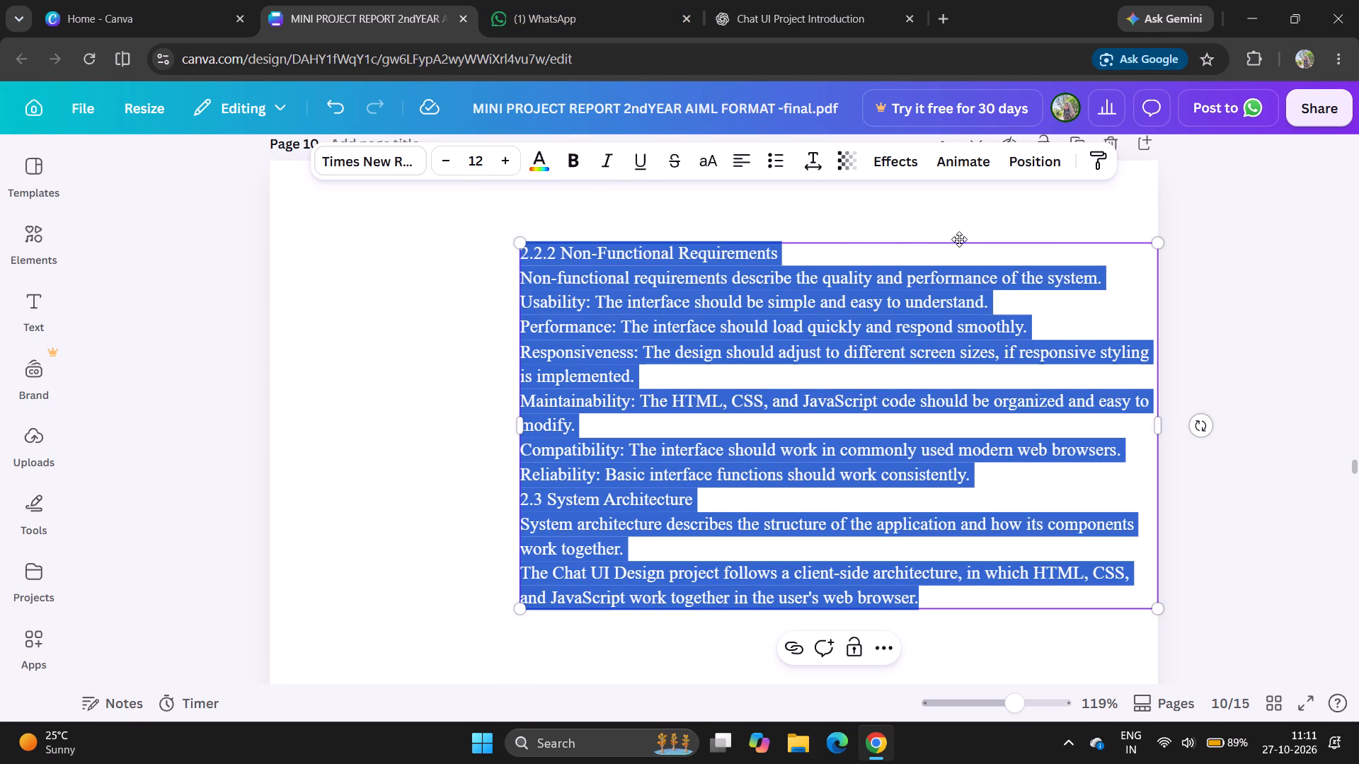
# Reposition the page 10 text box near the top of the page, roughly in line with the text margin of page 9.
pyautogui.moveTo(959, 241); pyautogui.dragTo(864, 224)
pyautogui.scroll(1, 864, 224)
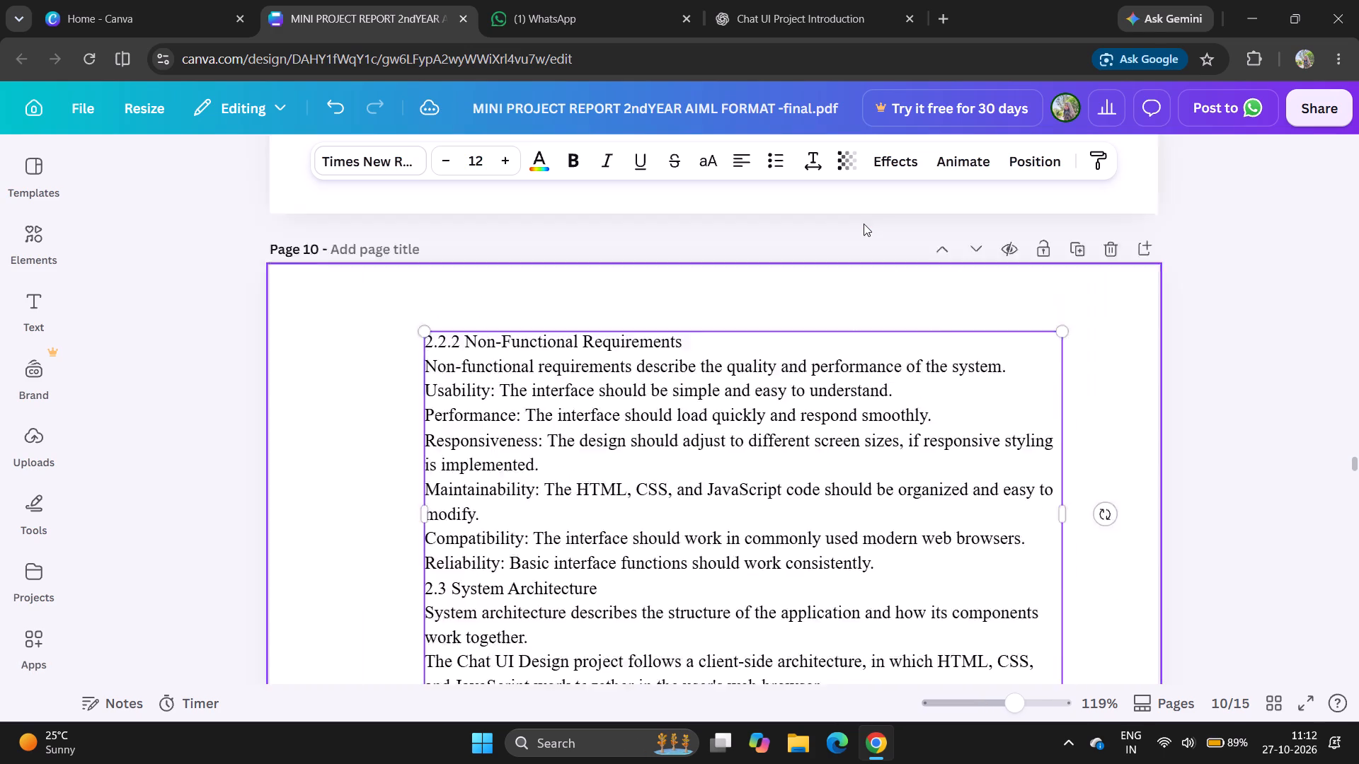
pyautogui.scroll(3, 864, 224)
pyautogui.scroll(-1, 864, 224)
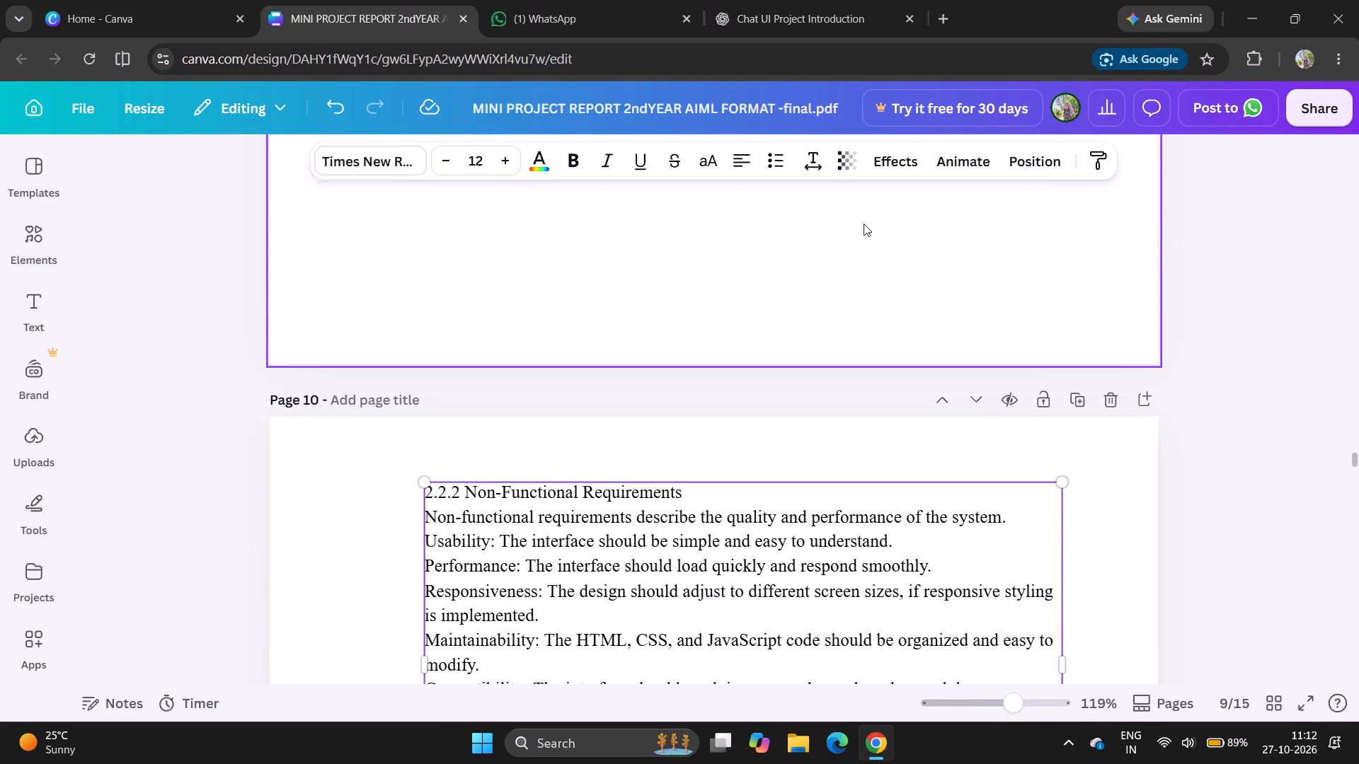
pyautogui.scroll(-1, 864, 224)
pyautogui.scroll(1, 864, 224)
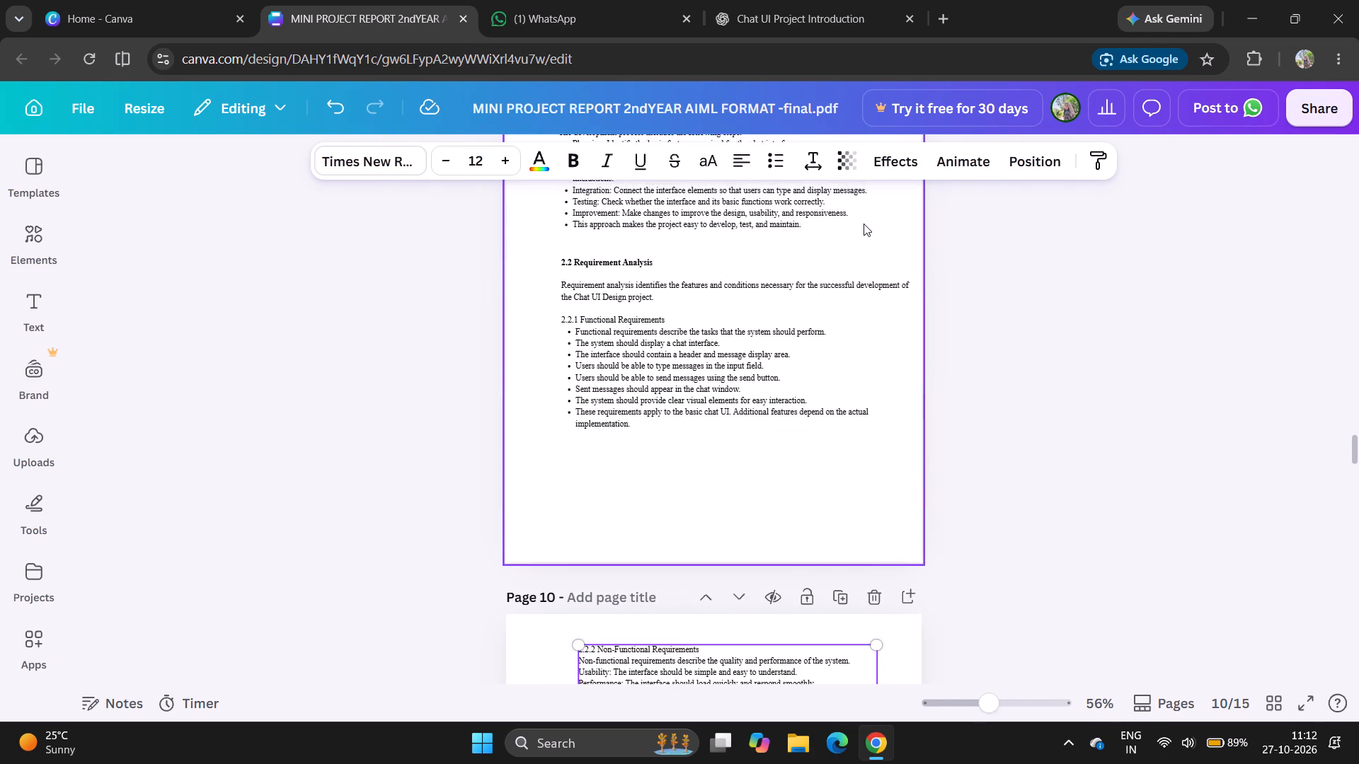
pyautogui.scroll(1, 864, 224)
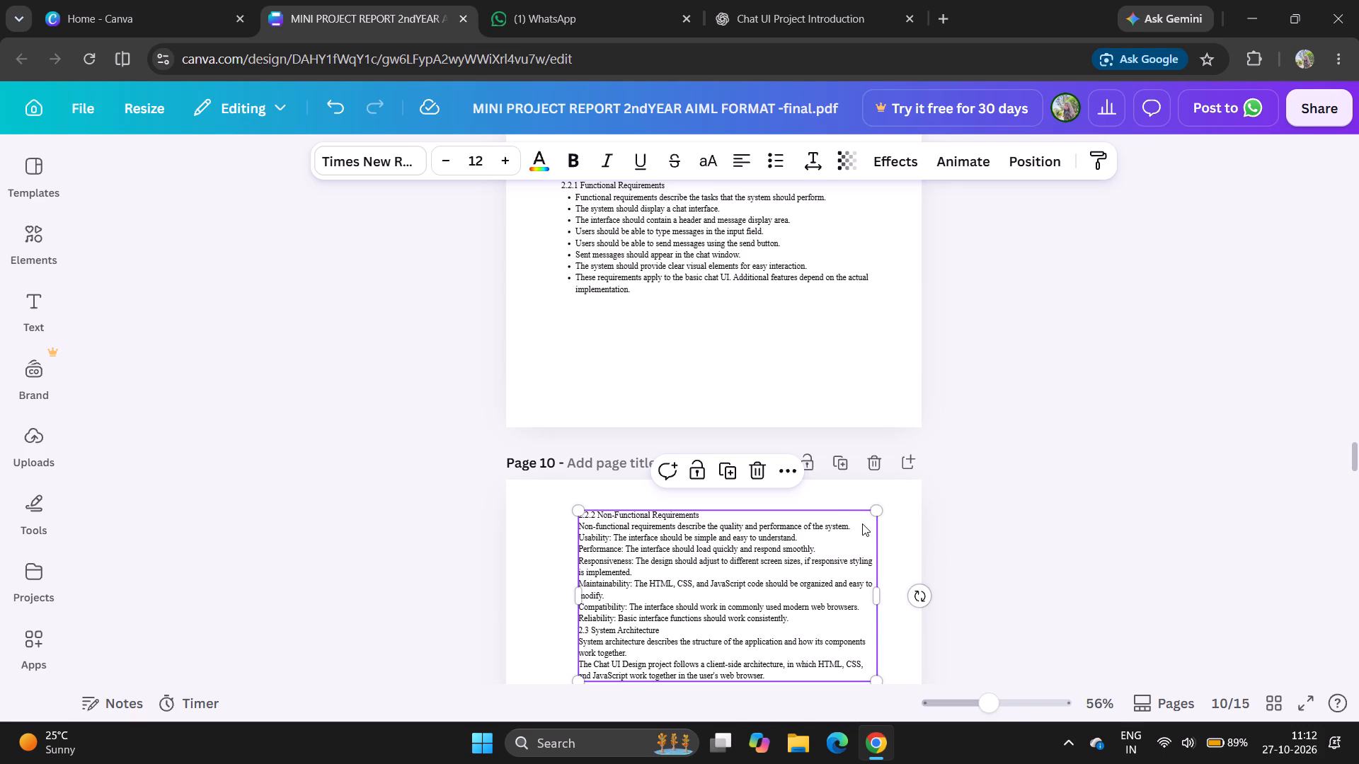
pyautogui.click(856, 518)
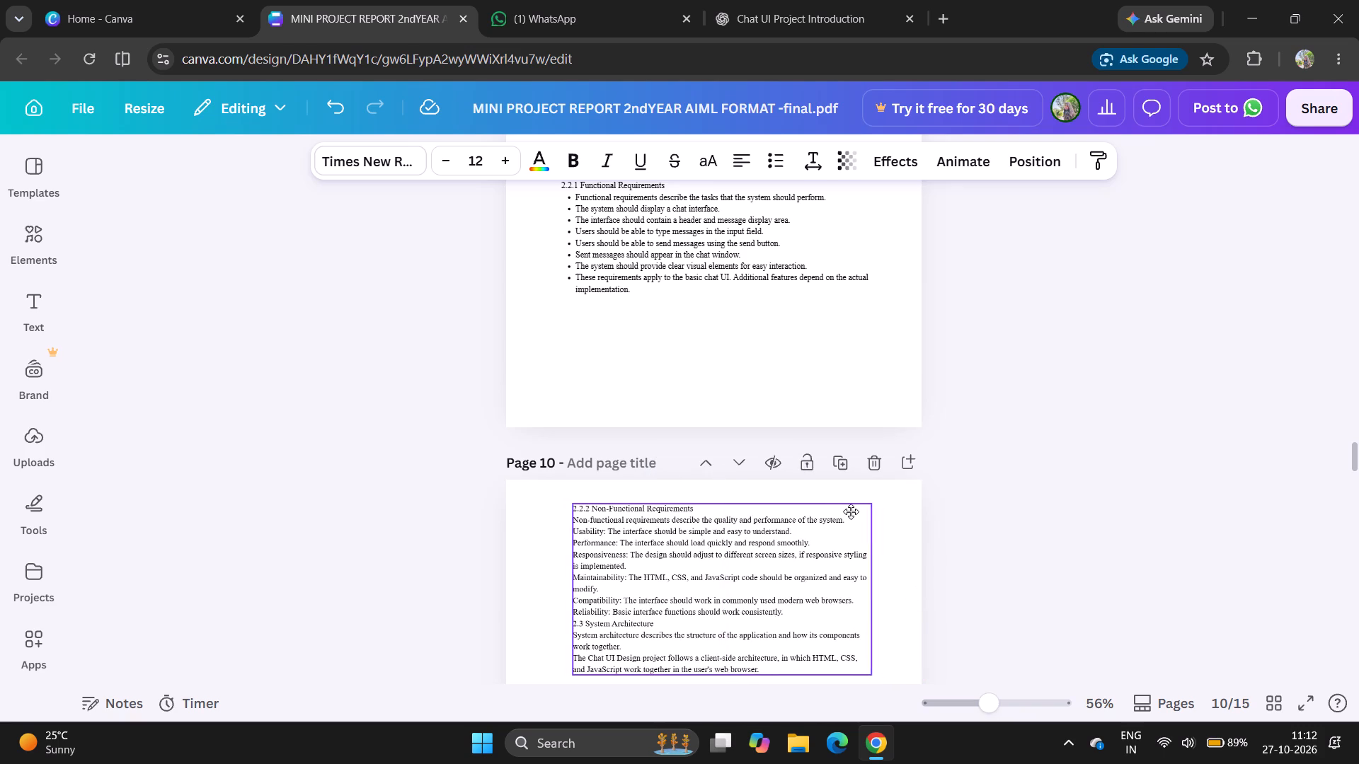
pyautogui.click(859, 311)
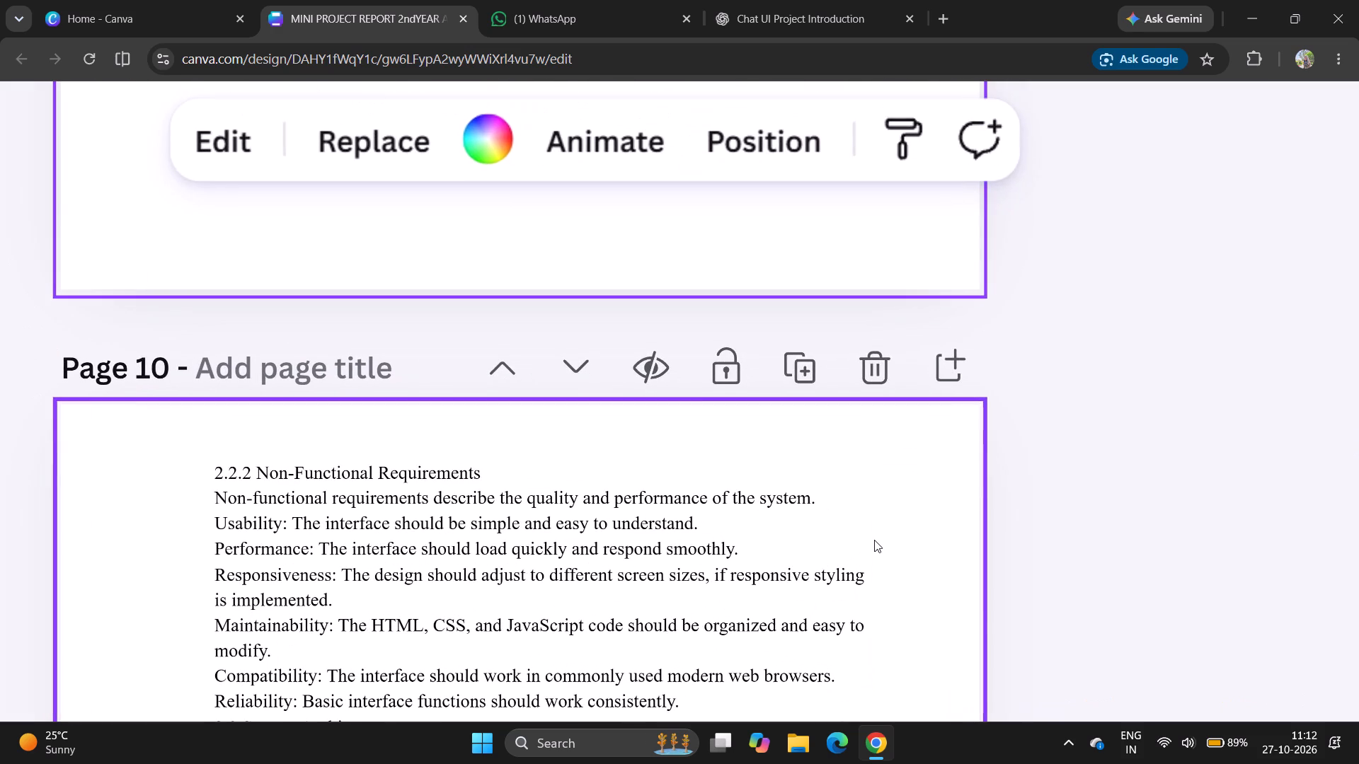
# Insert a blank line below the "2.2.2 Non-Functional Requirements" heading and another above the "2.3 System Architecture" heading.
pyautogui.hscroll(6, 874, 540)
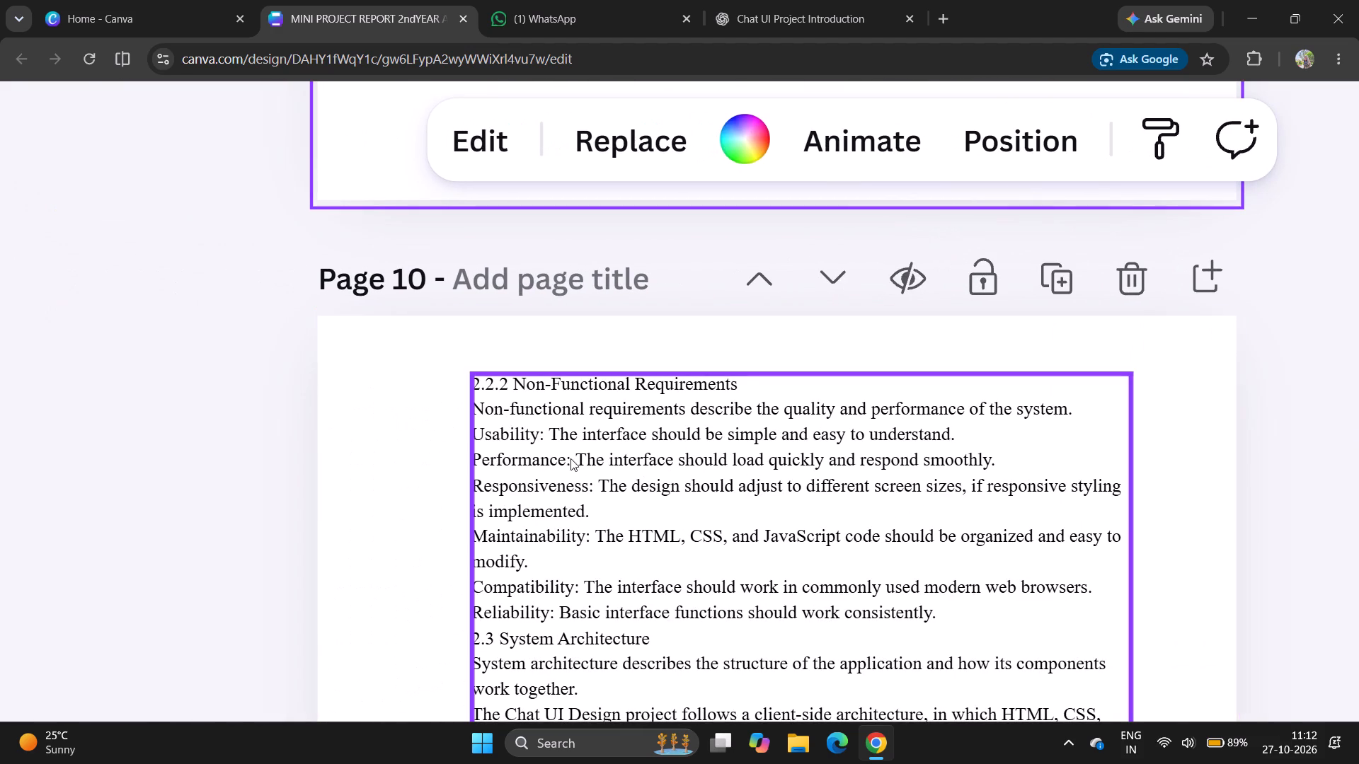
pyautogui.click(742, 384)
pyautogui.click(742, 384)
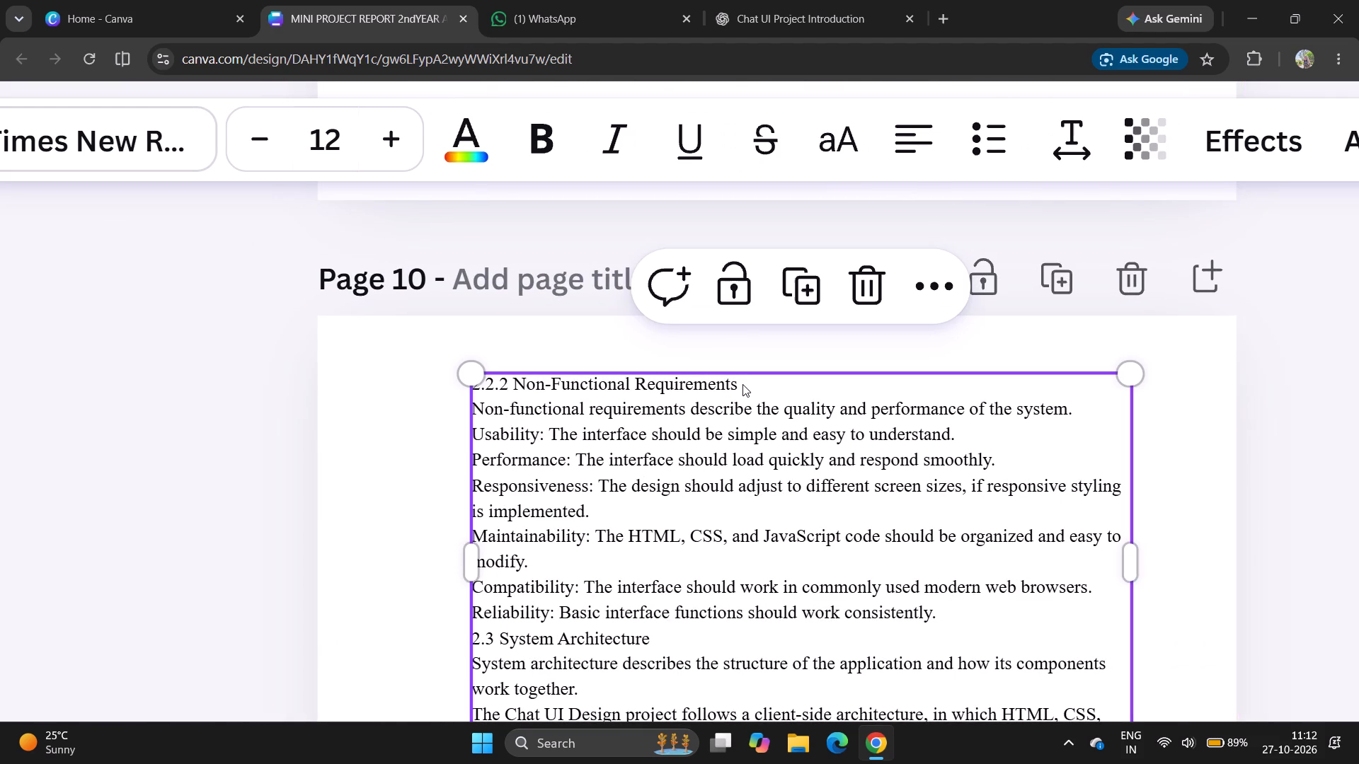
pyautogui.click(742, 384)
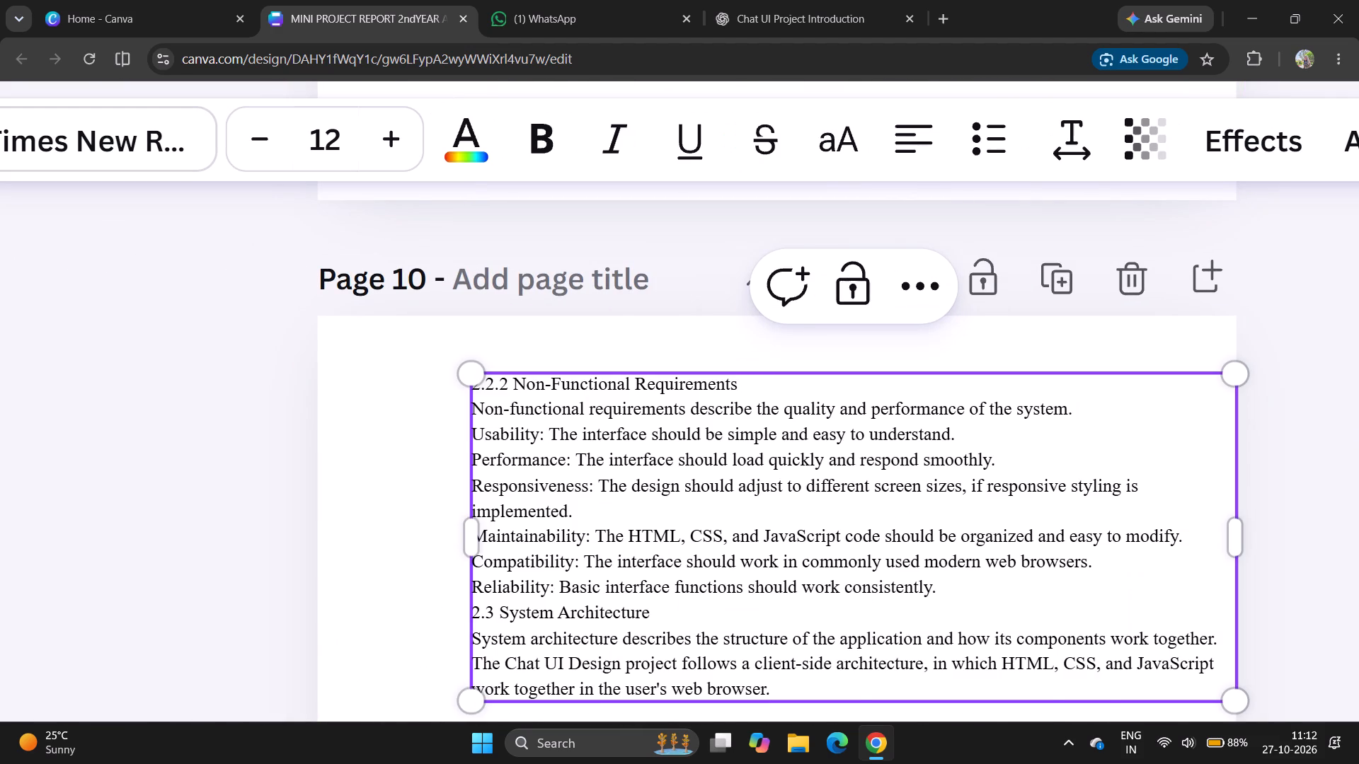
pyautogui.press('Return')
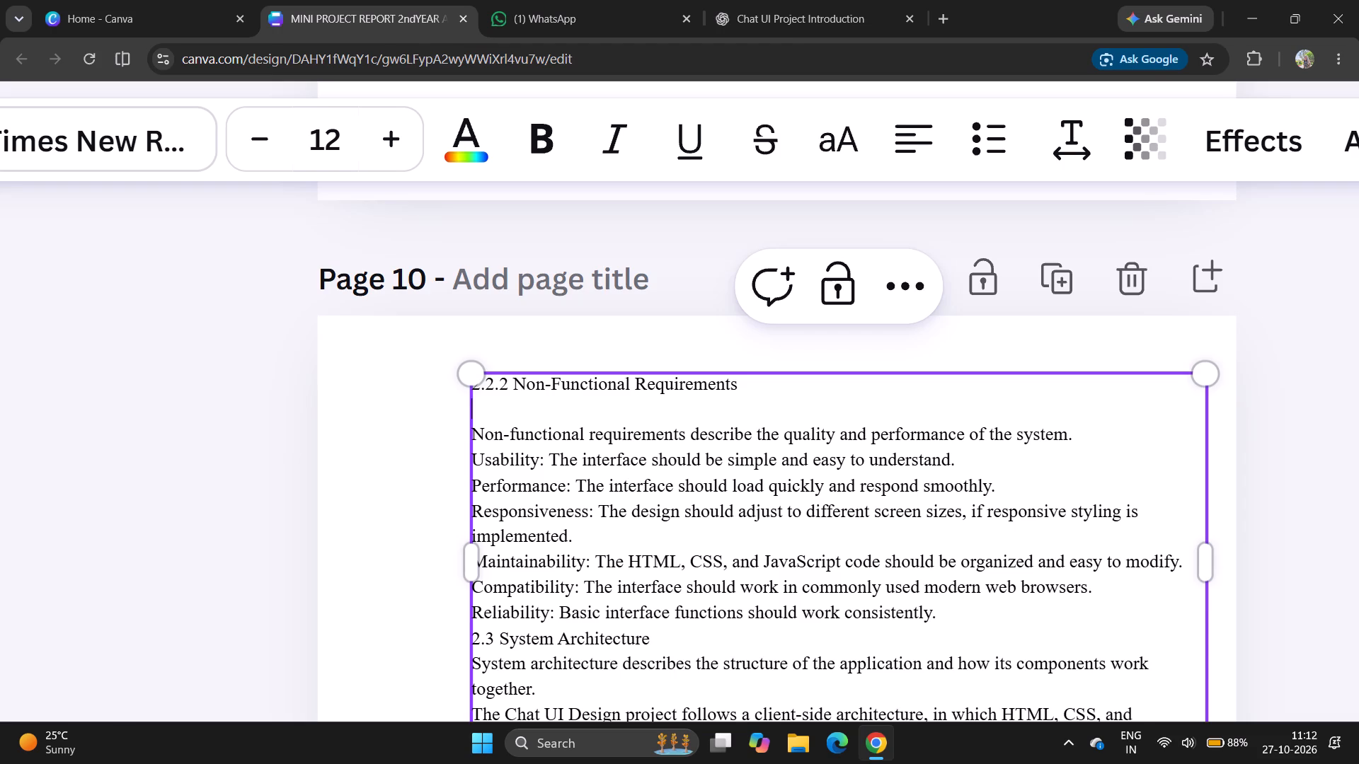
pyautogui.scroll(-2, 579, 559)
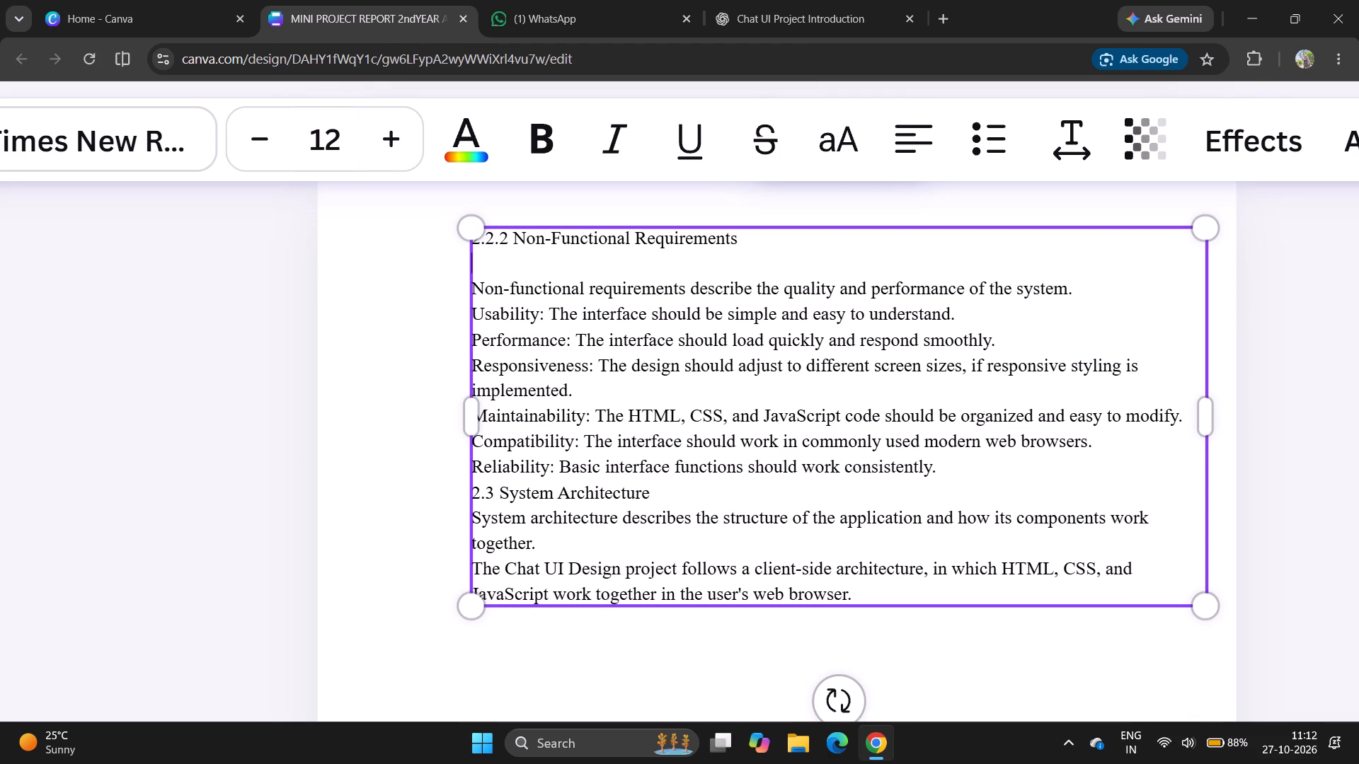
pyautogui.click(950, 465)
pyautogui.press('Return')
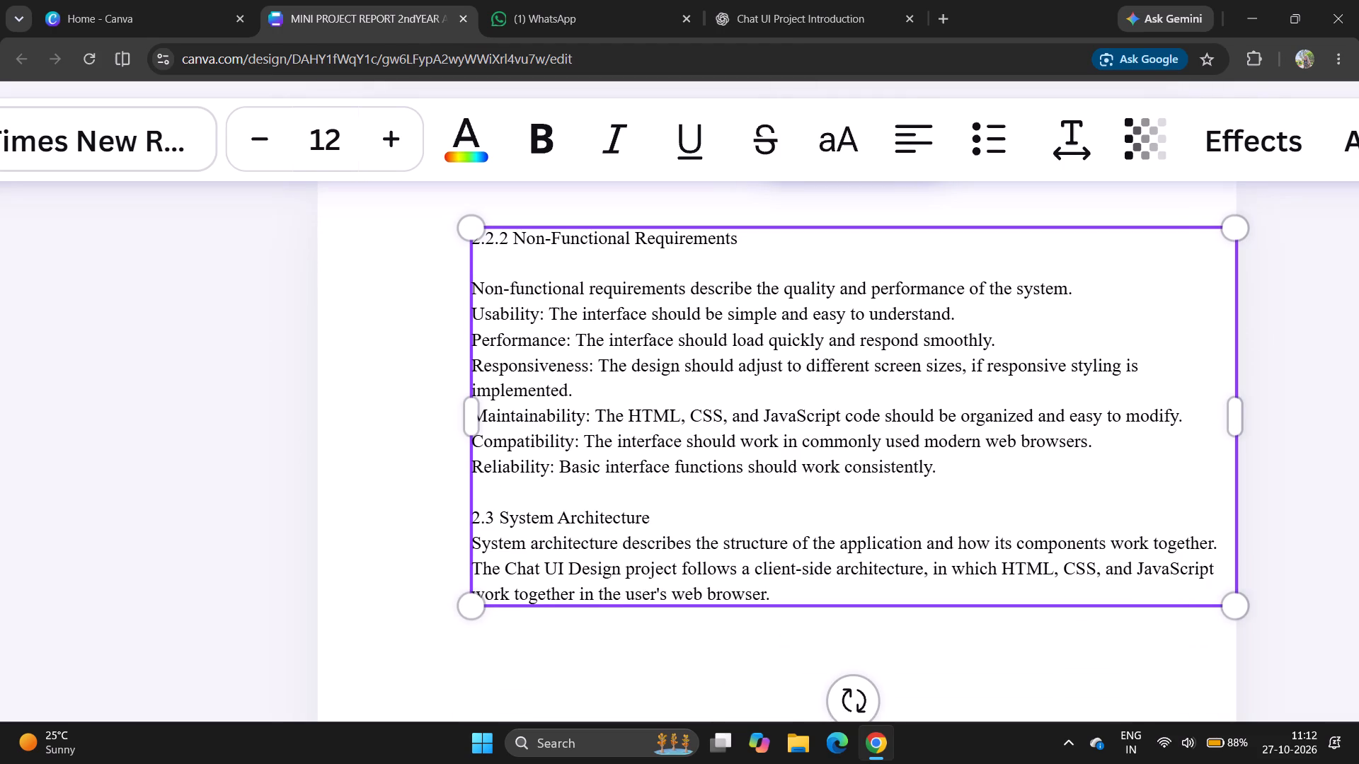
# Make the "2.3 System Architecture" heading on page 10 bold.
pyautogui.moveTo(655, 516); pyautogui.dragTo(454, 505)
pyautogui.click(707, 507)
pyautogui.moveTo(661, 515); pyautogui.dragTo(469, 553)
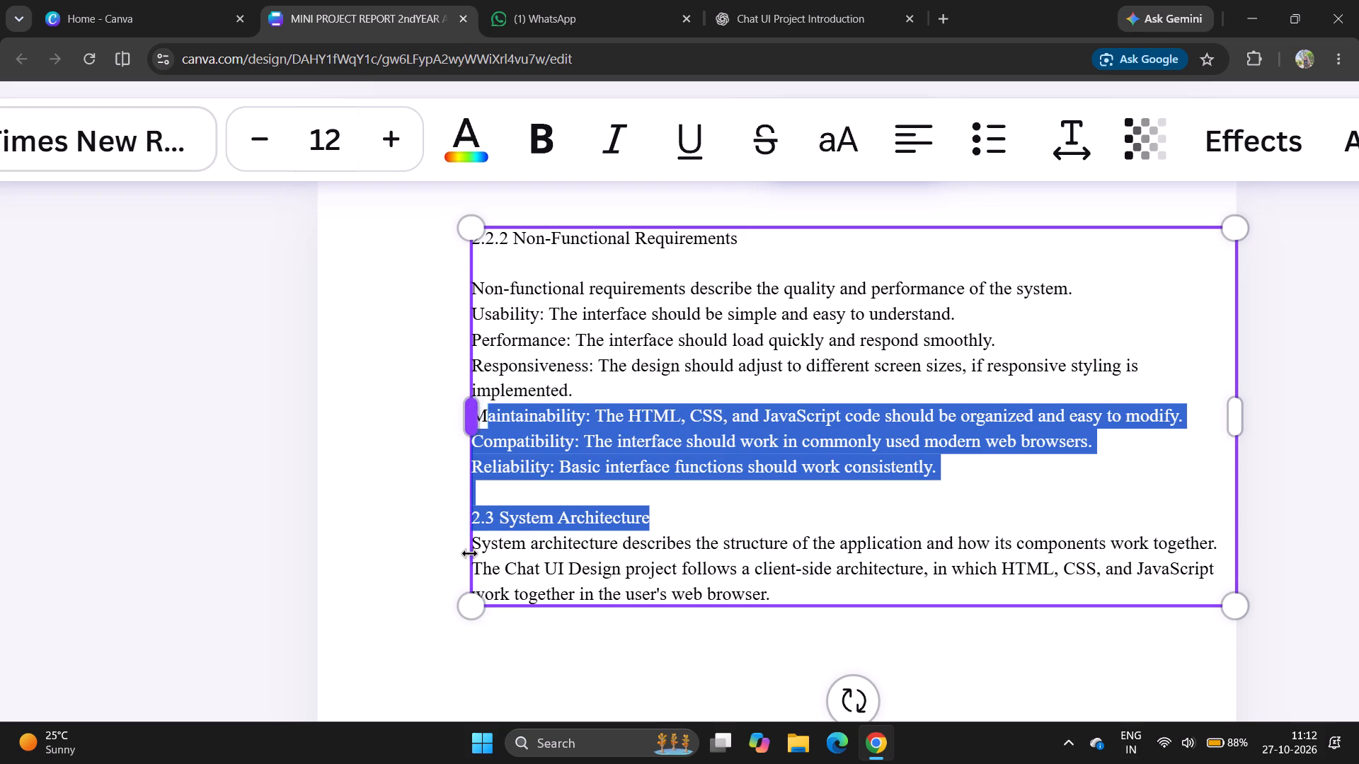
pyautogui.moveTo(469, 553); pyautogui.dragTo(489, 511)
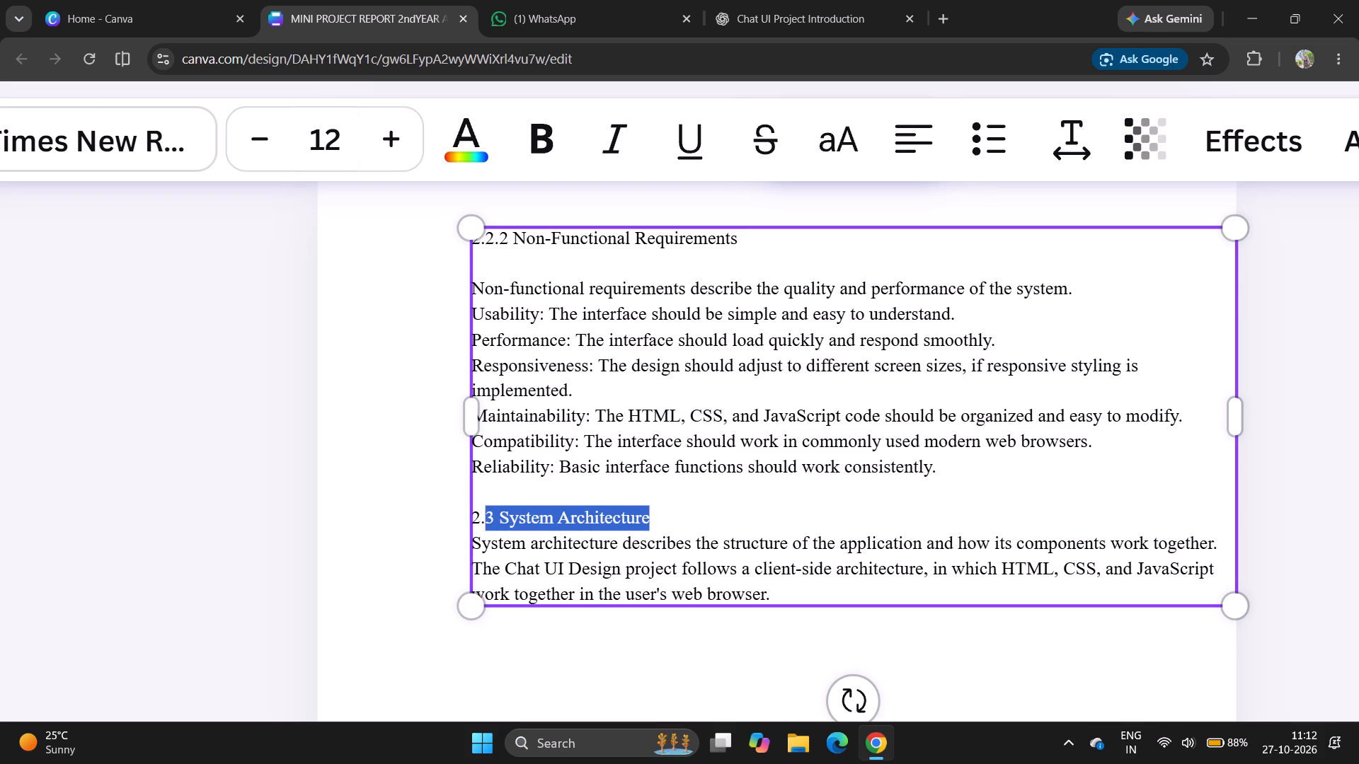
pyautogui.moveTo(489, 511); pyautogui.dragTo(474, 506)
pyautogui.click(523, 139)
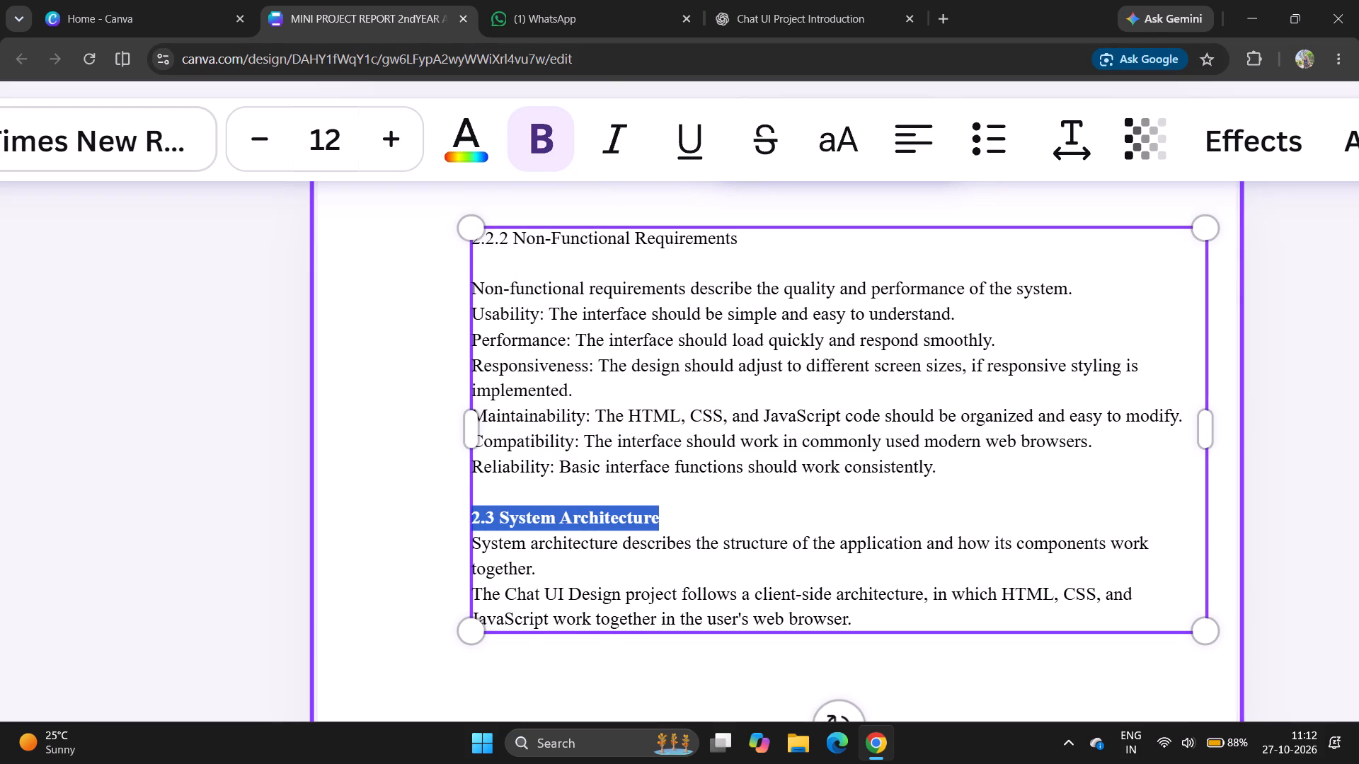
# Turn the 2.2.2 text, from the blank line under its heading through the "Reliability" line, into a bulleted list.
pyautogui.scroll(1, 776, 429)
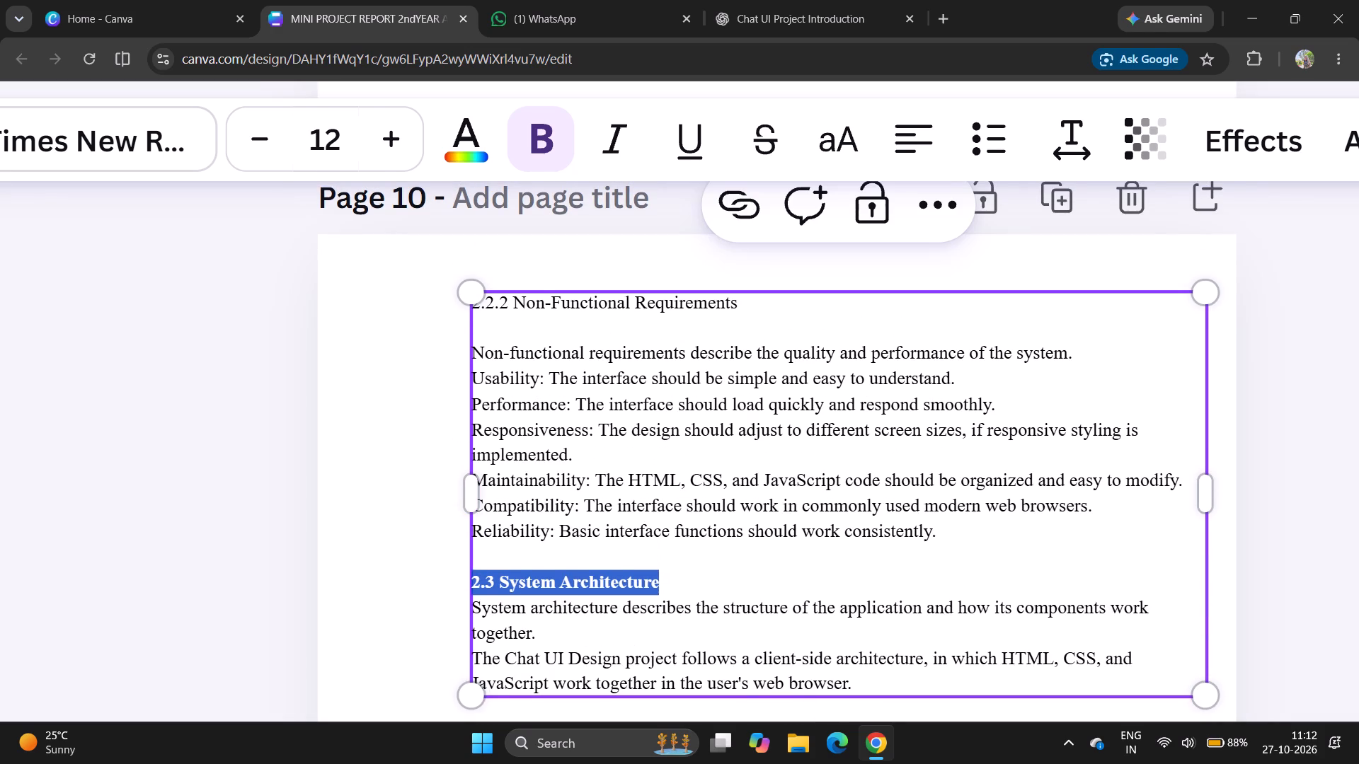
pyautogui.doubleClick(529, 304)
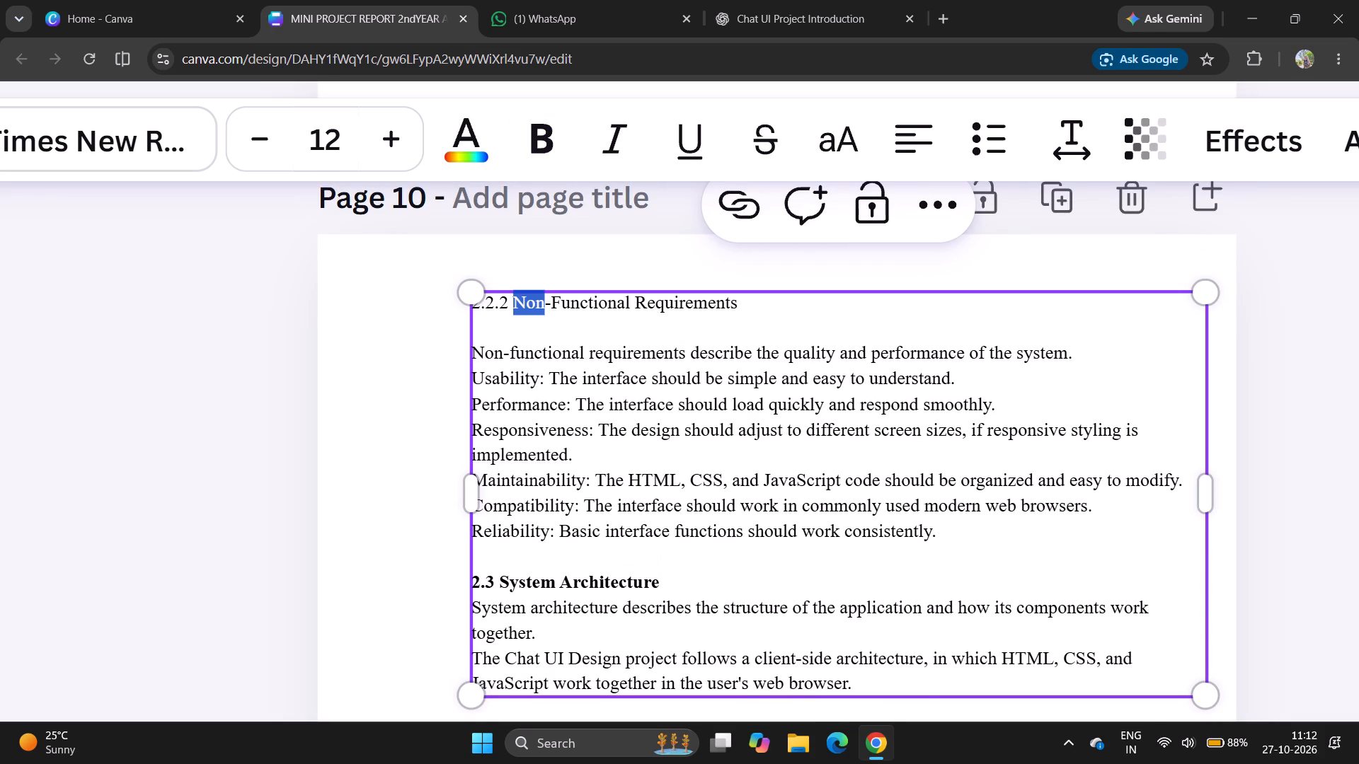
pyautogui.moveTo(968, 554); pyautogui.dragTo(875, 507)
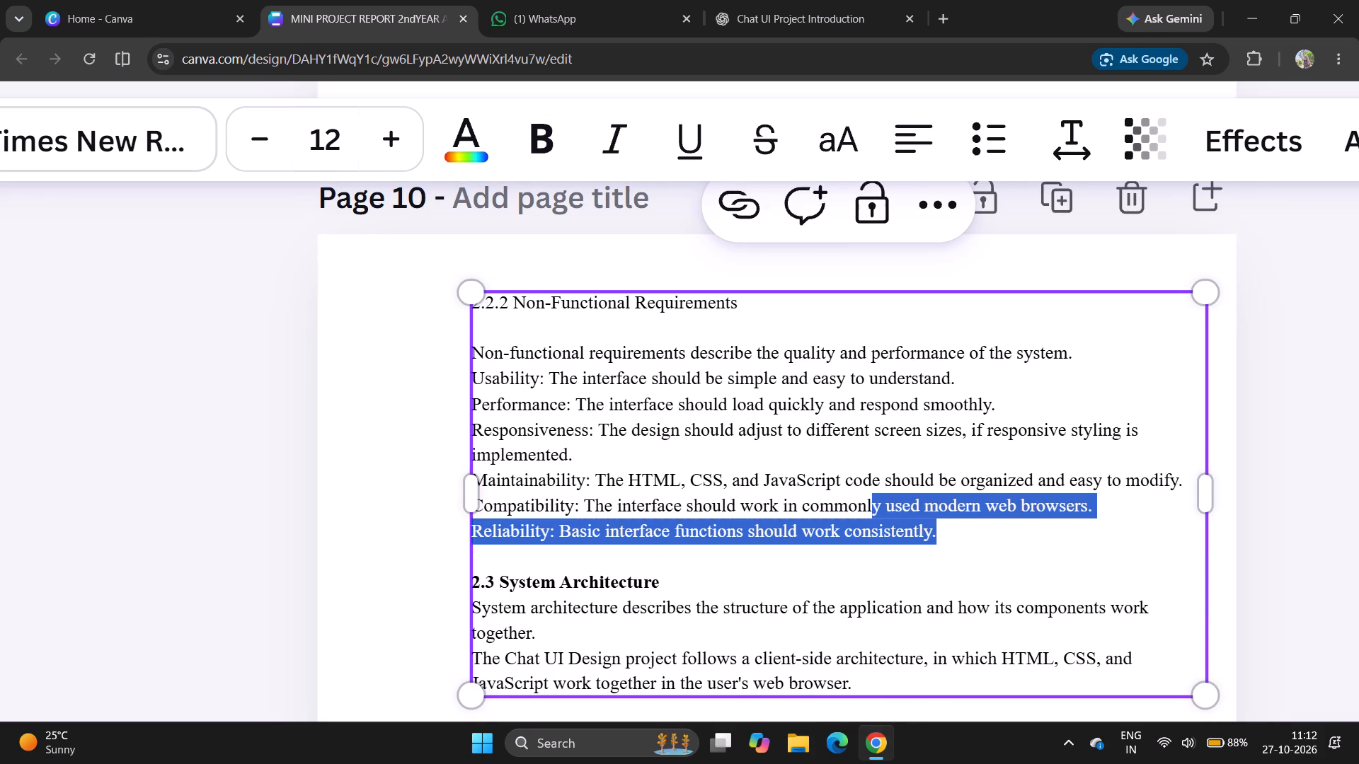
pyautogui.moveTo(875, 507); pyautogui.dragTo(471, 372)
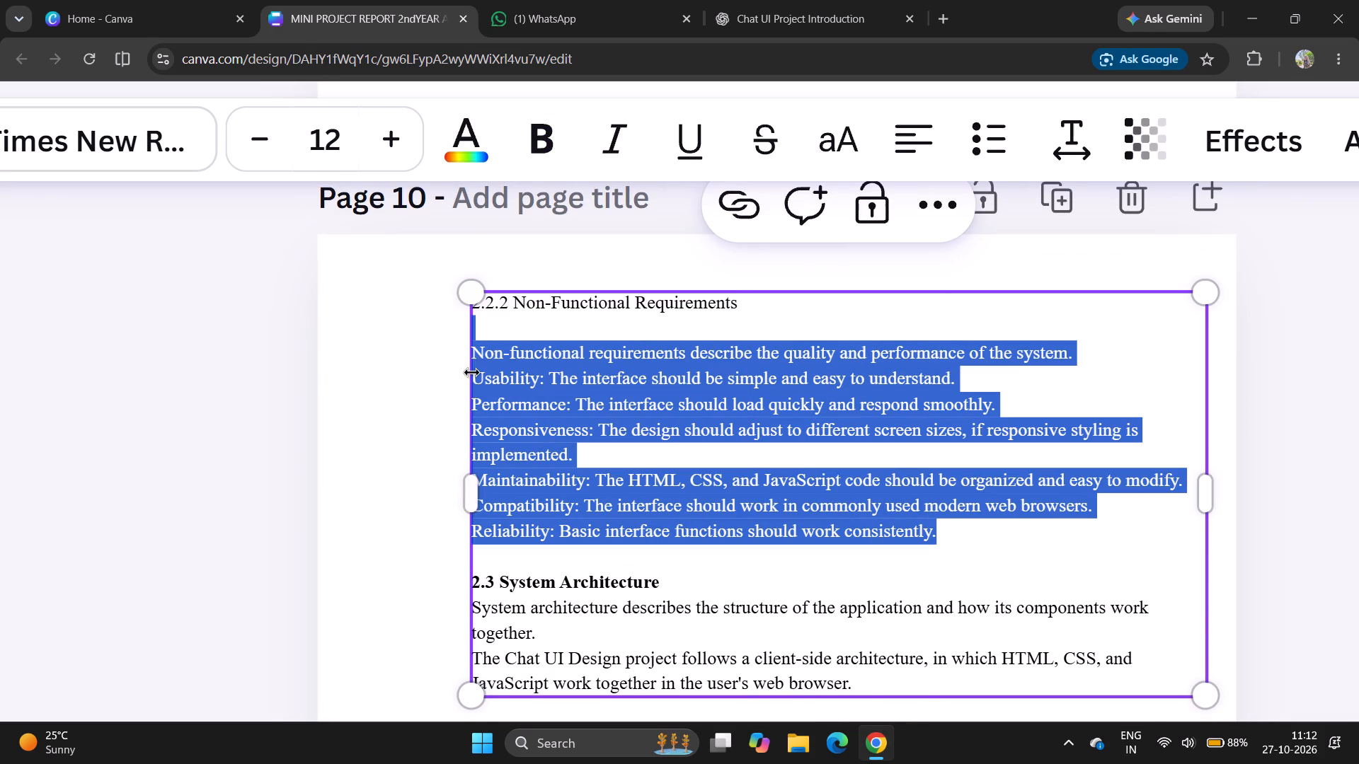
pyautogui.moveTo(471, 372); pyautogui.dragTo(468, 359)
pyautogui.click(972, 144)
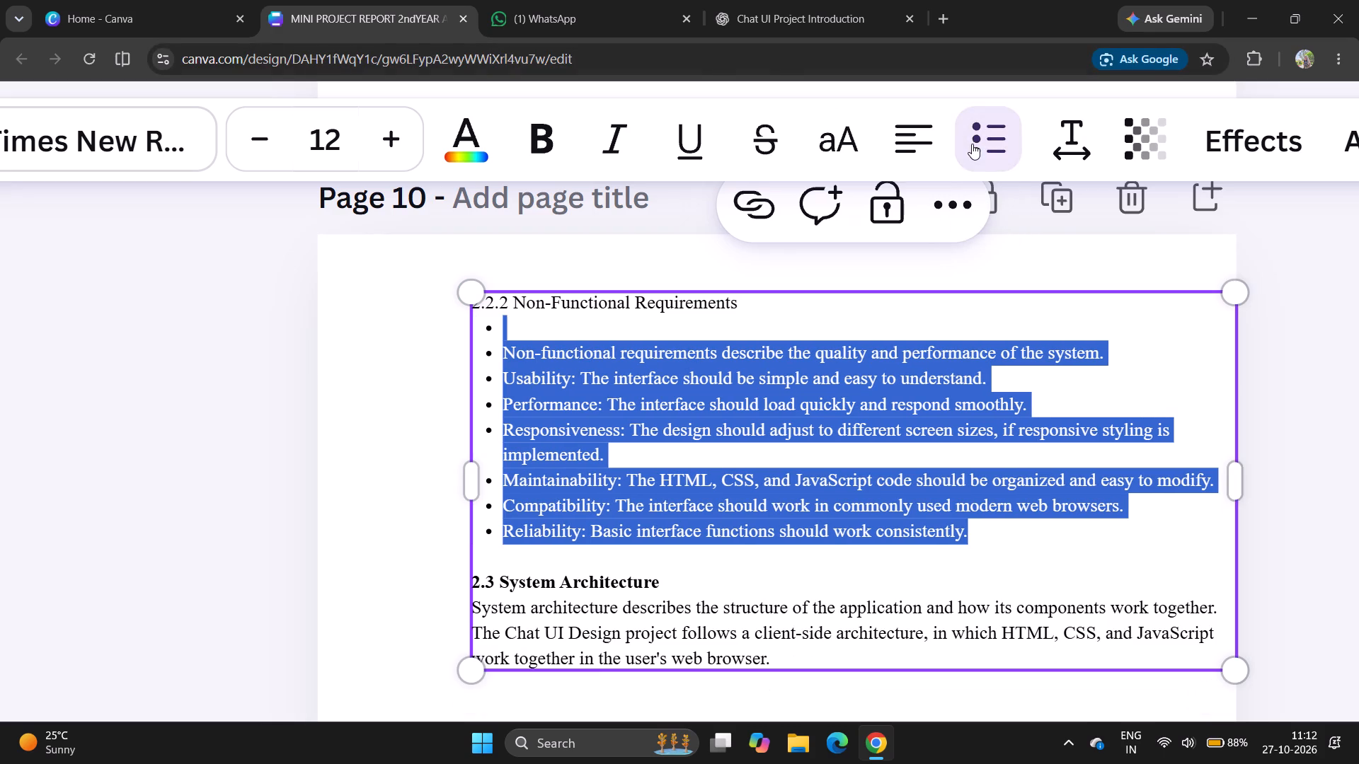
# Replace the empty bullet under the "2.2.2 Non-Functional Requirements" heading with a plain blank line.
pyautogui.click(796, 348)
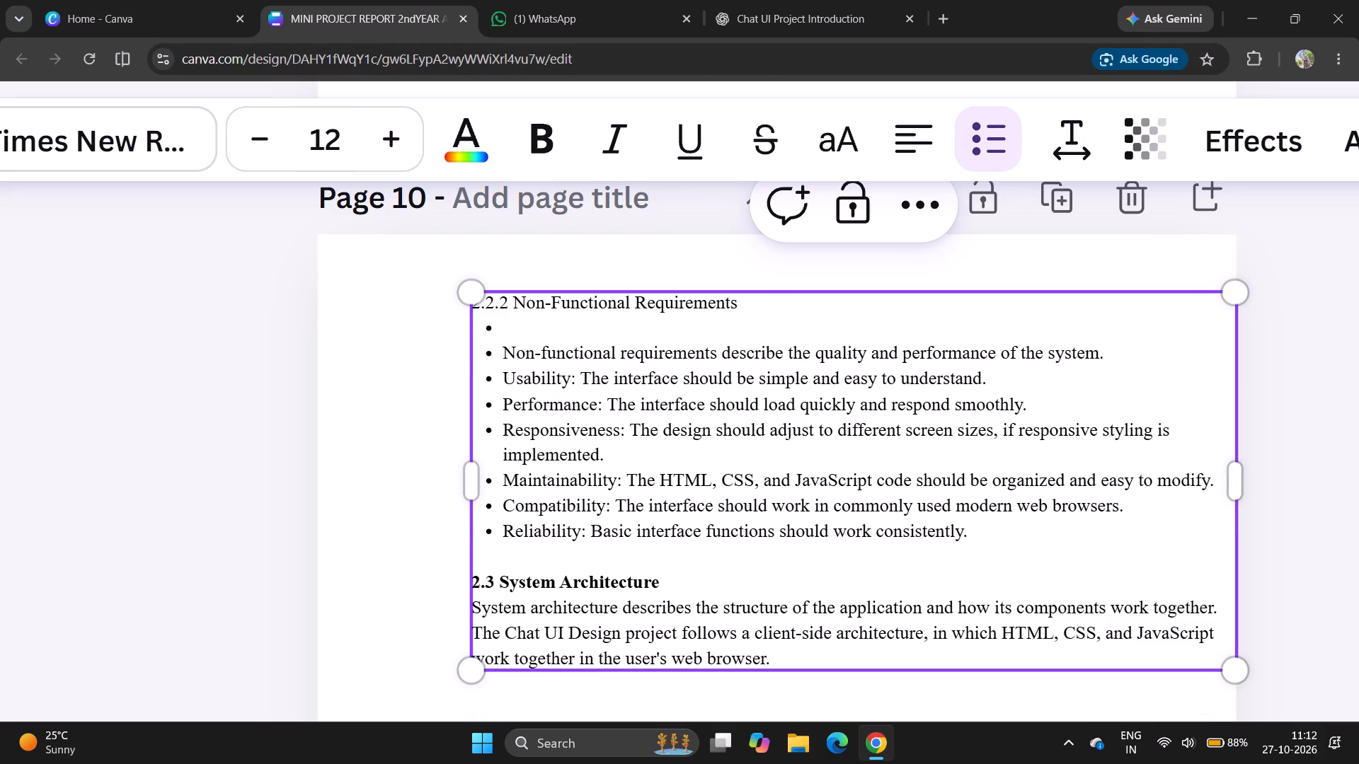
pyautogui.click(501, 335)
pyautogui.press('BackSpace')
pyautogui.press('BackSpace')
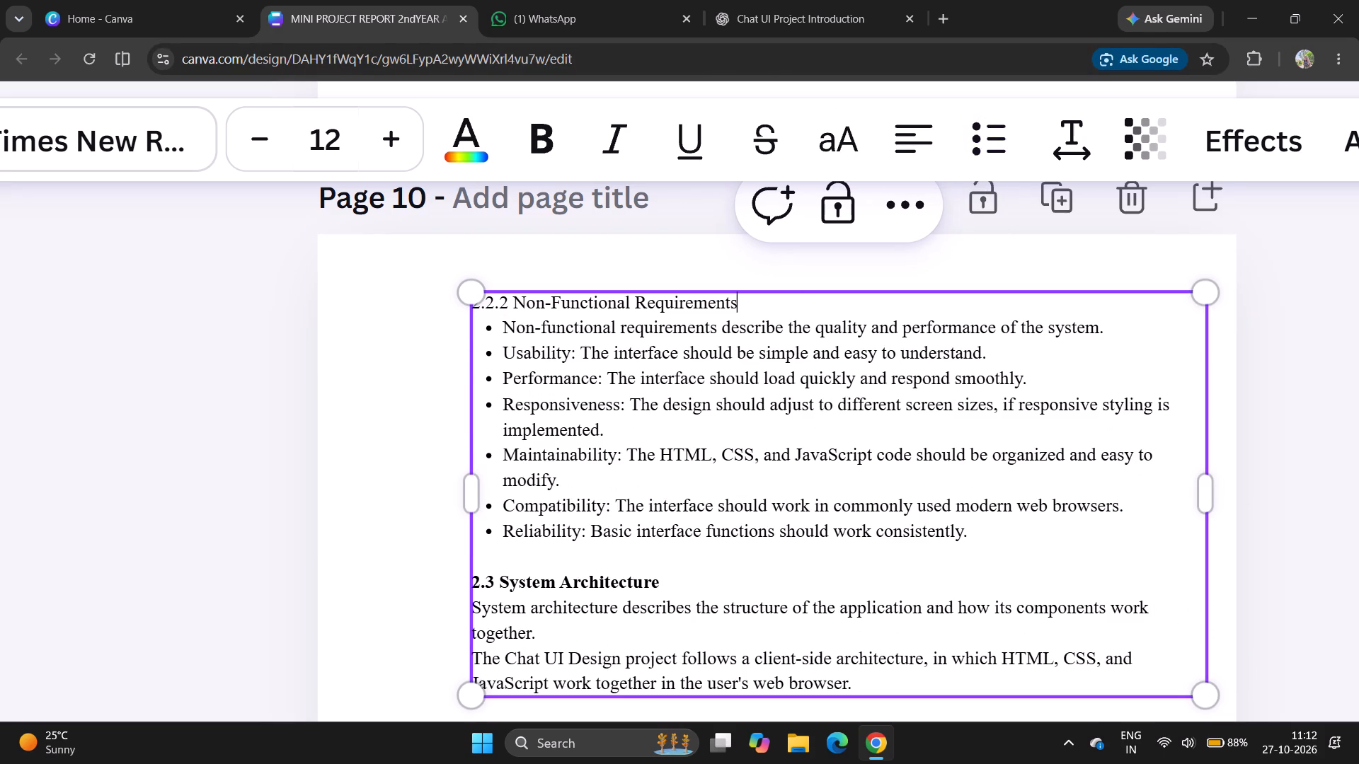
pyautogui.press('Return')
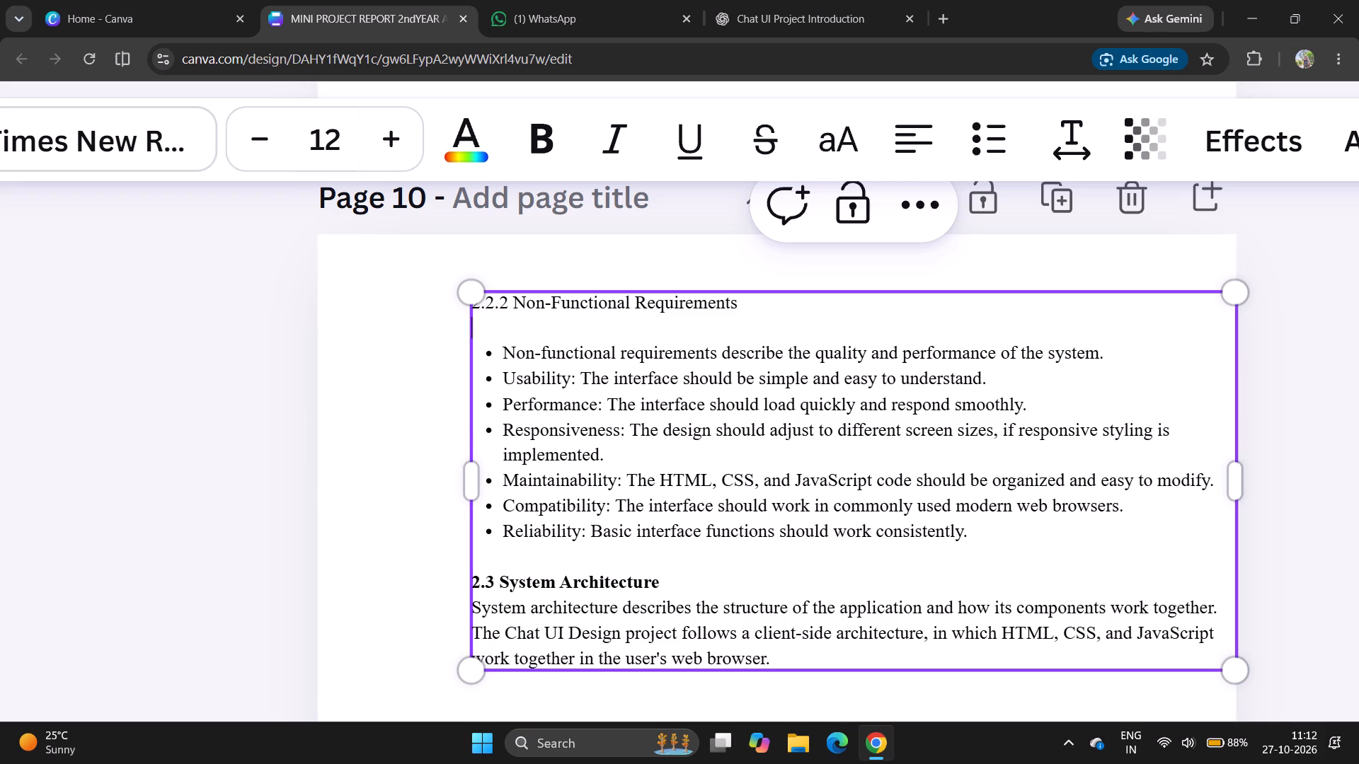
# Insert a blank line below the "2.3 System Architecture" heading on page 10.
pyautogui.scroll(-1, 521, 473)
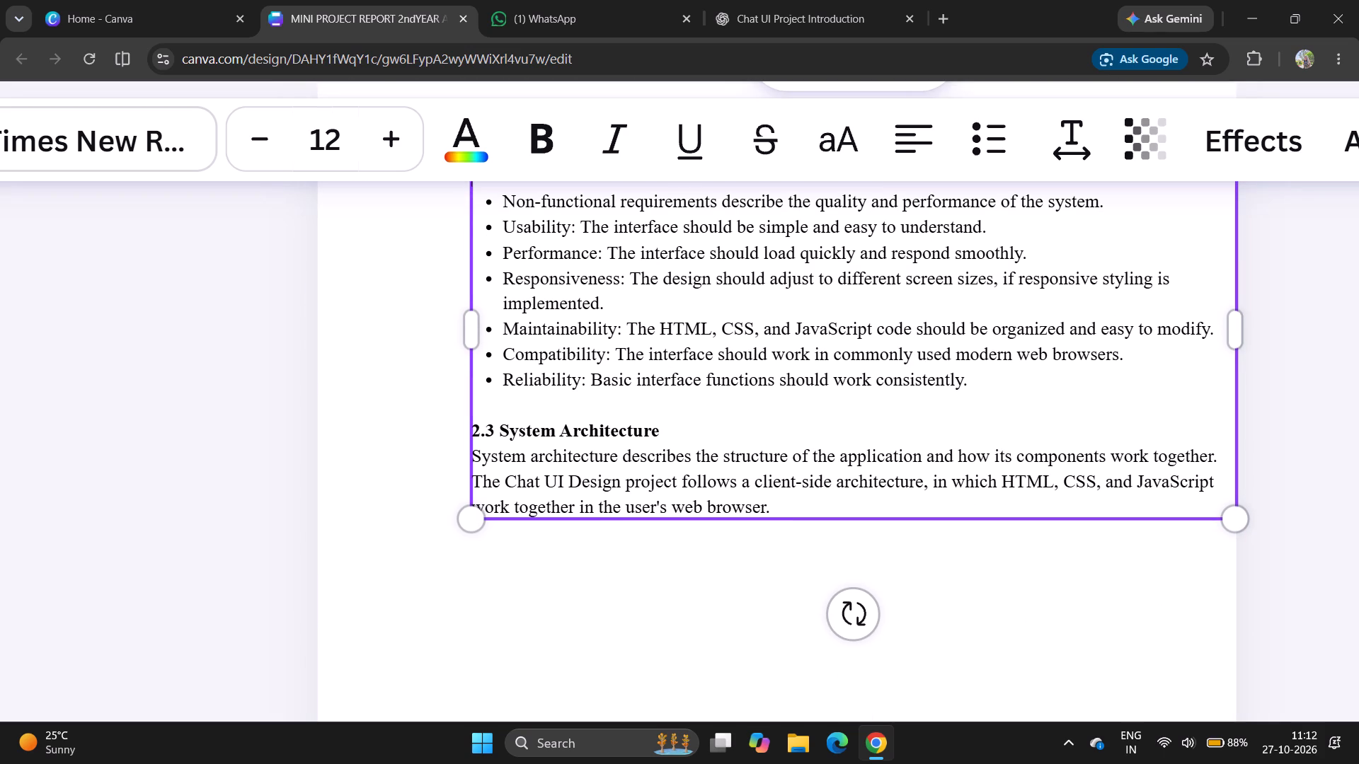
pyautogui.click(663, 432)
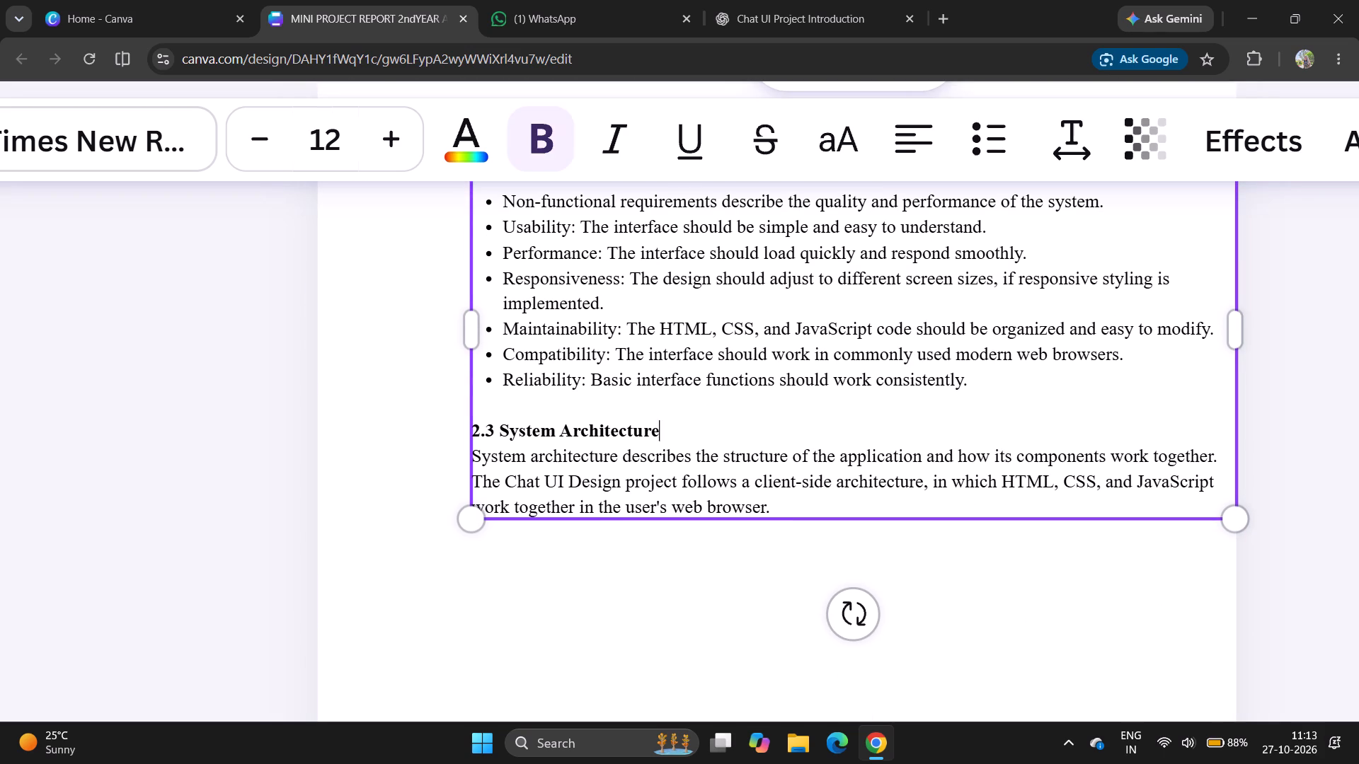
pyautogui.press('Return')
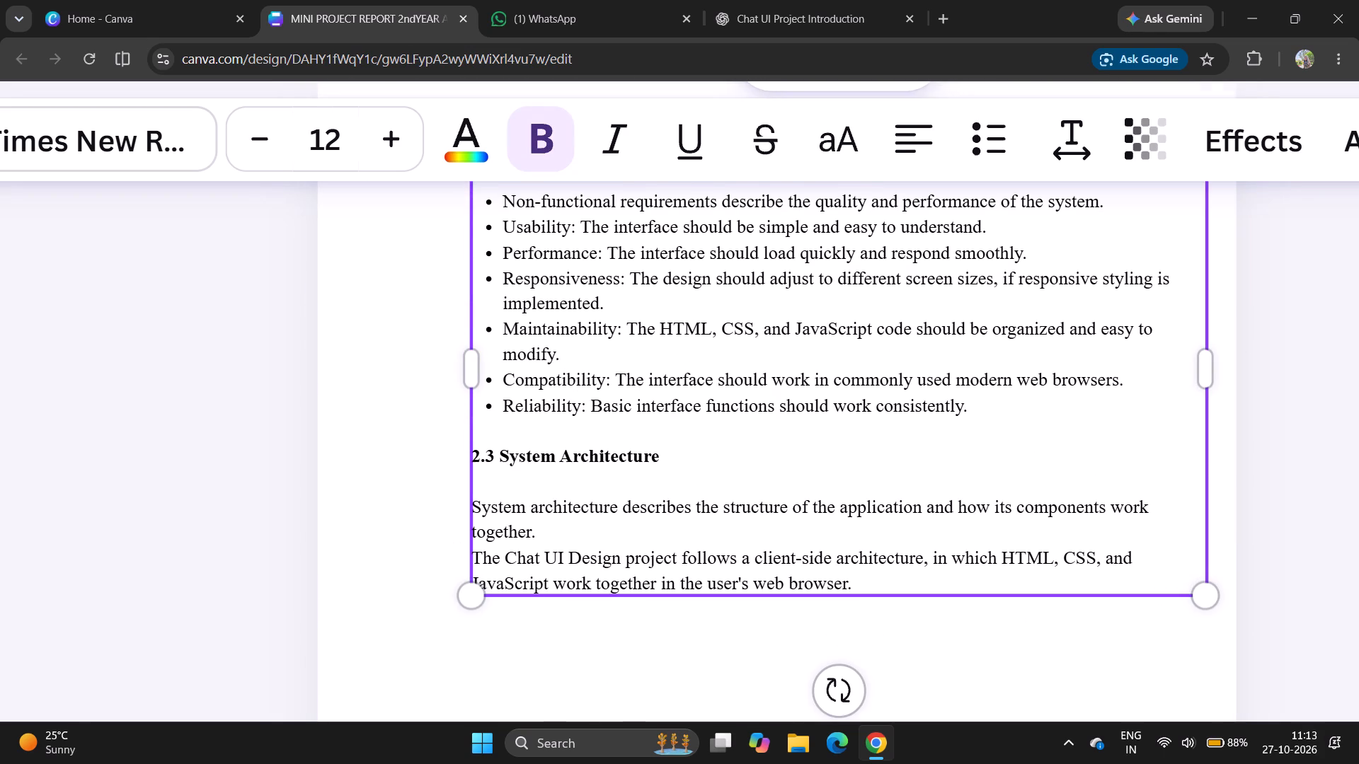
# Compare with section 2.2.1 on page 9 and remove the blank line between the 2.2.2 heading and its bulleted list.
pyautogui.scroll(6, 541, 536)
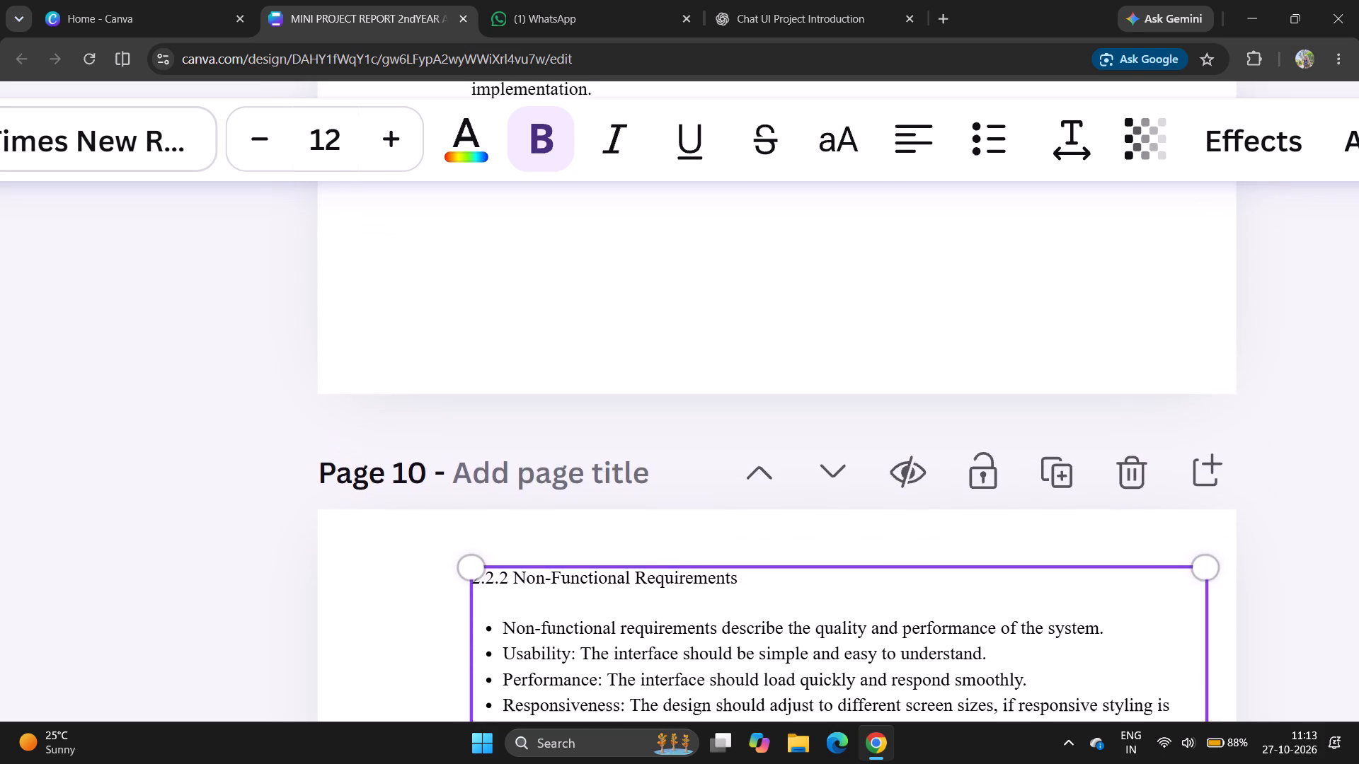
pyautogui.scroll(2, 541, 536)
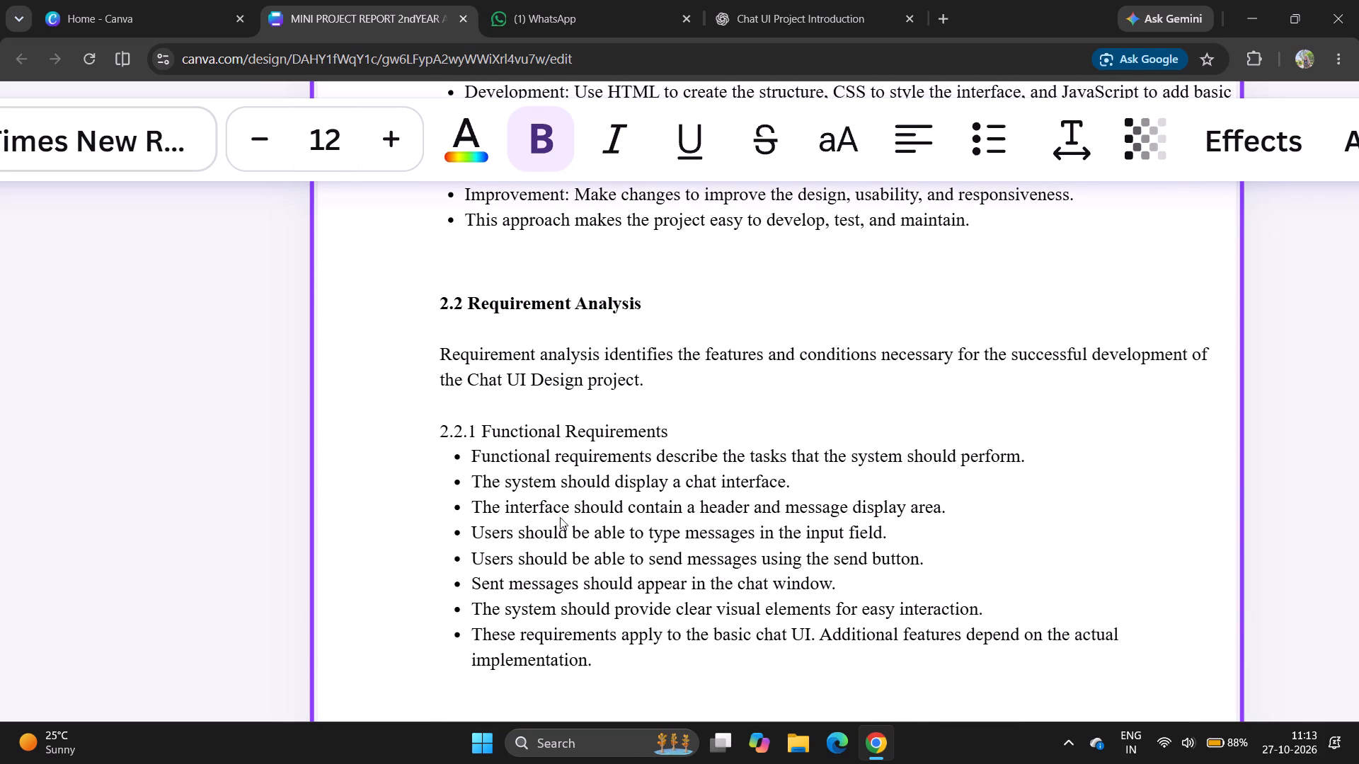
pyautogui.scroll(-5, 651, 434)
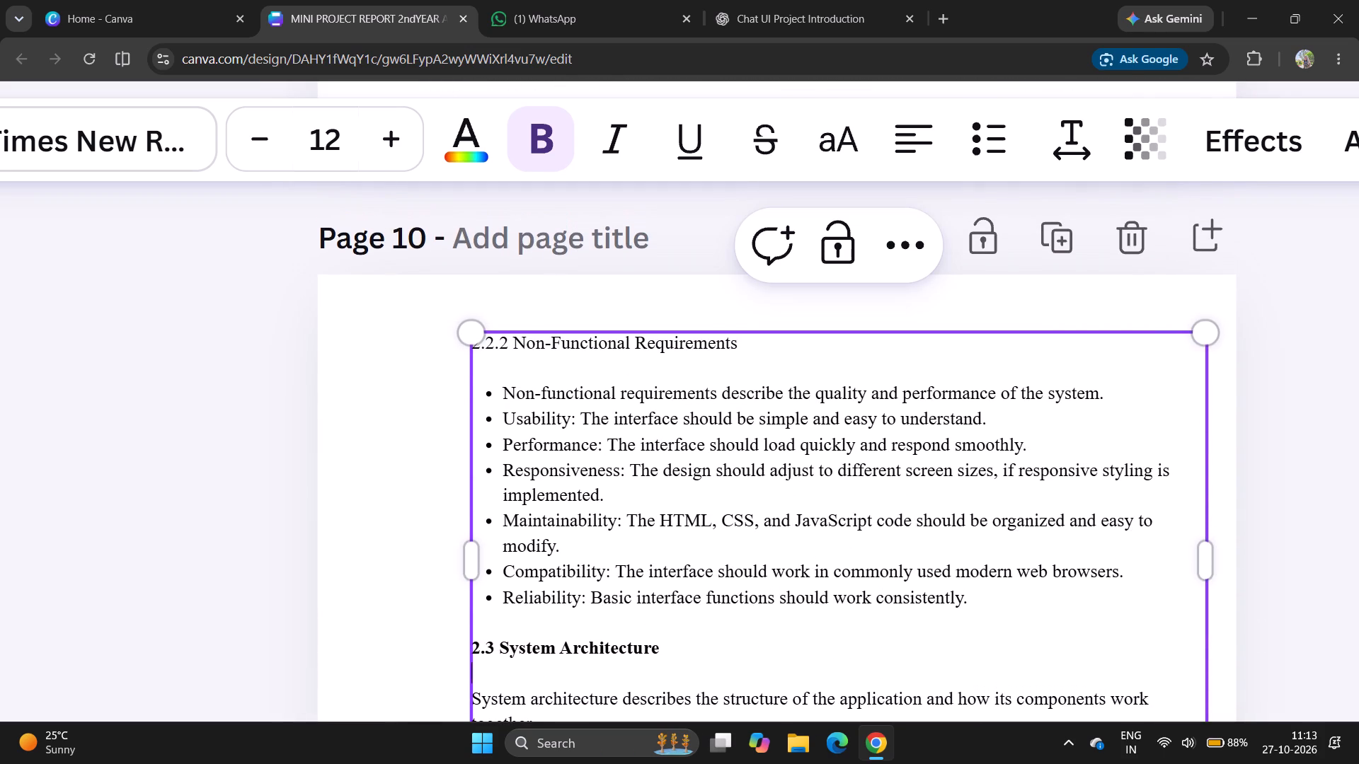
pyautogui.click(493, 386)
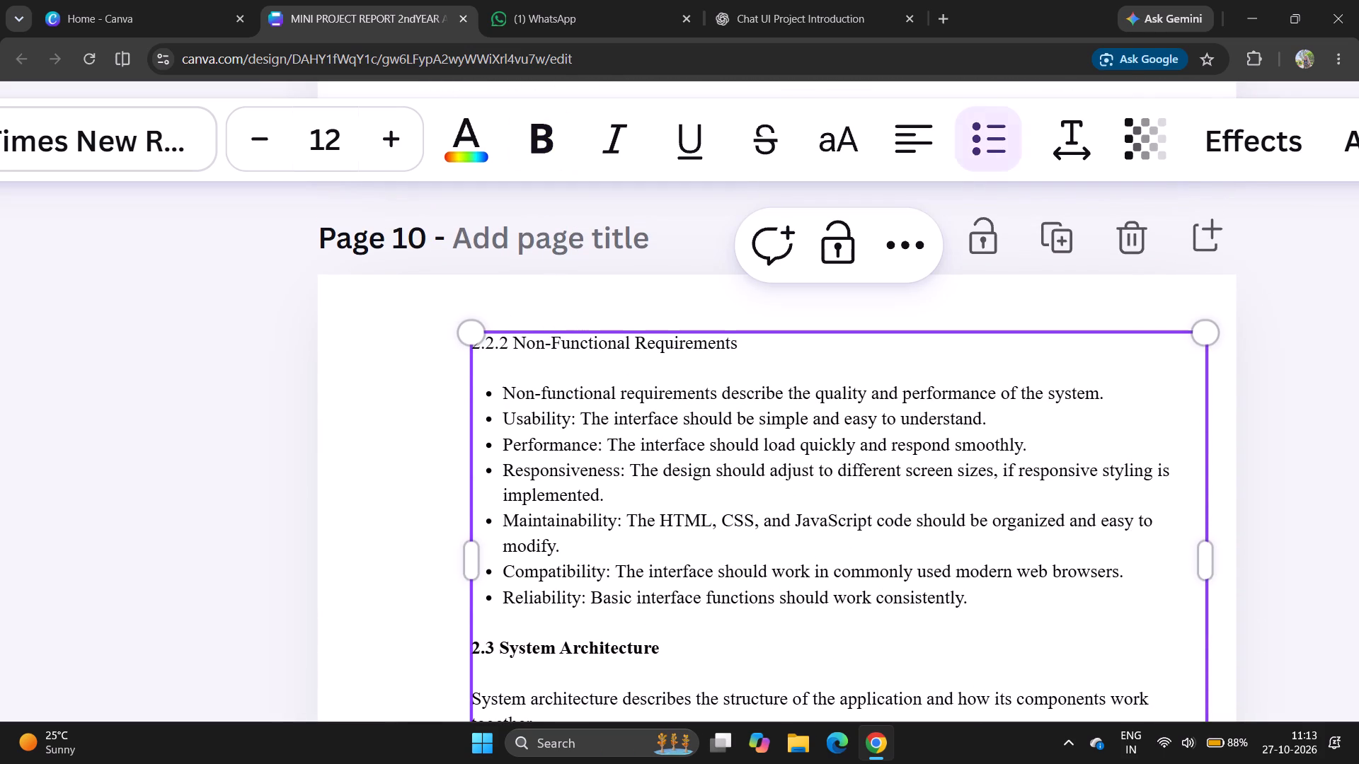
pyautogui.press('Left')
pyautogui.press('BackSpace')
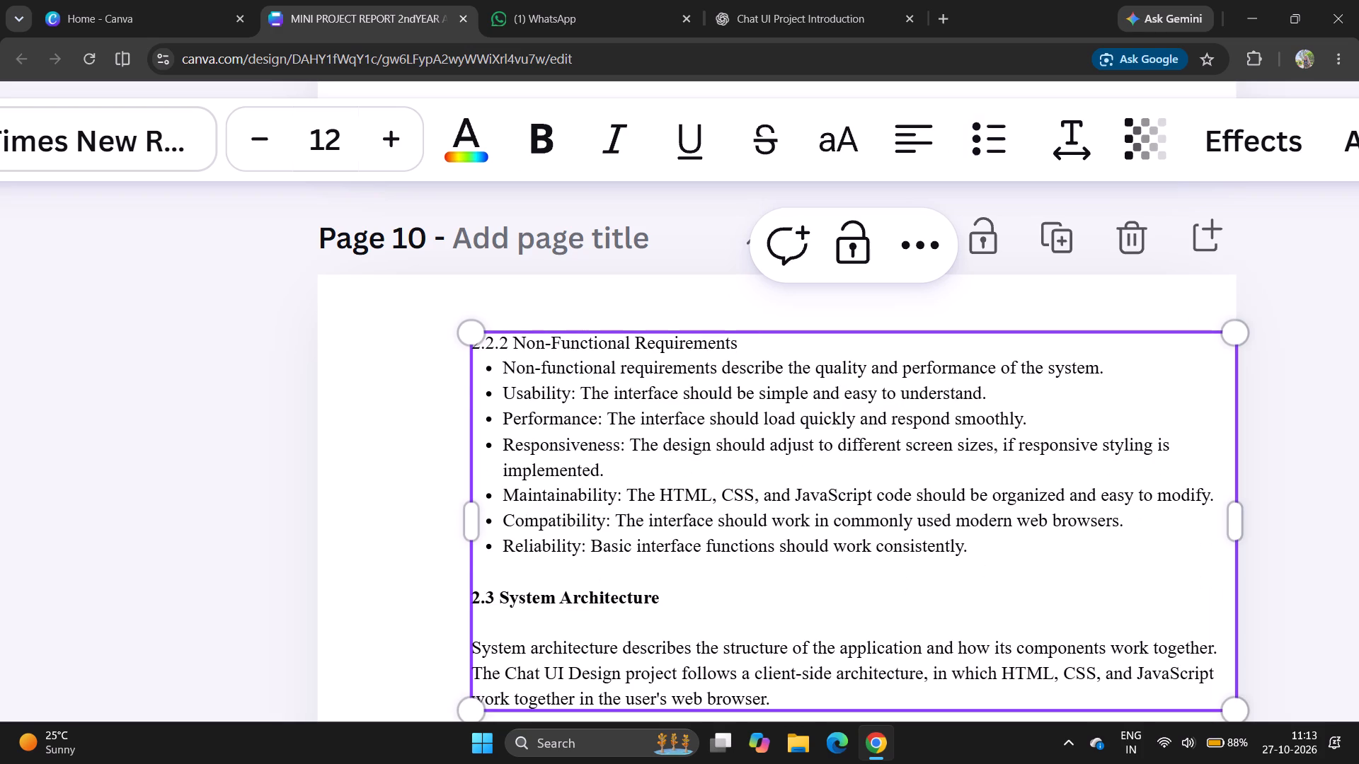
pyautogui.scroll(-2, 553, 485)
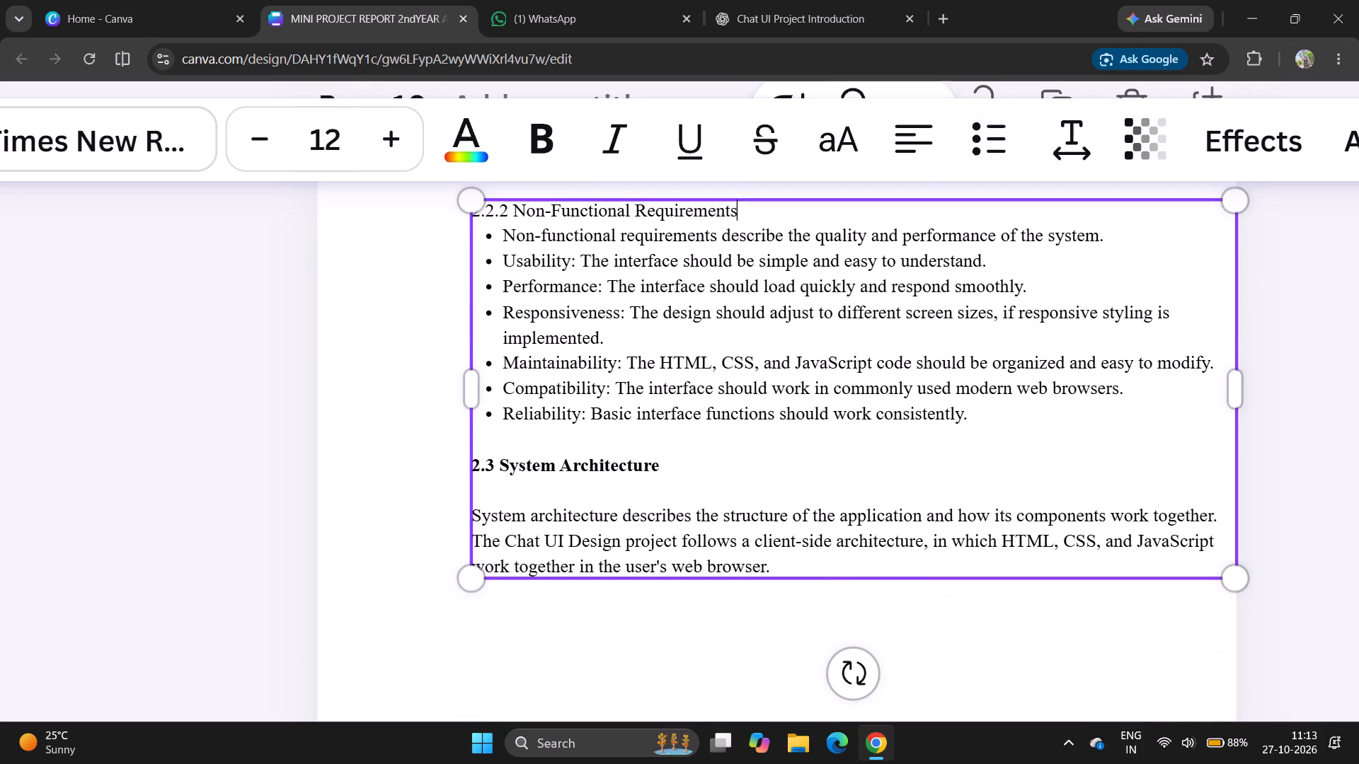
pyautogui.scroll(-1, 553, 485)
pyautogui.scroll(3, 553, 485)
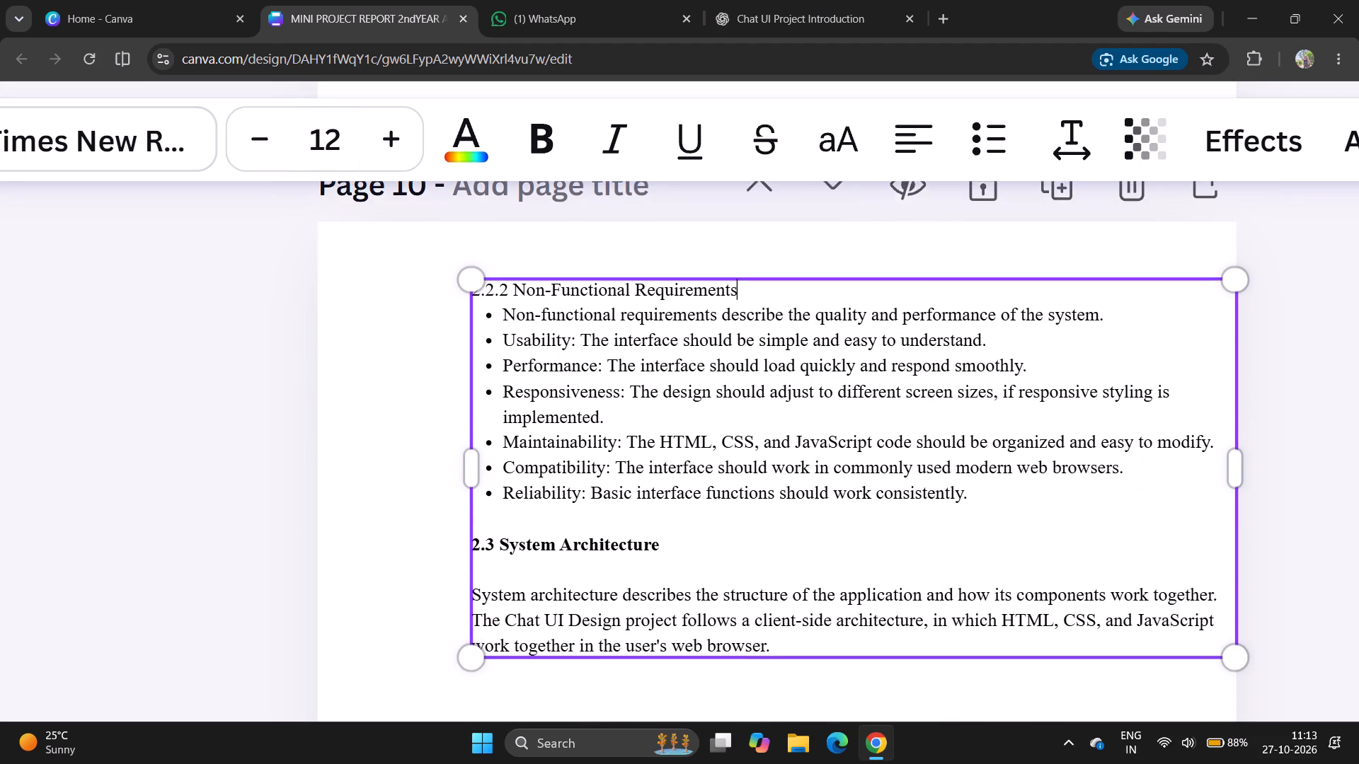
pyautogui.scroll(3, 553, 485)
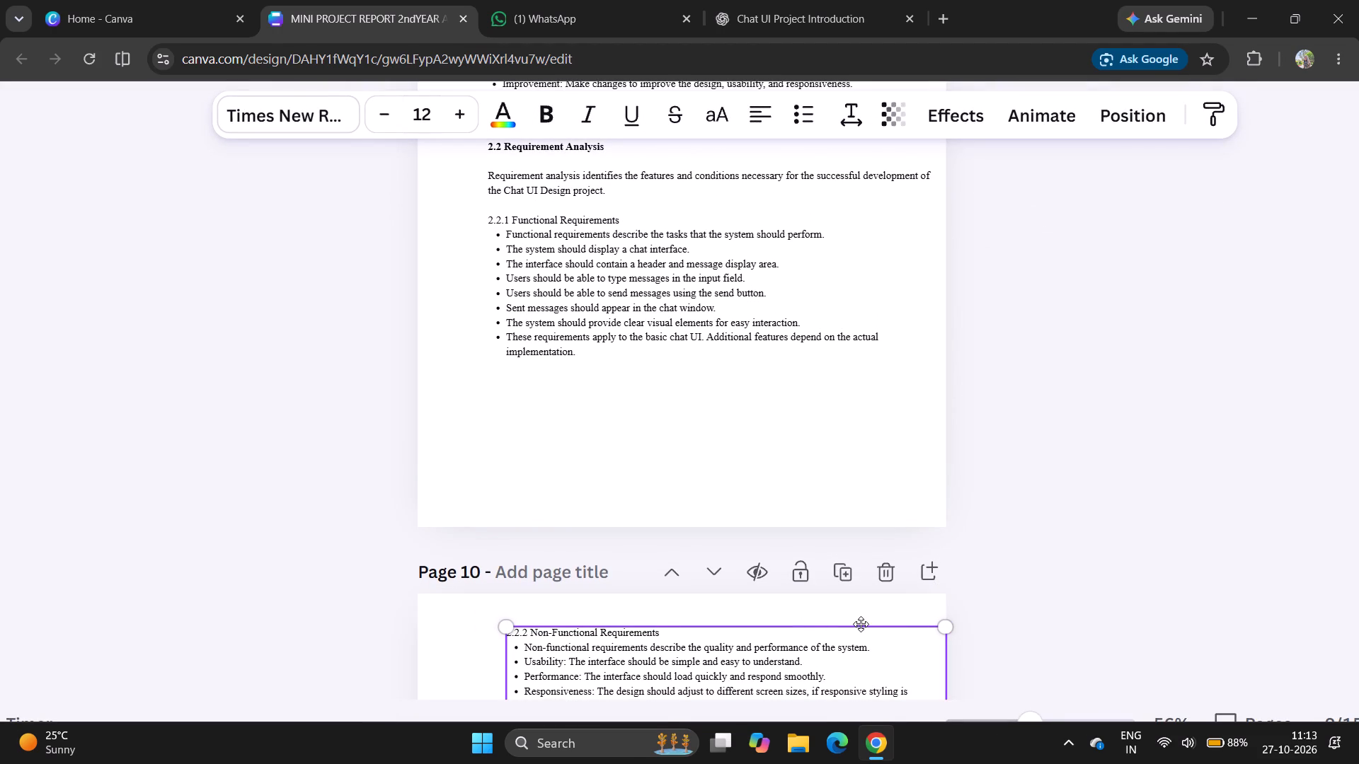
pyautogui.moveTo(861, 625); pyautogui.dragTo(847, 622)
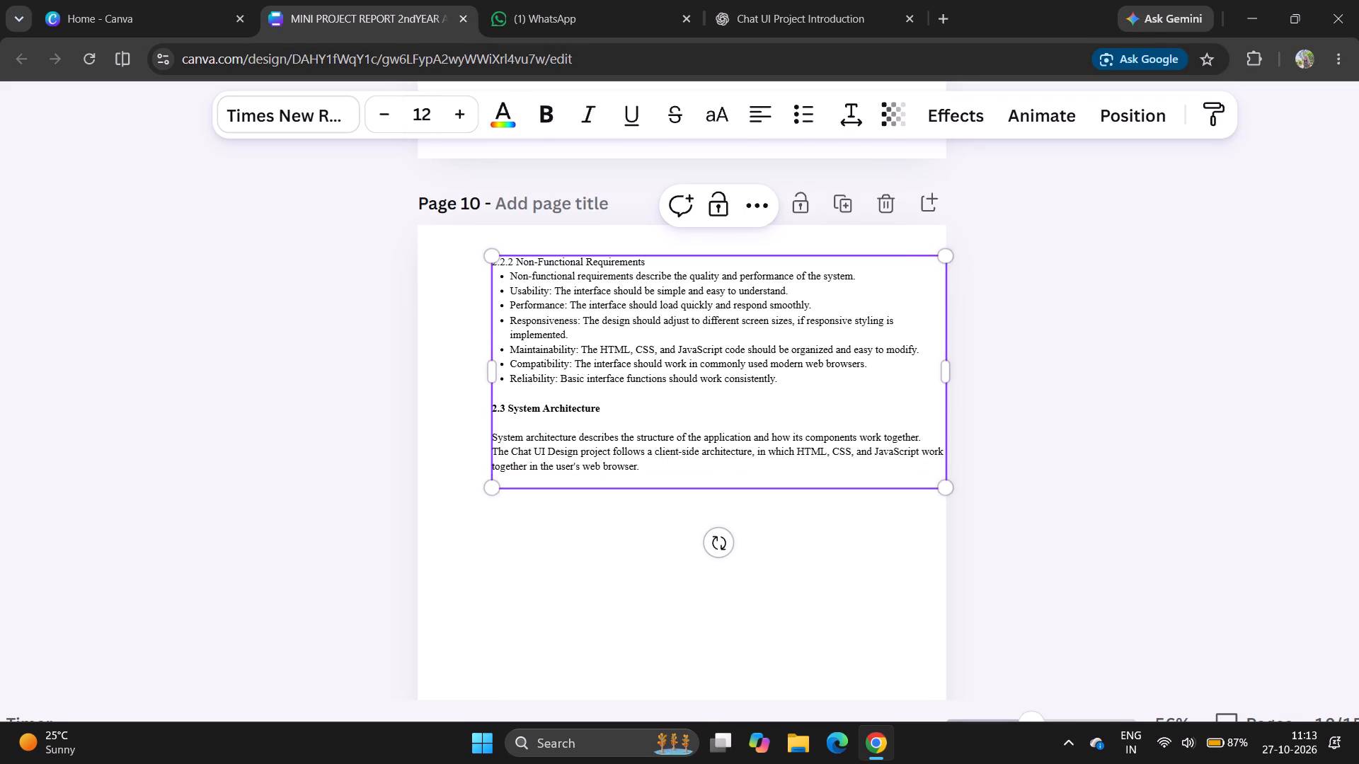
pyautogui.hotkey('ctrl', 'v')
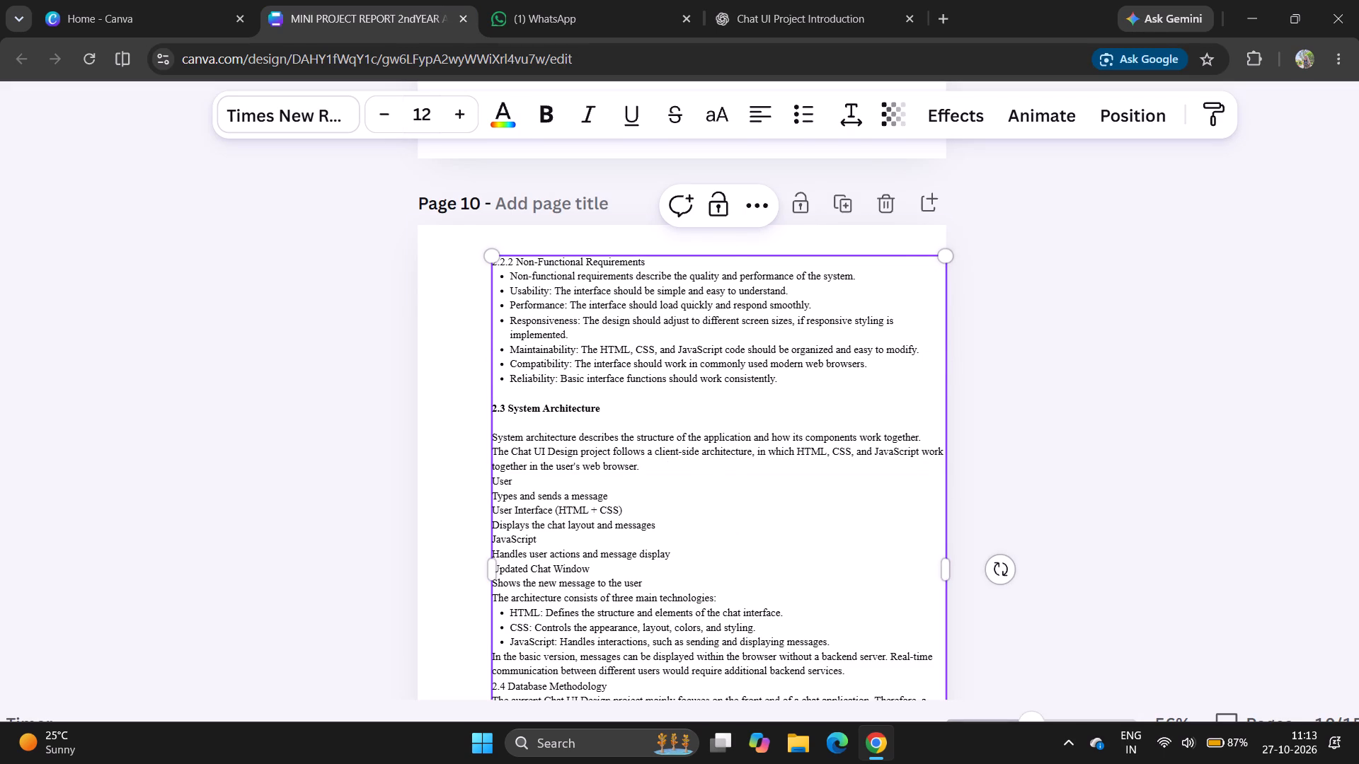
# Insert a blank line above the "2.4 Database Methodology" heading on page 10.
pyautogui.scroll(-3, 654, 504)
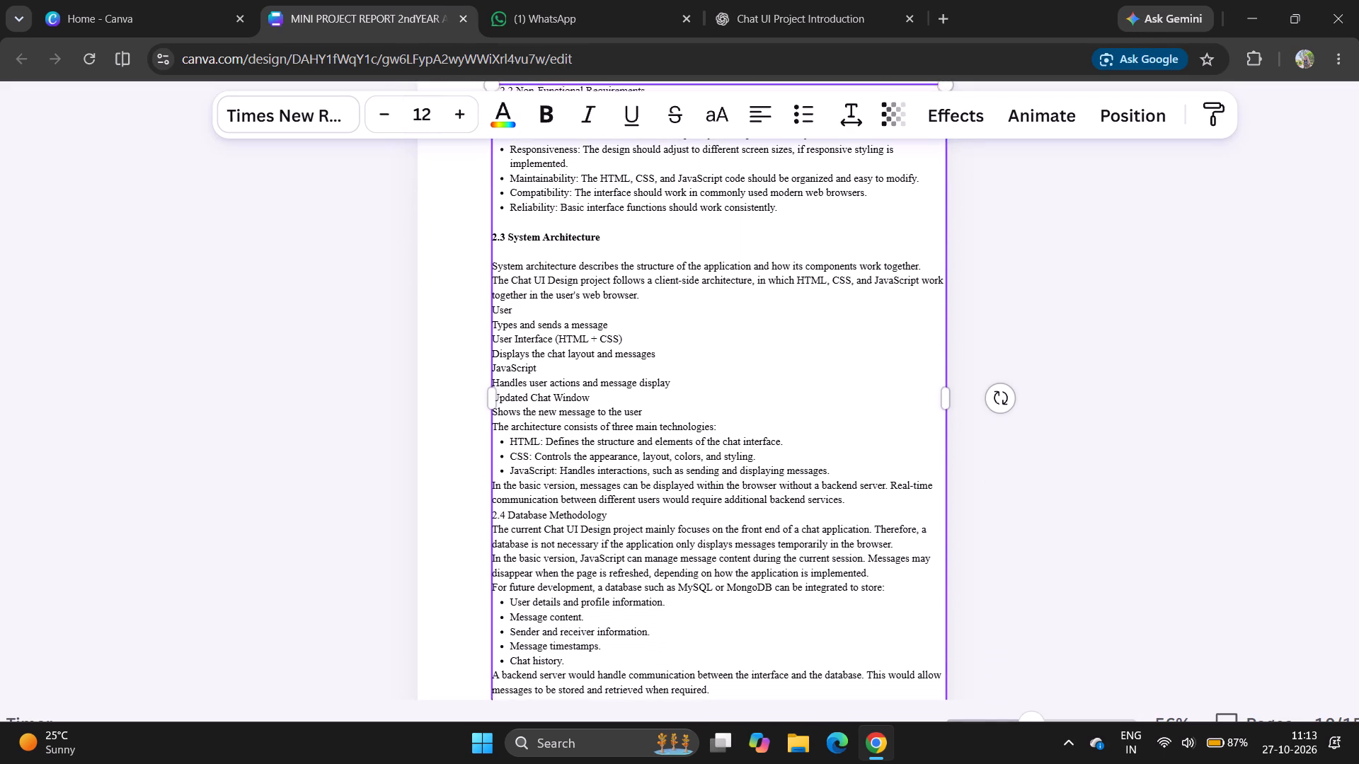
pyautogui.scroll(-1, 654, 504)
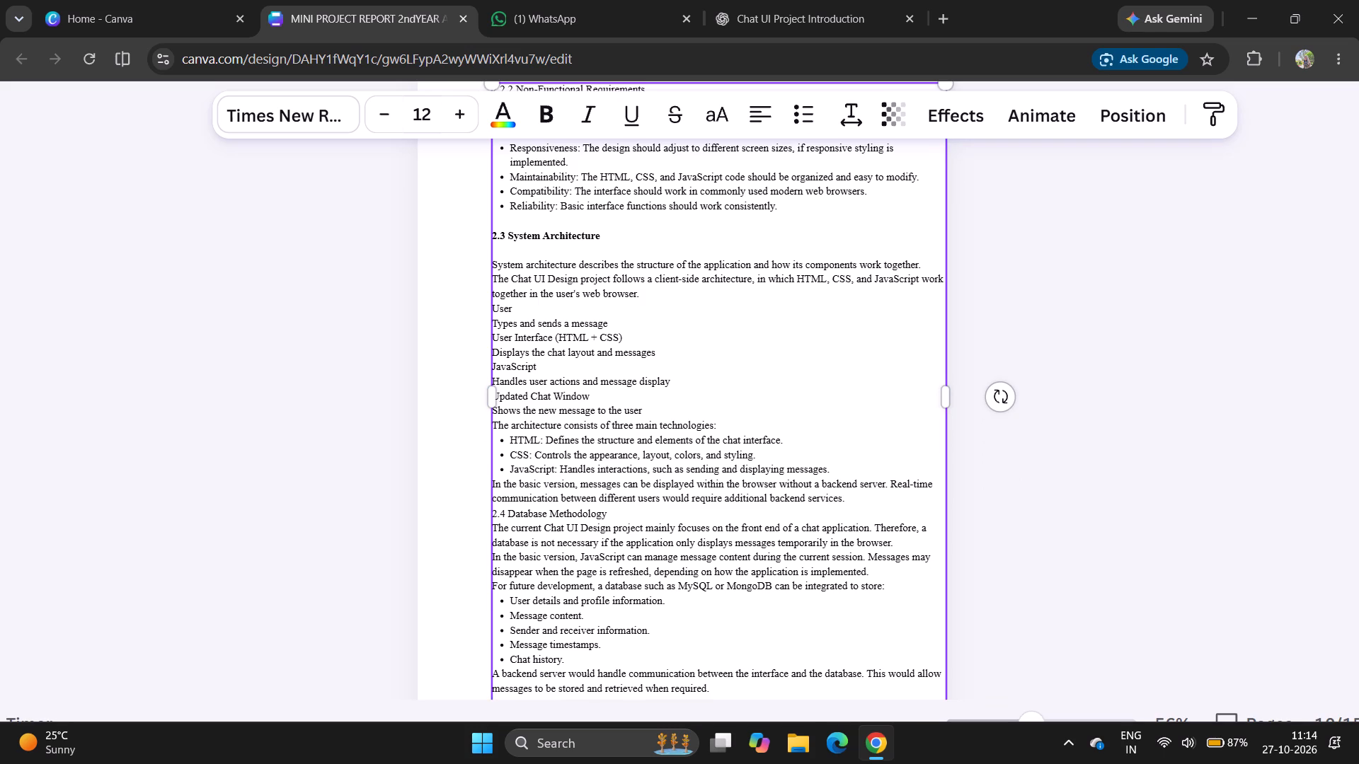
pyautogui.click(854, 498)
pyautogui.press('Return')
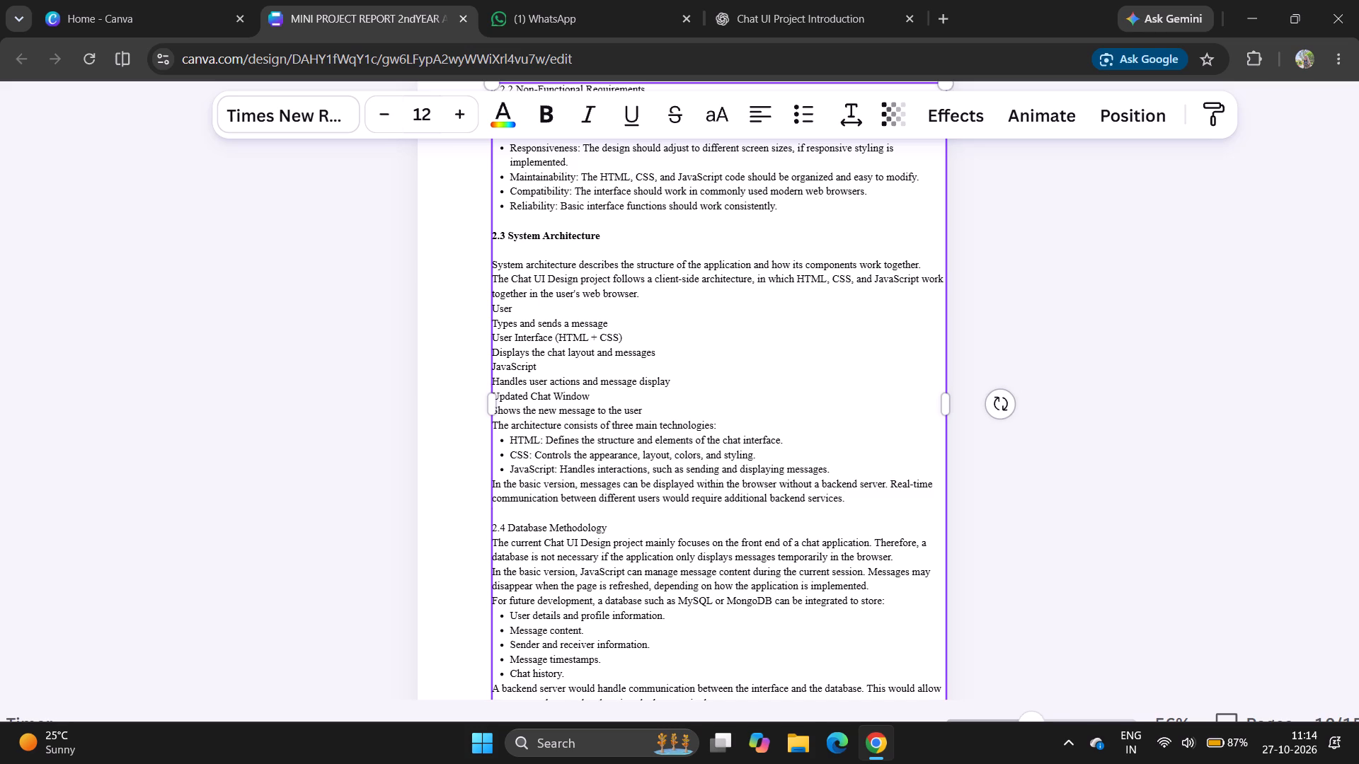
# Make the "2.4 Database Methodology" heading on page 10 bold.
pyautogui.moveTo(609, 526); pyautogui.dragTo(498, 529)
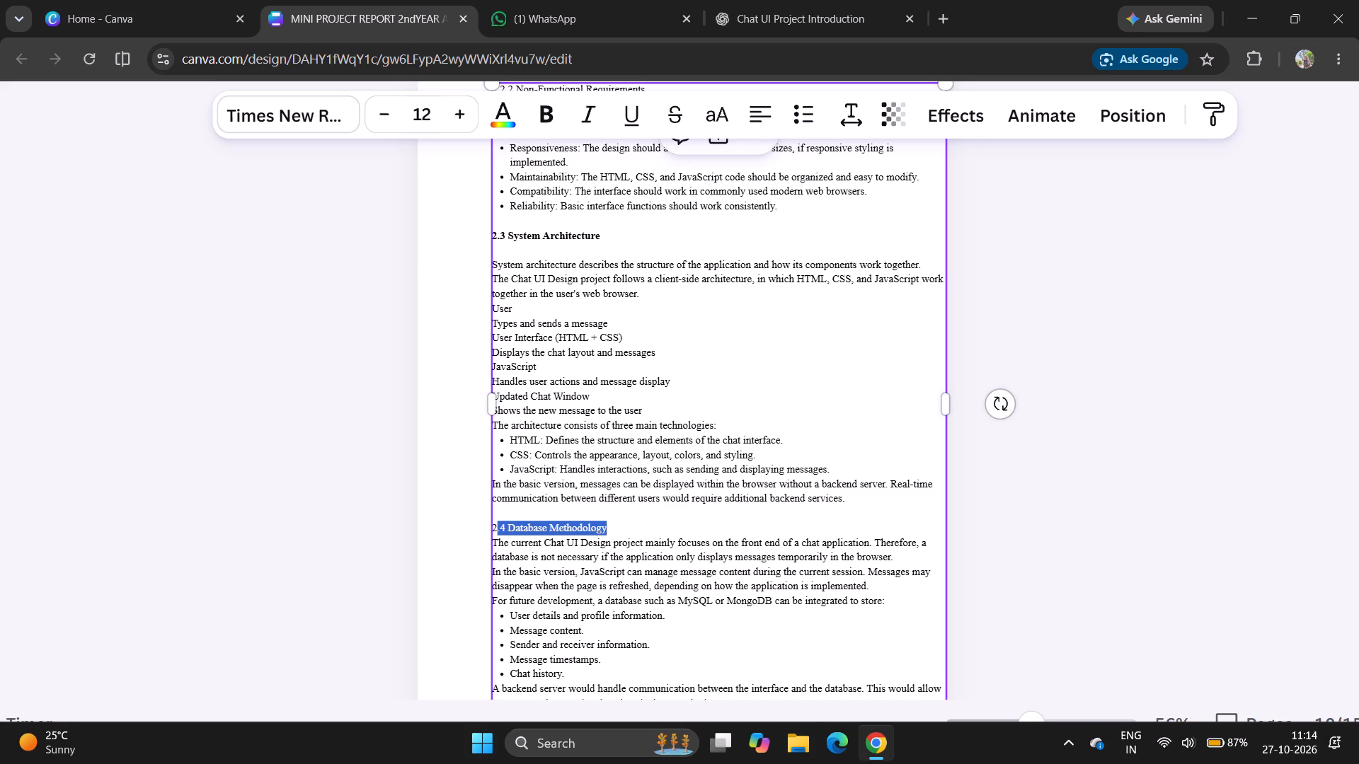
pyautogui.moveTo(498, 529); pyautogui.dragTo(488, 529)
pyautogui.click(887, 294)
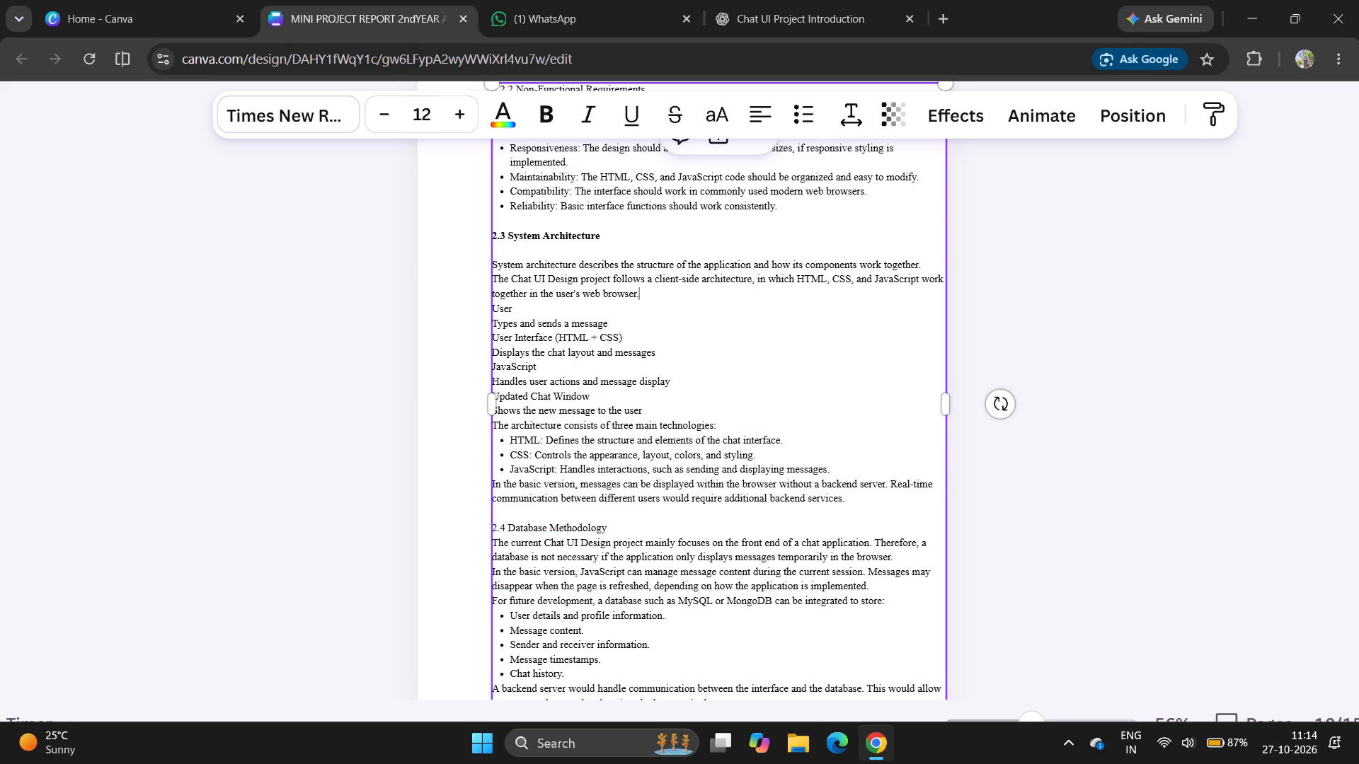
pyautogui.moveTo(612, 527); pyautogui.dragTo(510, 529)
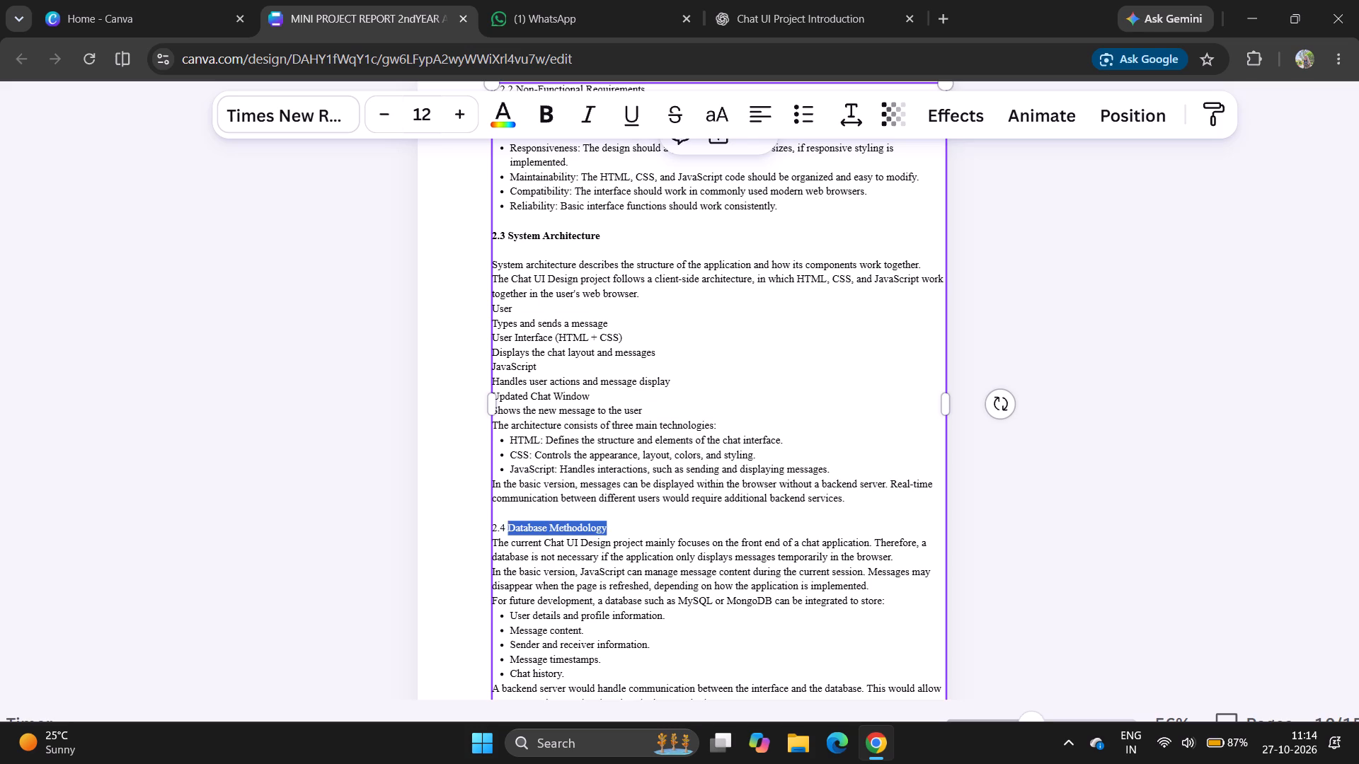
pyautogui.moveTo(510, 529); pyautogui.dragTo(491, 528)
pyautogui.click(845, 304)
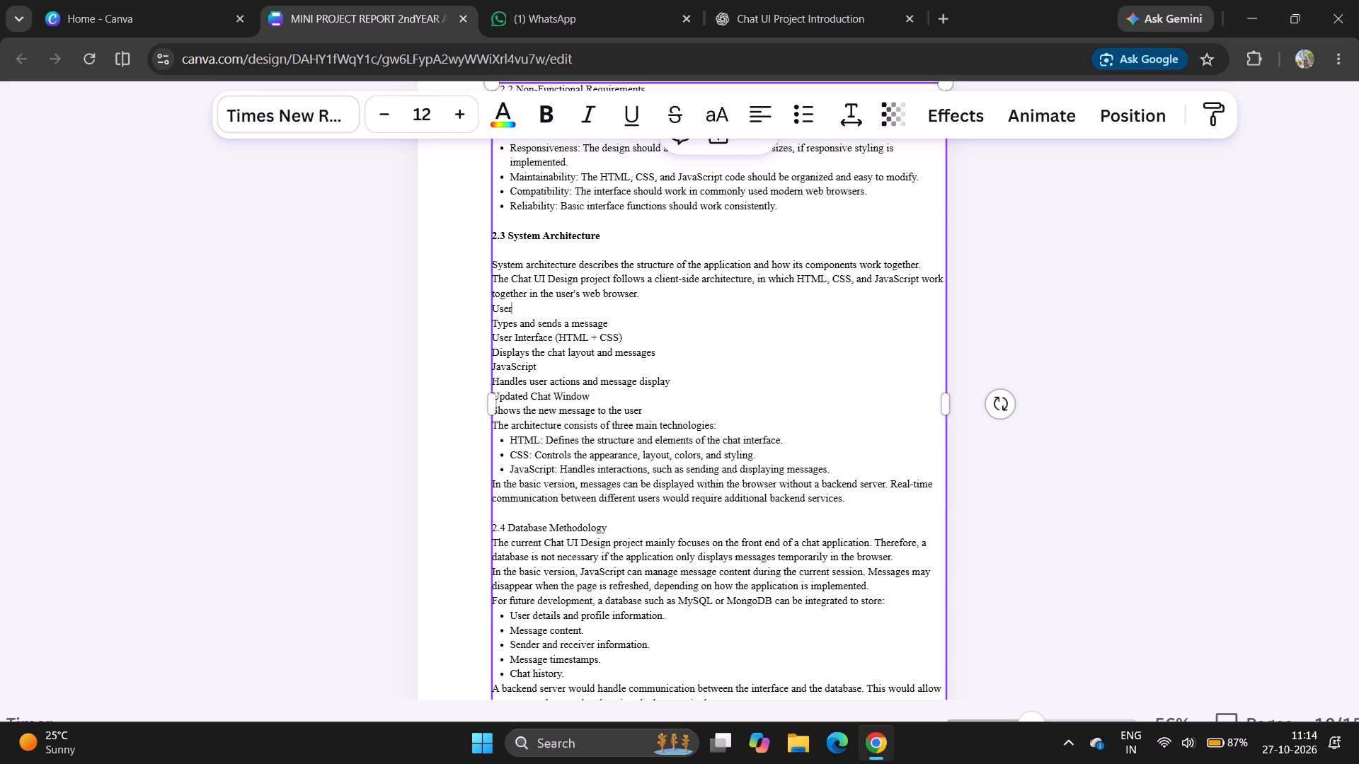
pyautogui.moveTo(620, 527); pyautogui.dragTo(494, 536)
pyautogui.moveTo(494, 536); pyautogui.dragTo(493, 531)
pyautogui.click(541, 109)
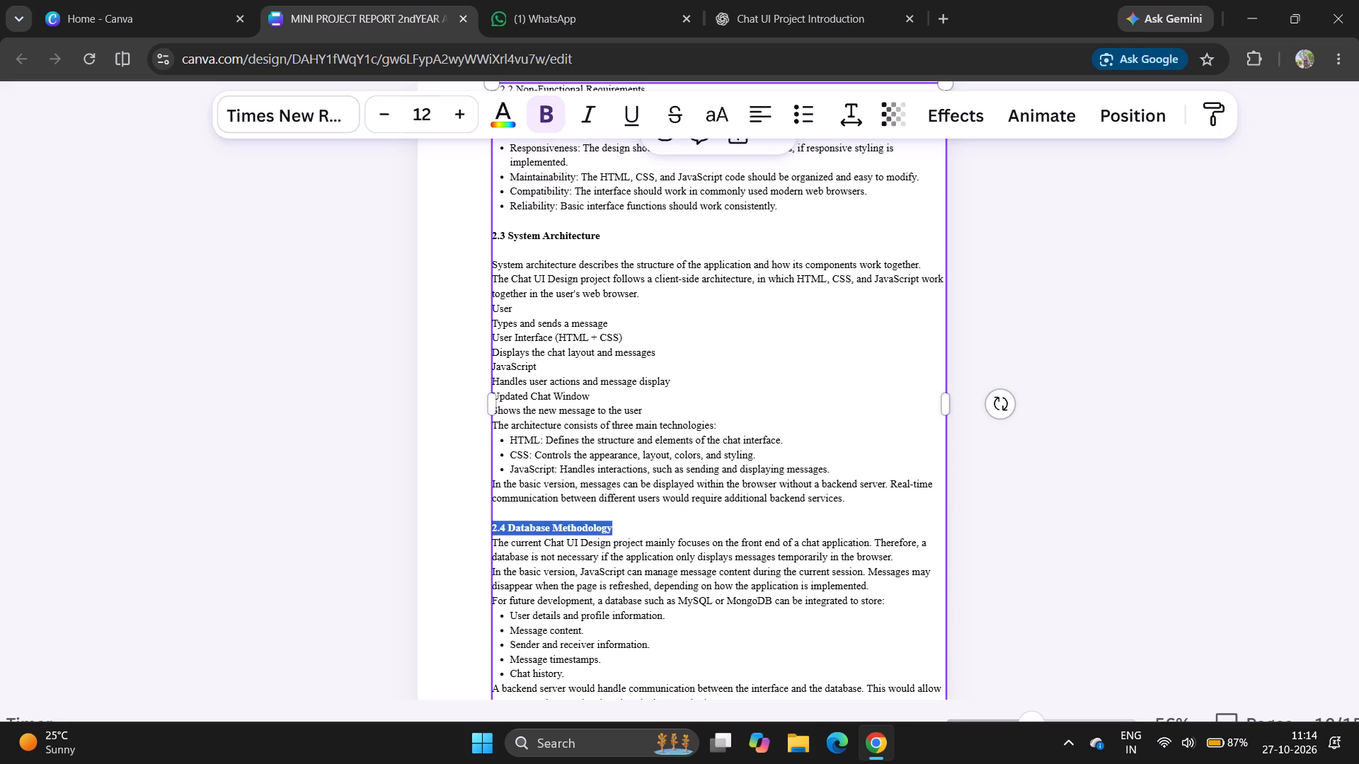
pyautogui.click(631, 518)
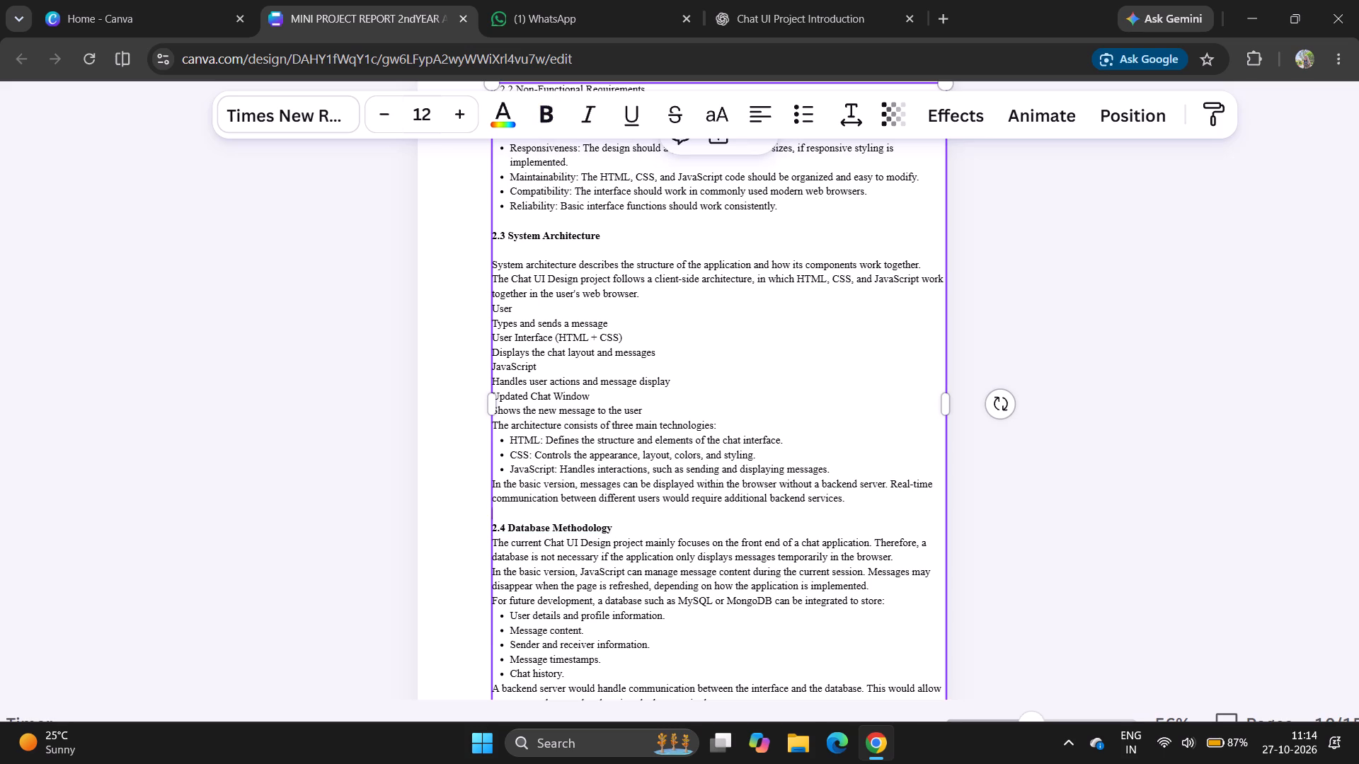
# Insert a blank line between the "2.4 Database Methodology" heading and its first paragraph.
pyautogui.click(615, 535)
pyautogui.press('Up')
pyautogui.press('Return')
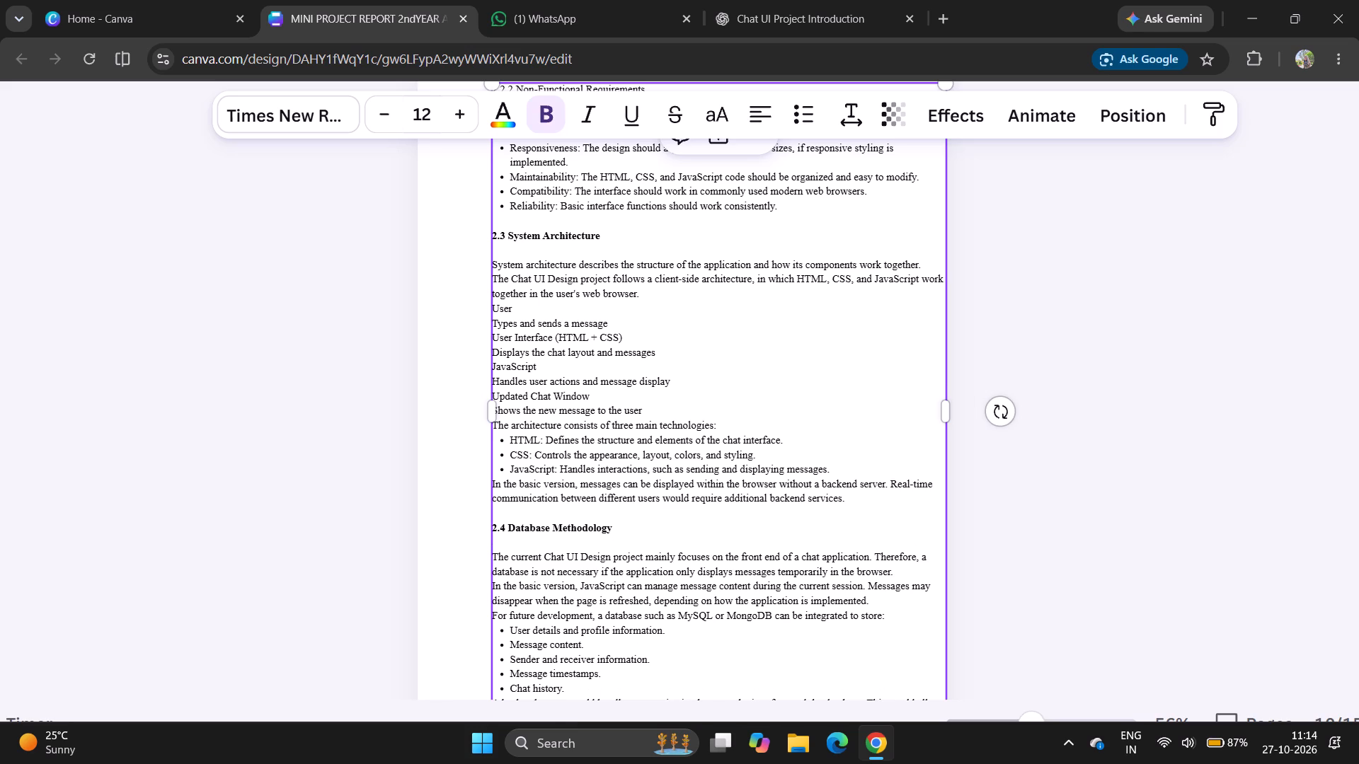
# Add a blank page after page 11, "Background and Features of the Technology Used".
pyautogui.scroll(-1, 648, 625)
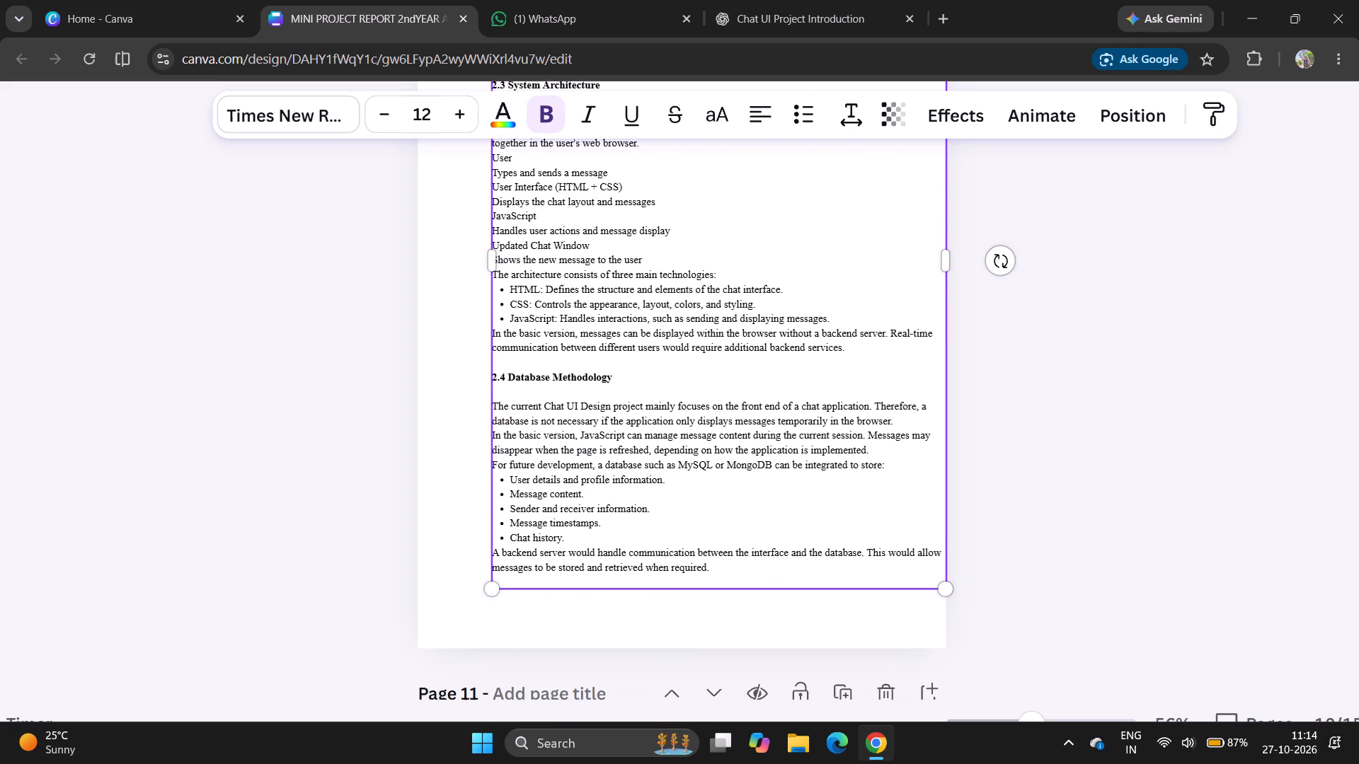
pyautogui.scroll(-1, 648, 625)
pyautogui.scroll(2, 648, 625)
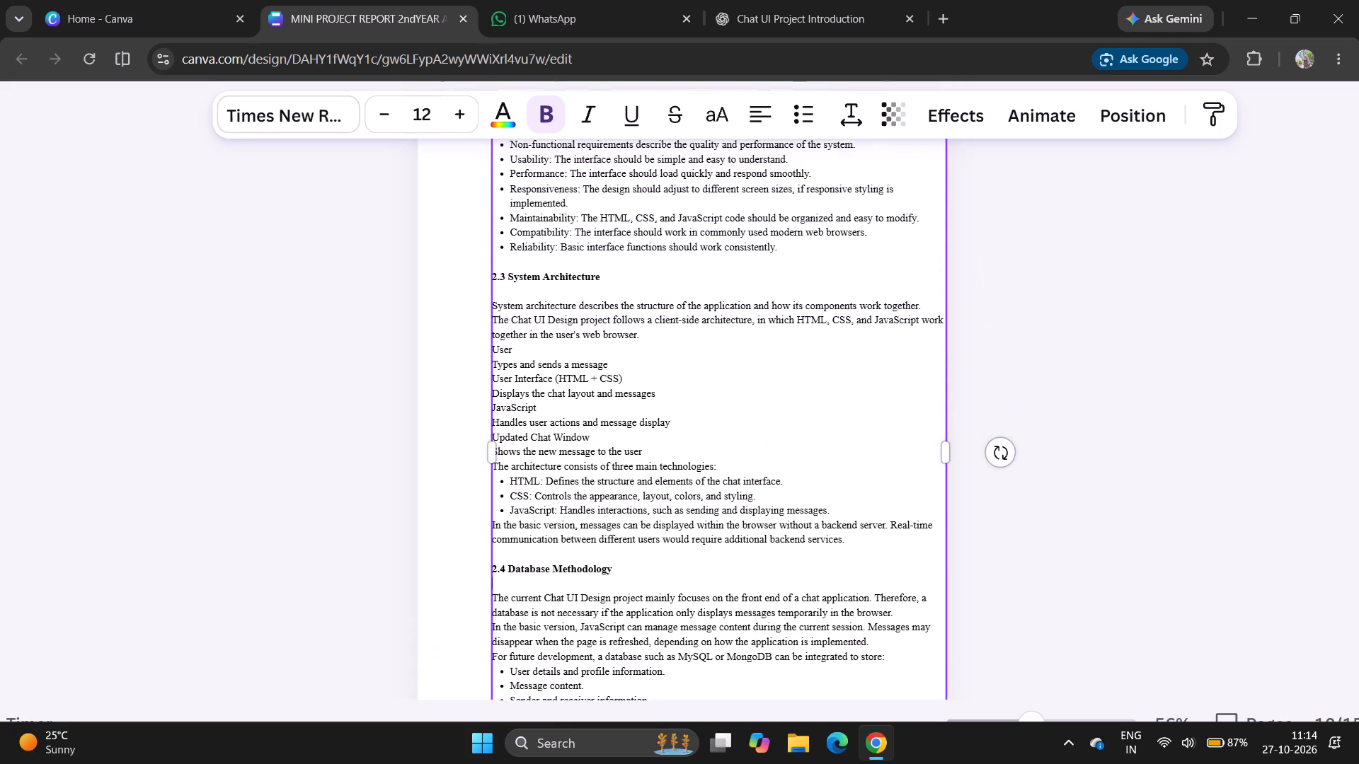
pyautogui.scroll(1, 648, 625)
pyautogui.scroll(-3, 648, 625)
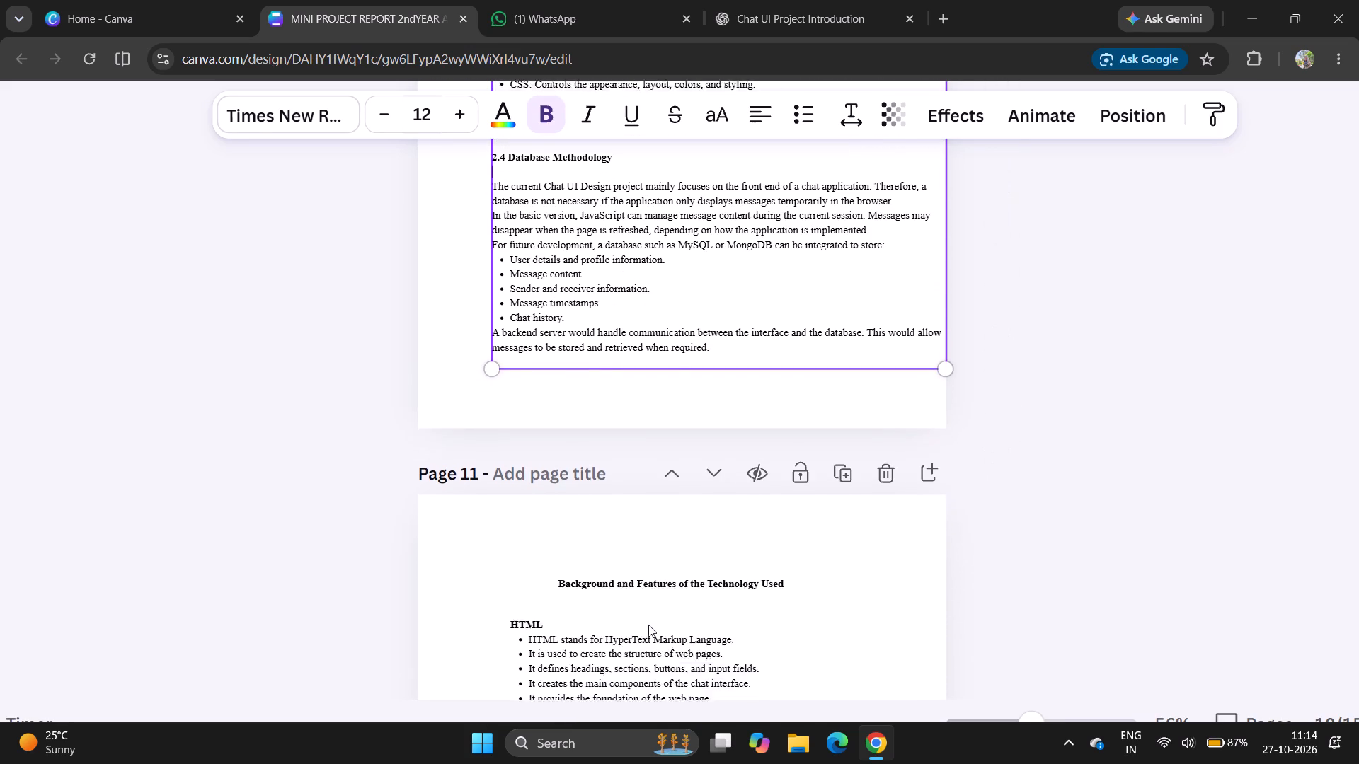
pyautogui.scroll(-1, 648, 625)
pyautogui.scroll(2, 648, 625)
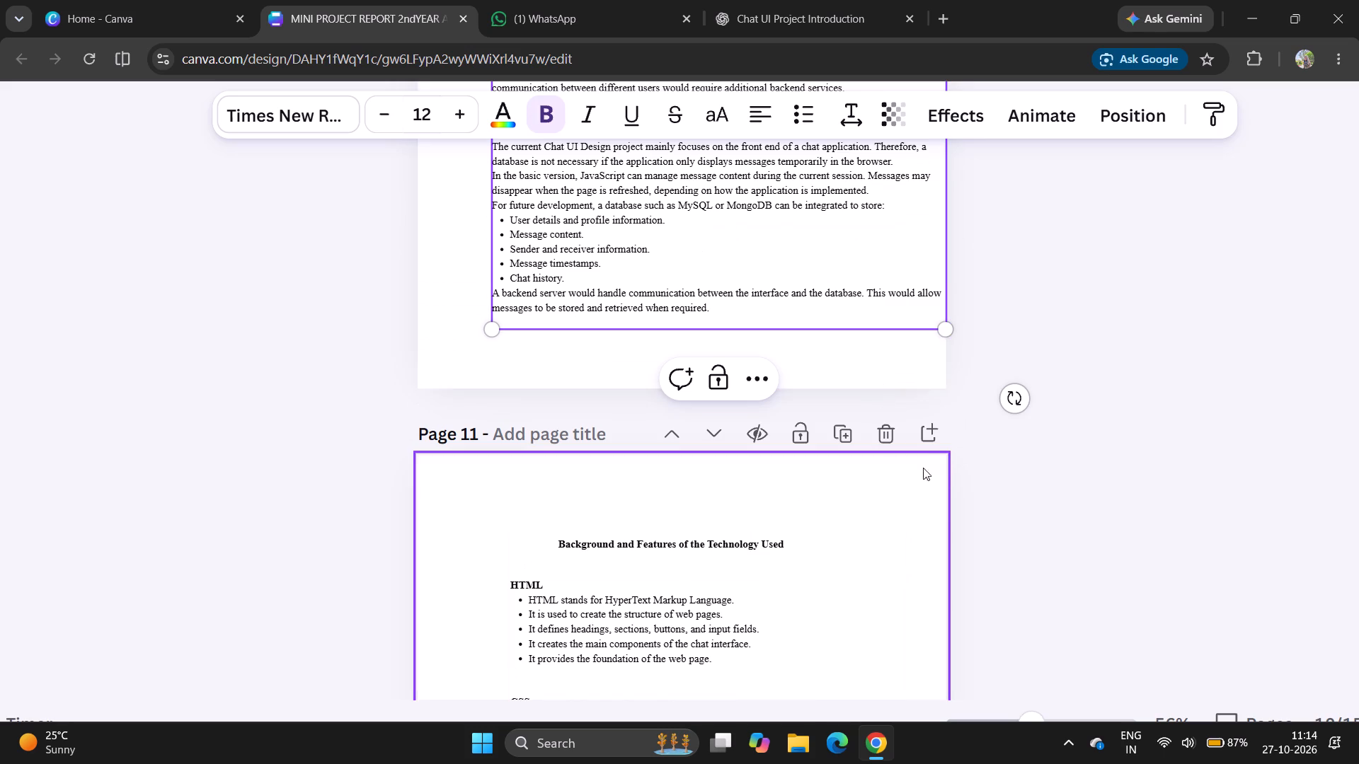
pyautogui.click(901, 378)
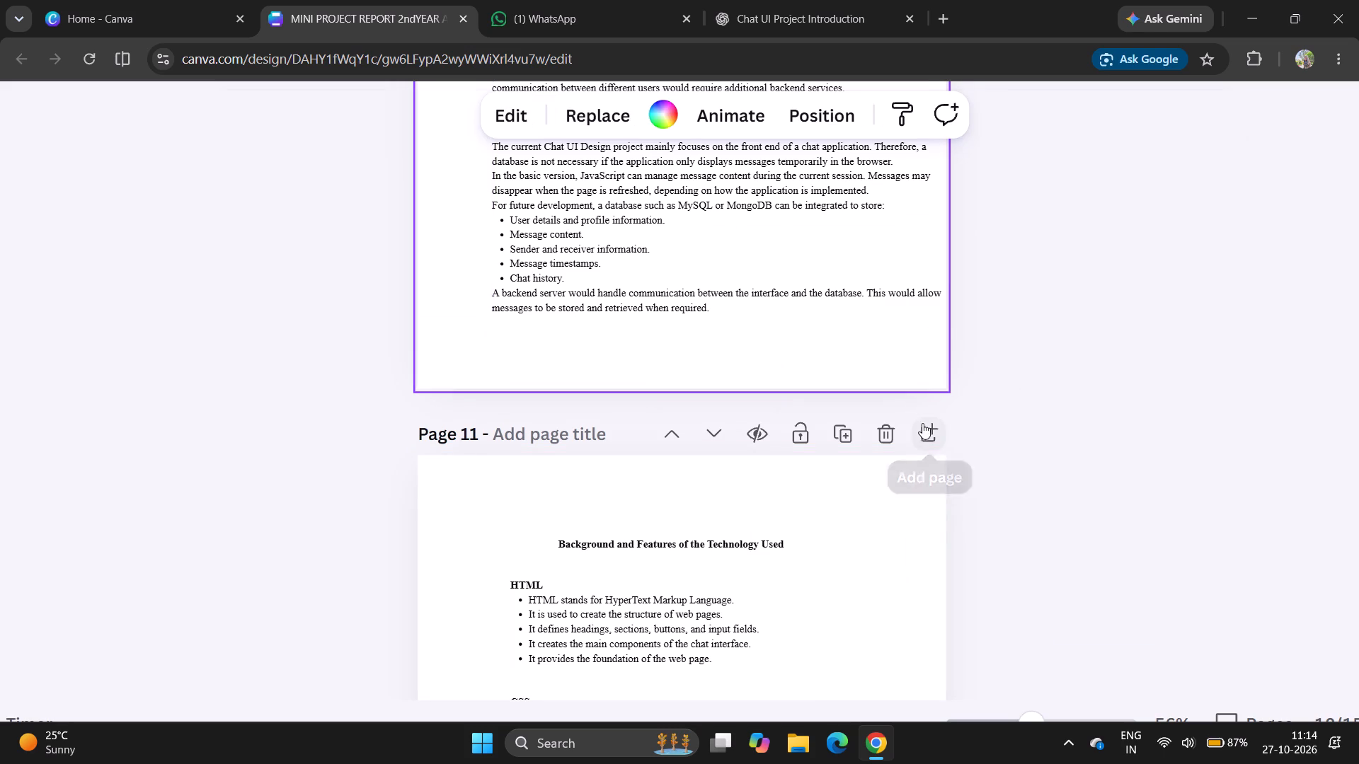
pyautogui.click(928, 424)
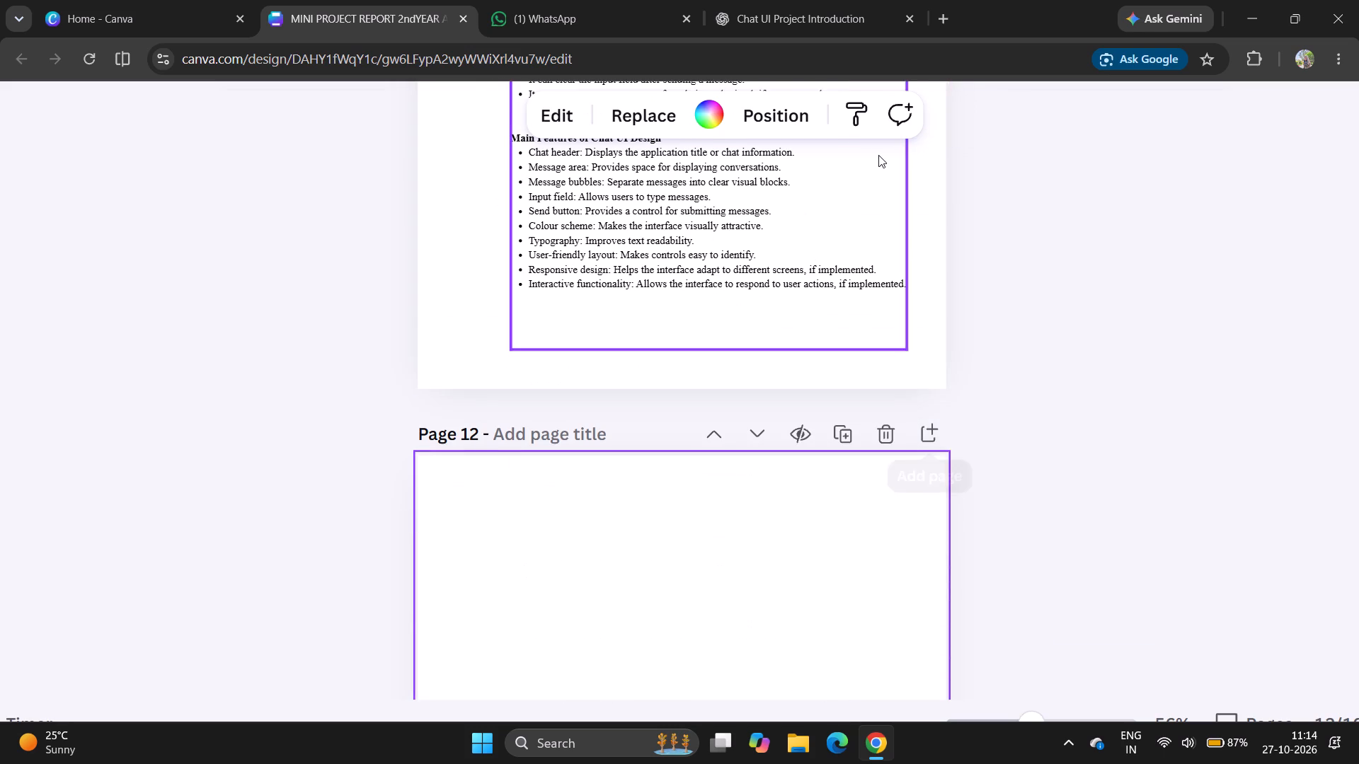
# Move the blank page 12 up one place so it comes before the "Background and Features of the Technology Used" page.
pyautogui.scroll(8, 878, 155)
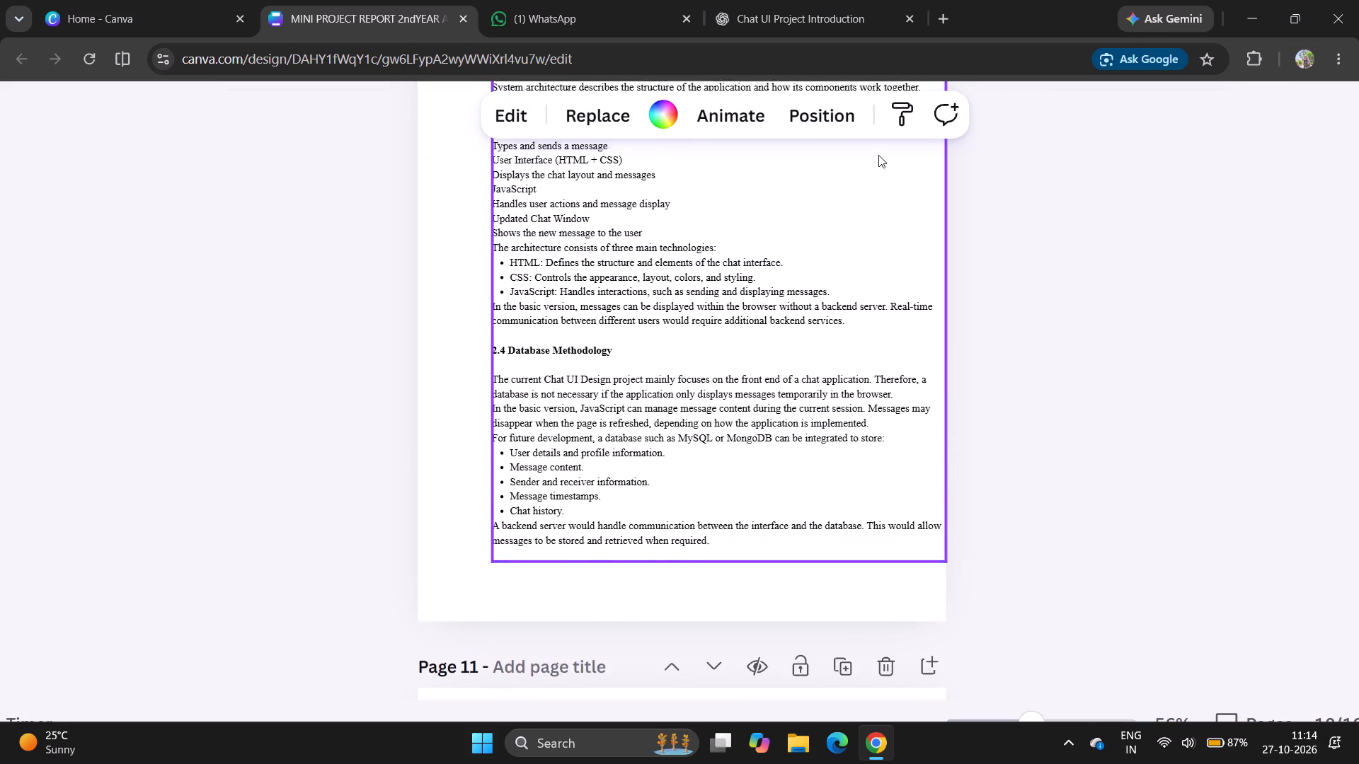
pyautogui.scroll(1, 878, 155)
pyautogui.scroll(-4, 878, 155)
pyautogui.scroll(2, 878, 155)
pyautogui.scroll(-1, 878, 155)
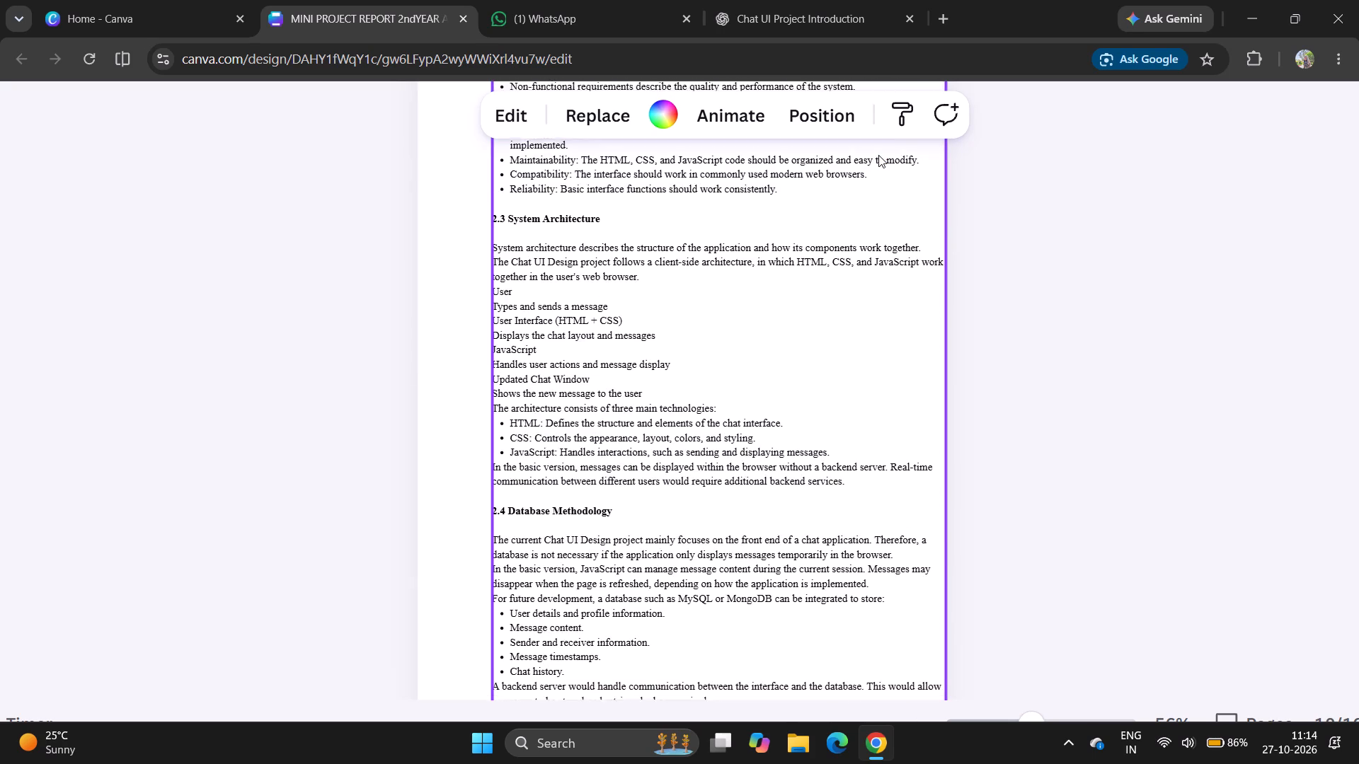
pyautogui.scroll(-3, 878, 155)
pyautogui.scroll(1, 745, 272)
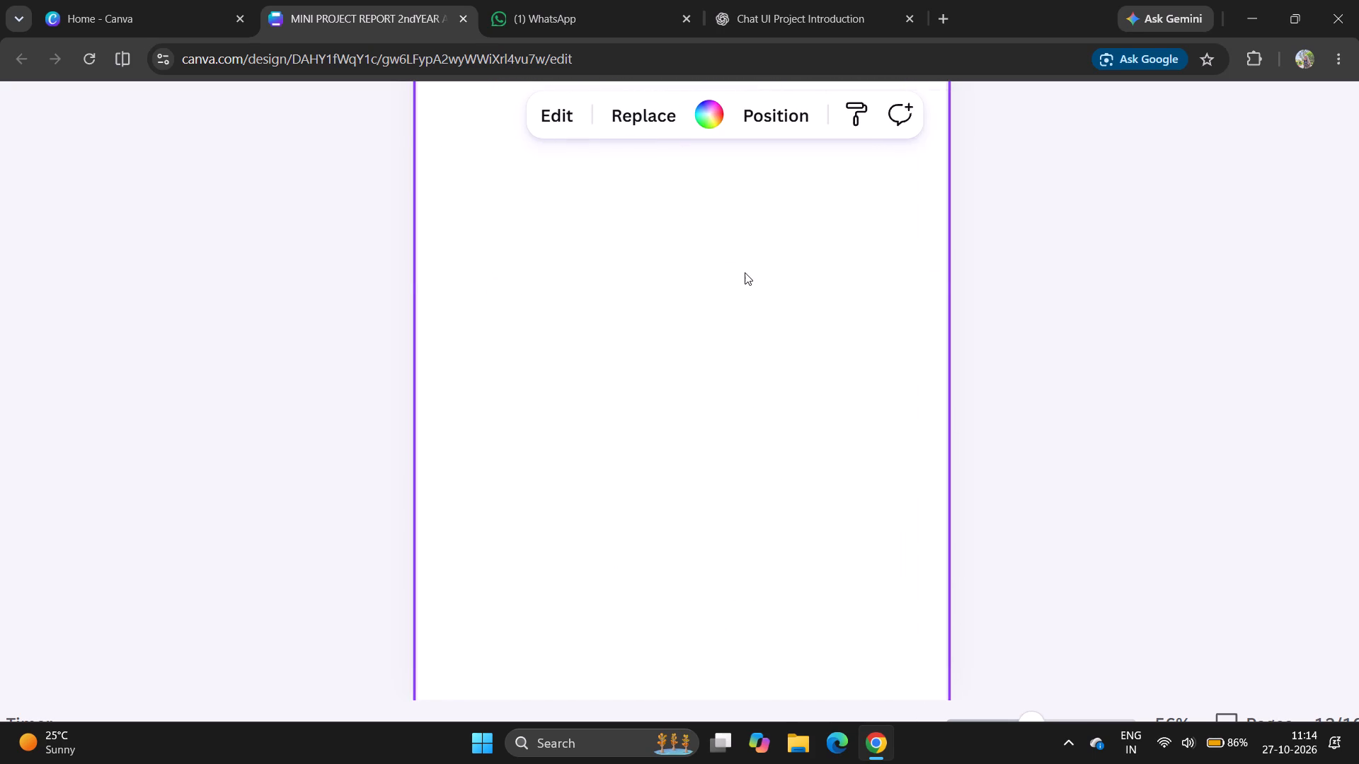
pyautogui.scroll(5, 745, 272)
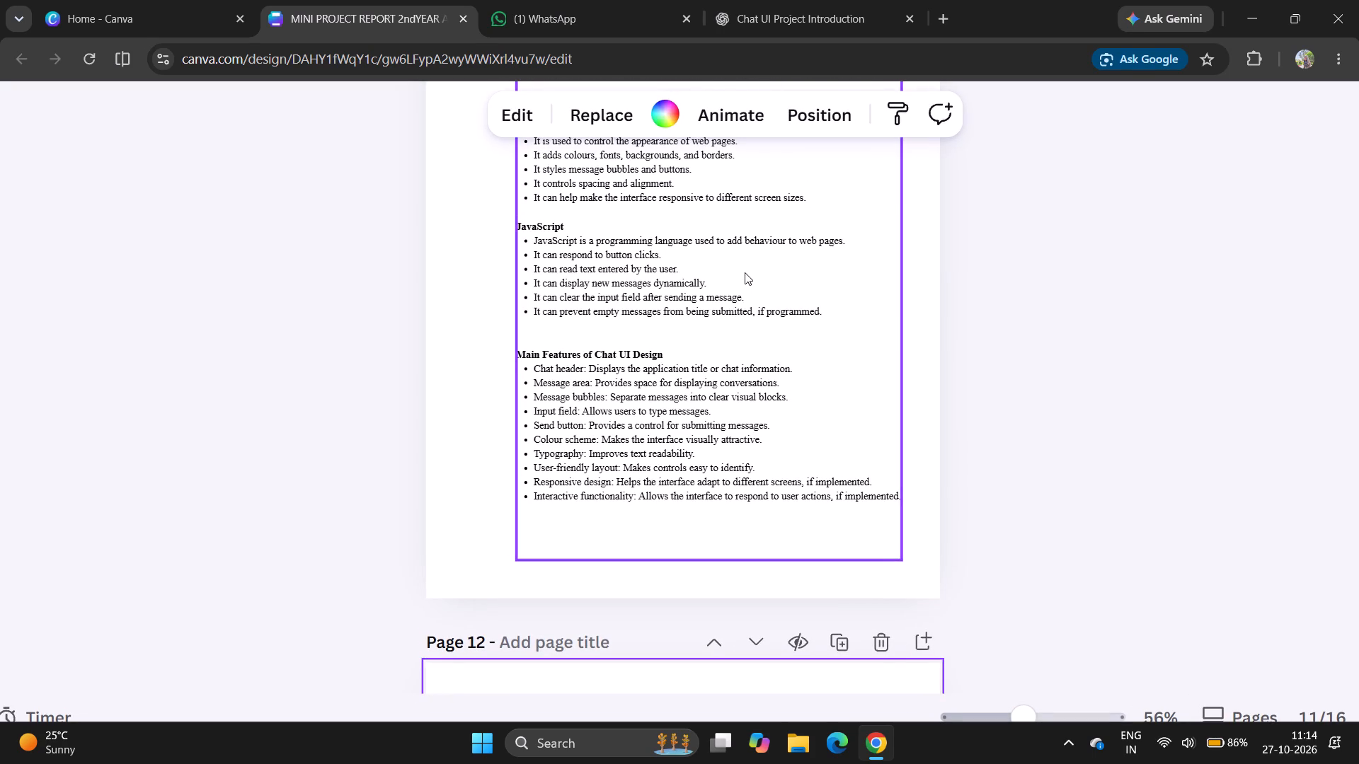
pyautogui.scroll(7, 745, 272)
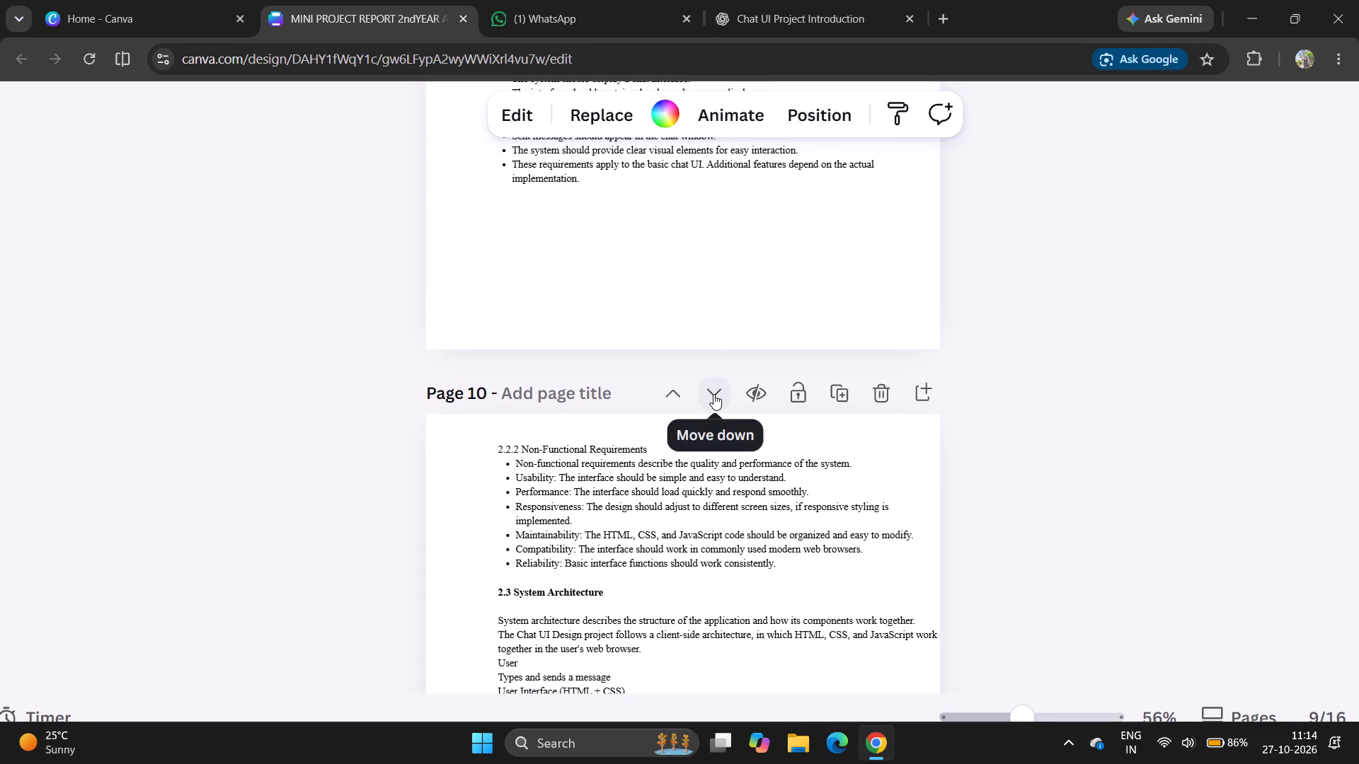
pyautogui.scroll(-3, 726, 482)
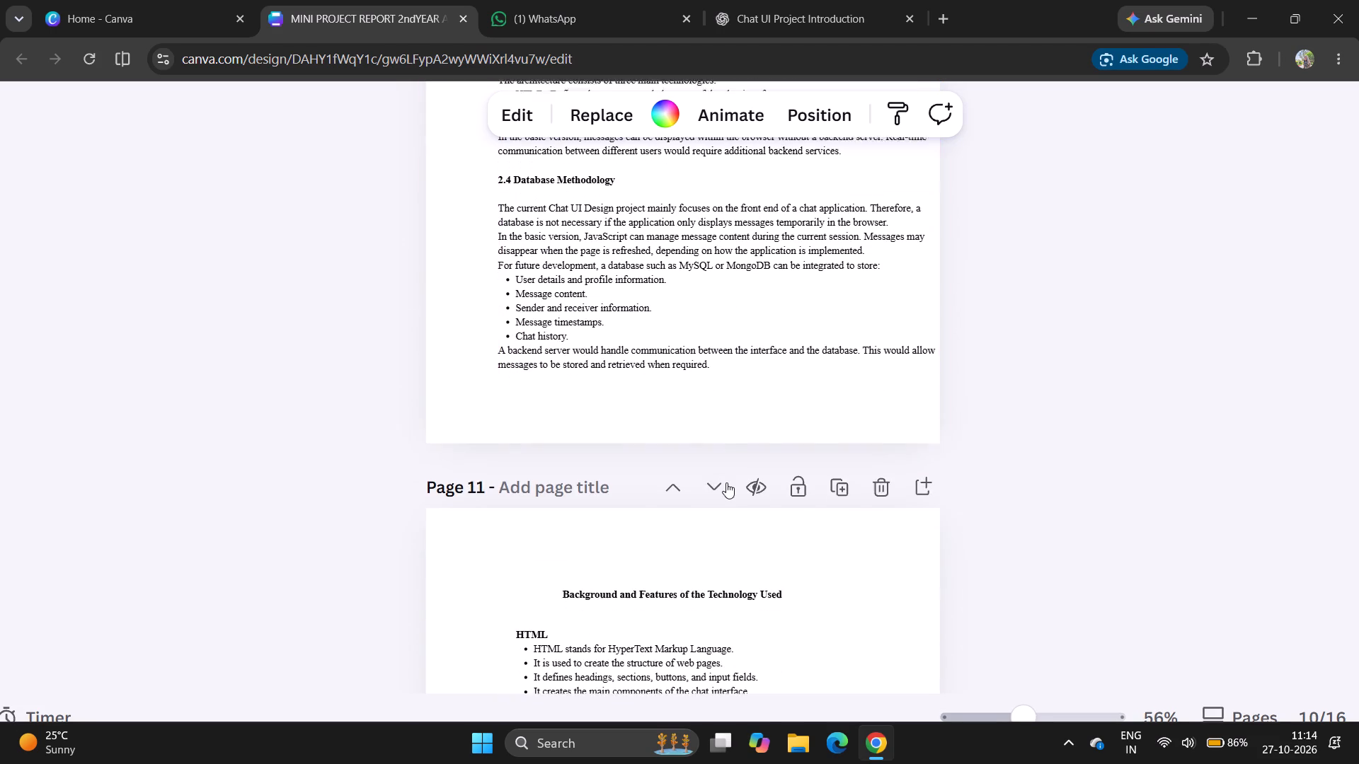
pyautogui.scroll(-6, 726, 482)
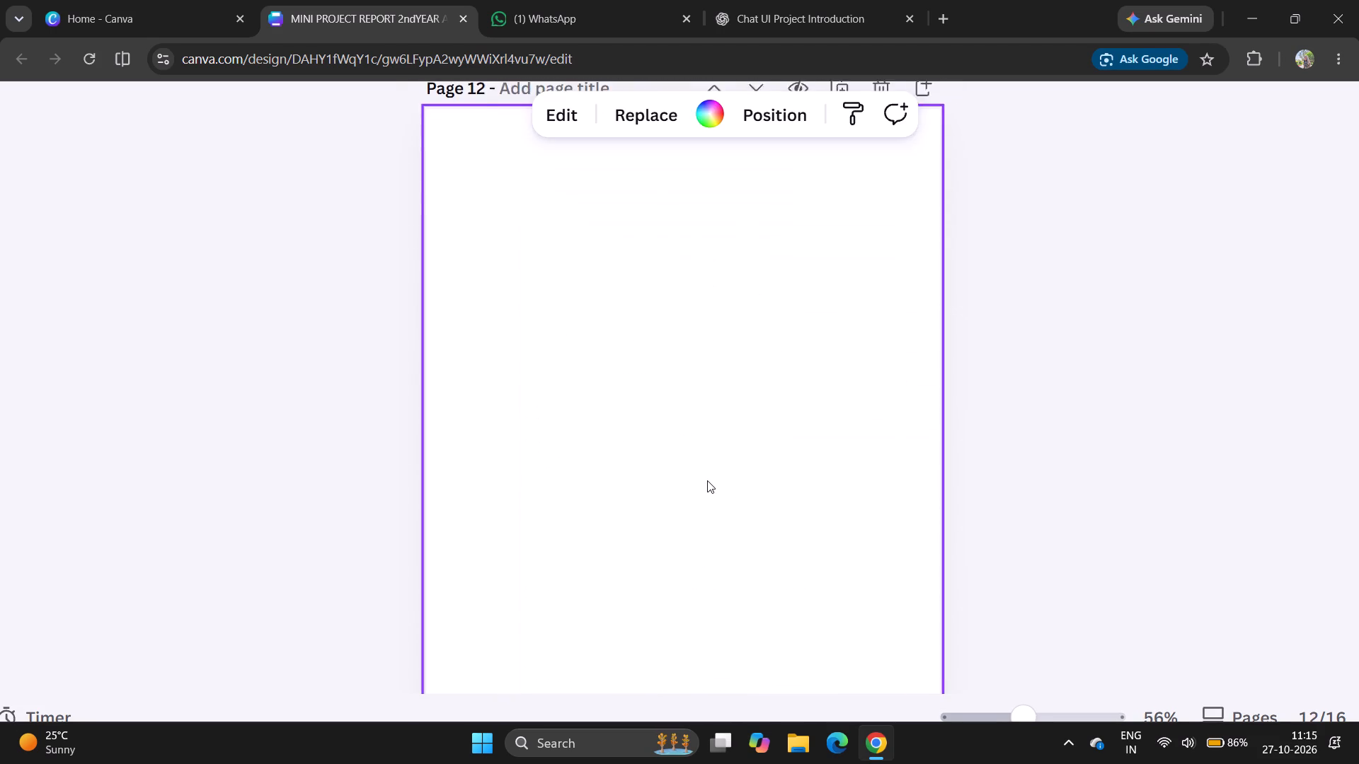
pyautogui.scroll(1, 707, 480)
pyautogui.click(711, 274)
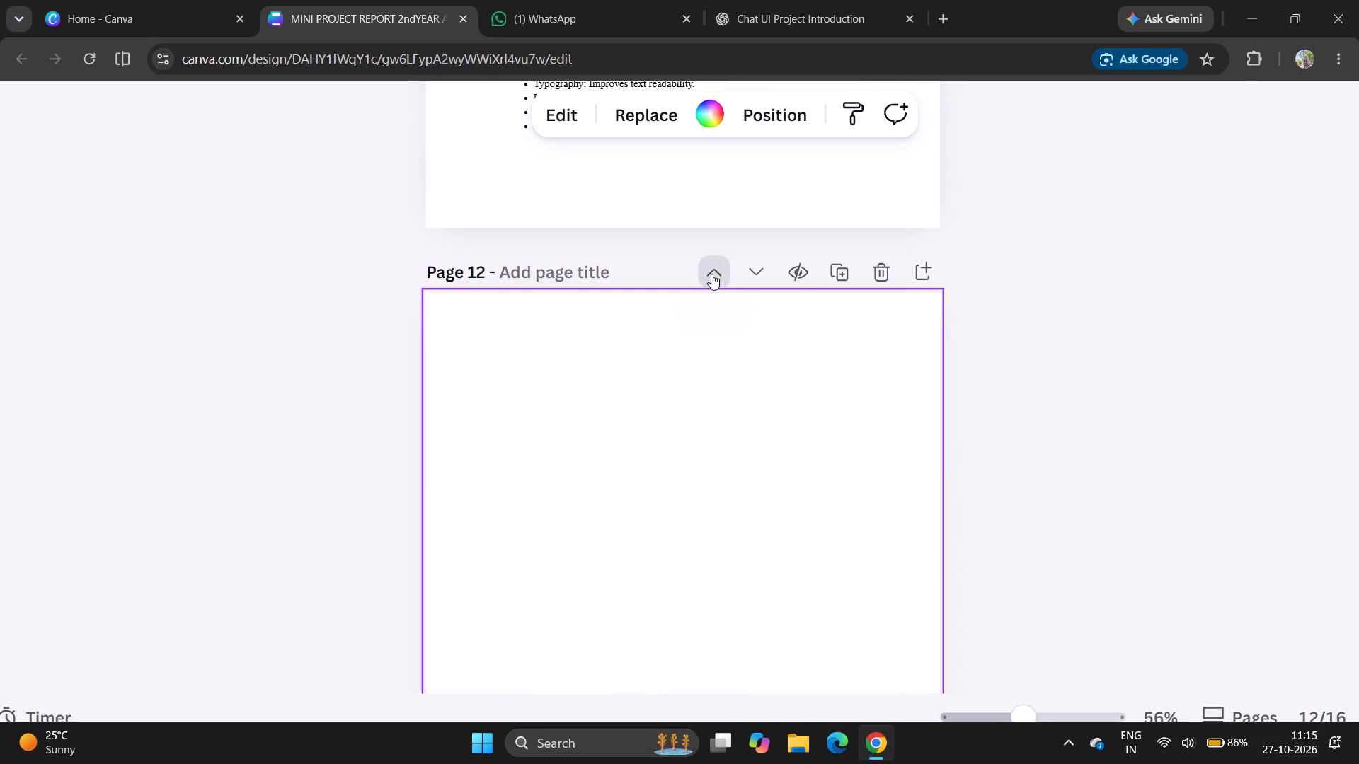
pyautogui.scroll(4, 711, 274)
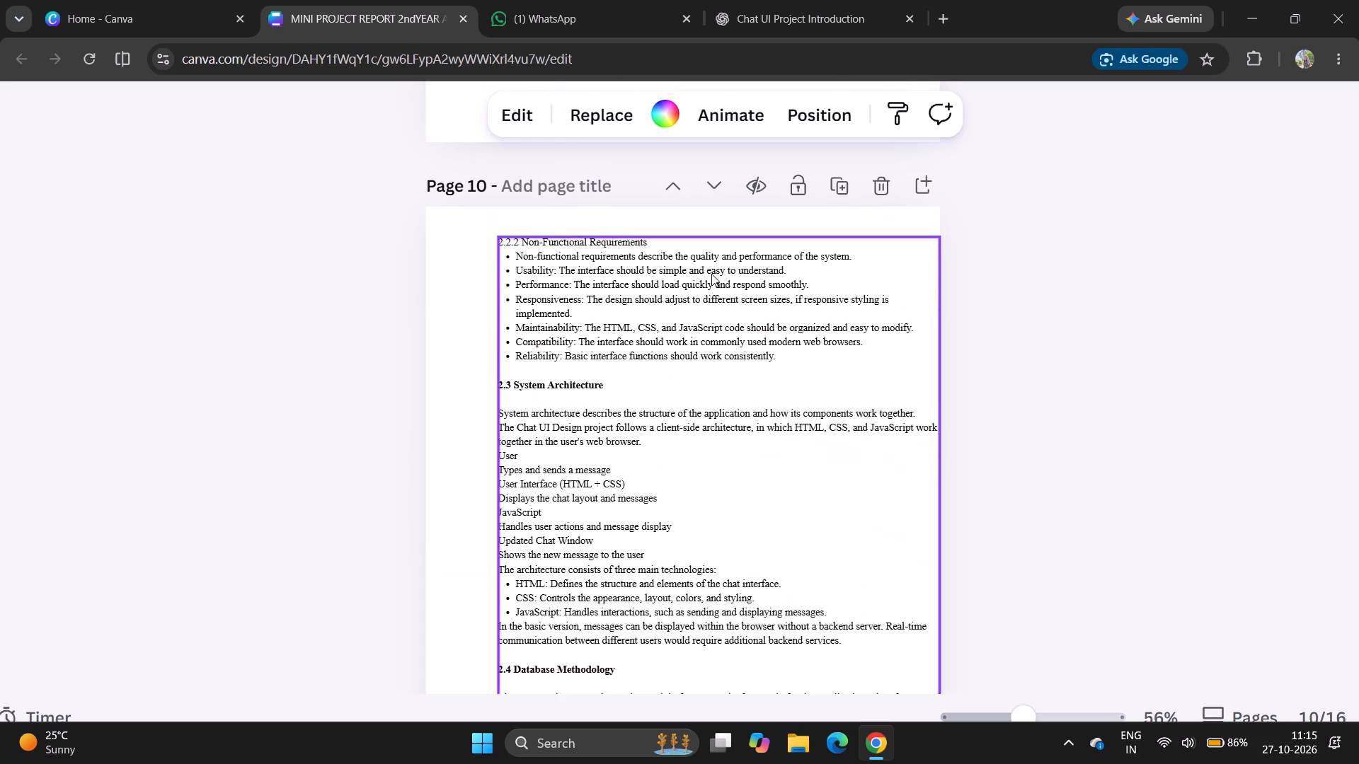
pyautogui.scroll(1, 711, 274)
pyautogui.scroll(-3, 701, 402)
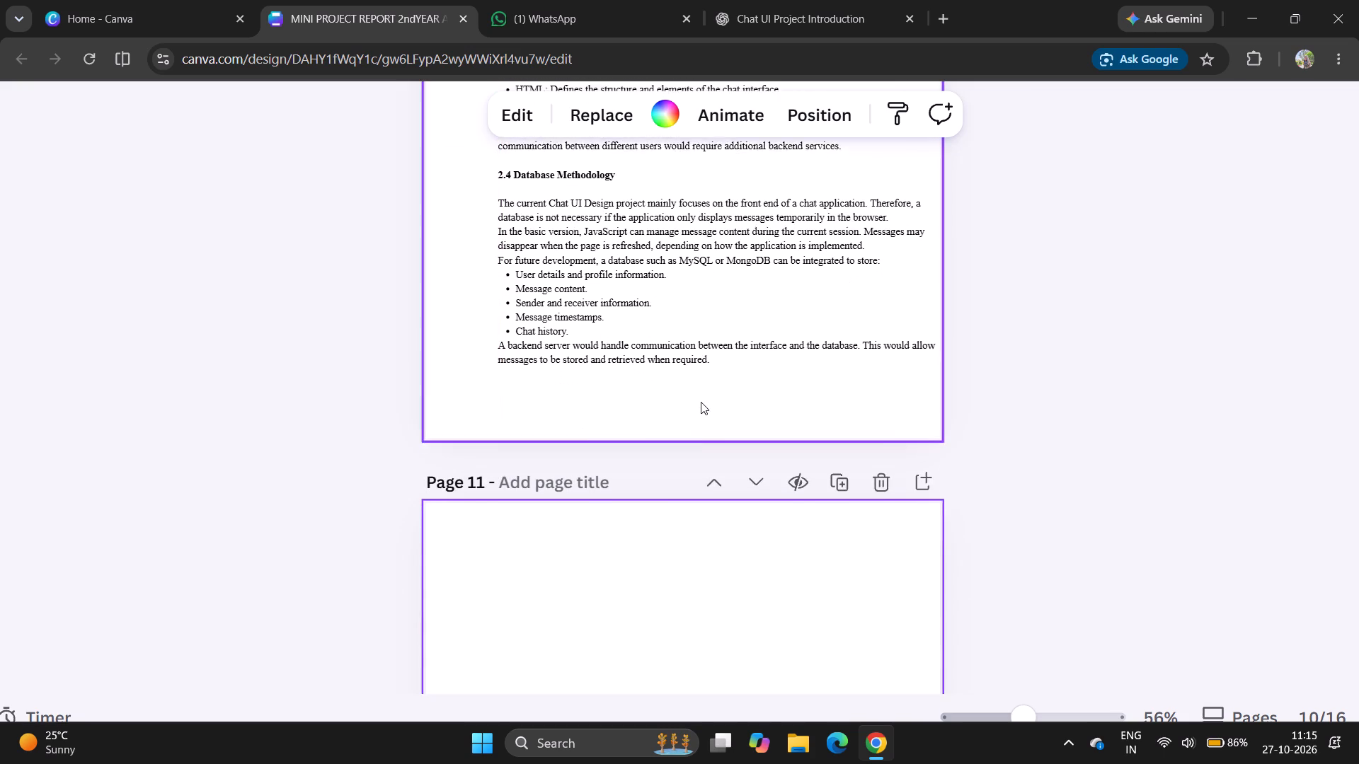
pyautogui.scroll(-2, 701, 402)
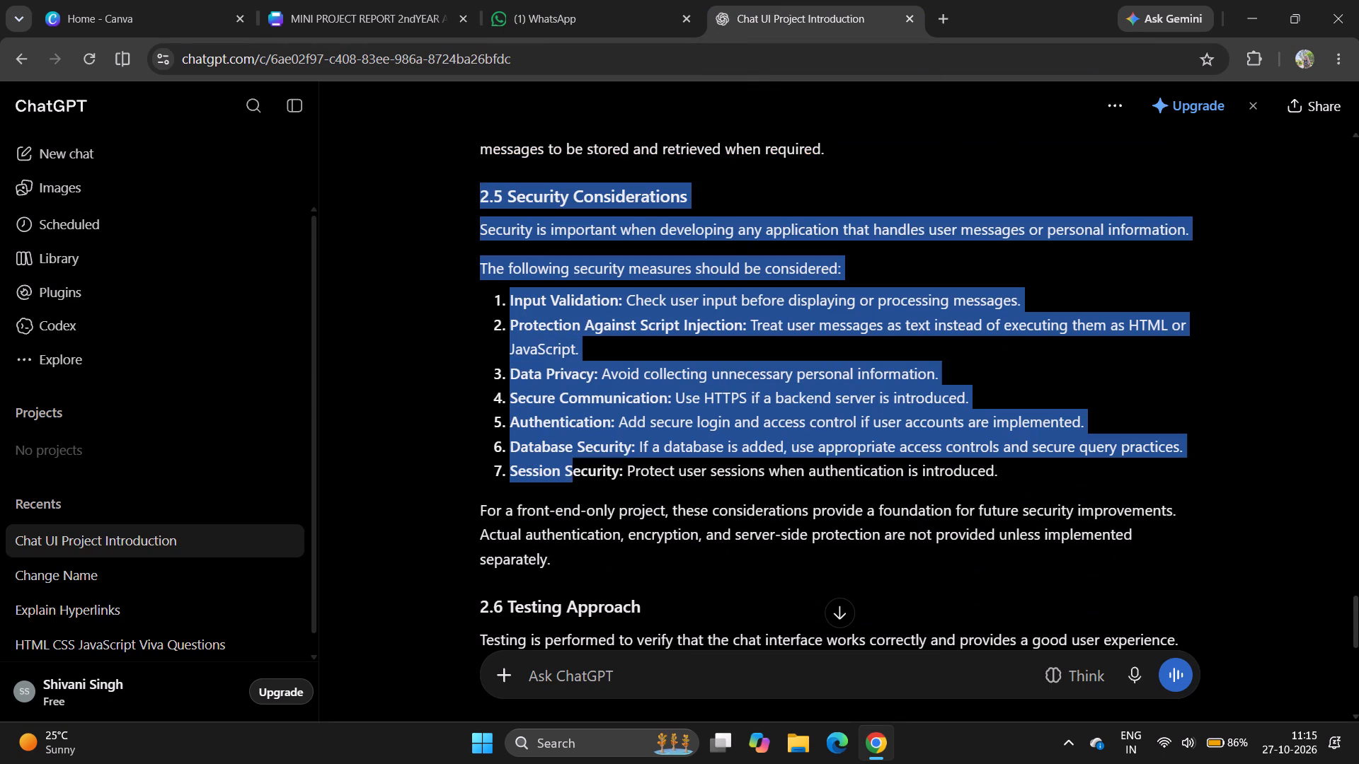
pyautogui.moveTo(585, 494); pyautogui.dragTo(708, 571)
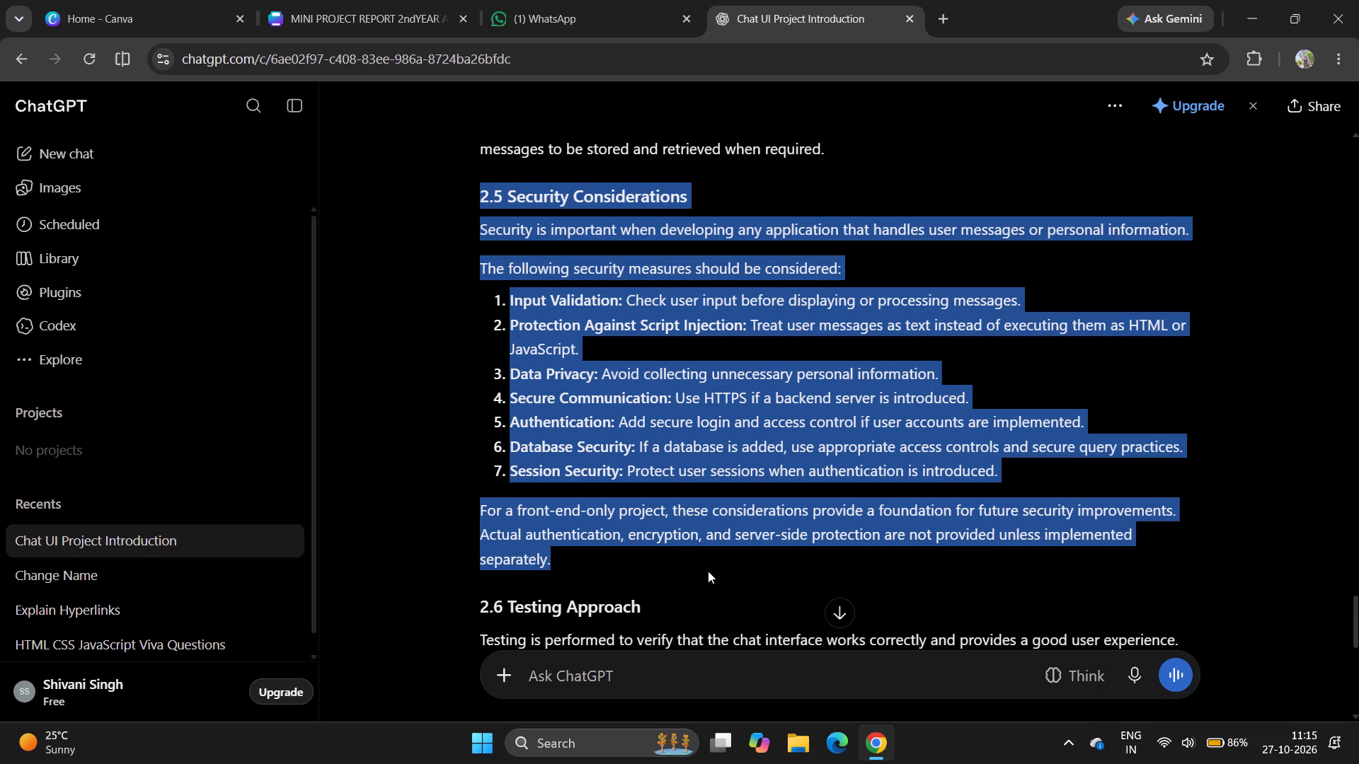
pyautogui.hotkey('ctrl', 'c')
# Switch to the Canva report and paste the copied section 2.5 Security Considerations onto the blank page 11.
pyautogui.click(360, 30)
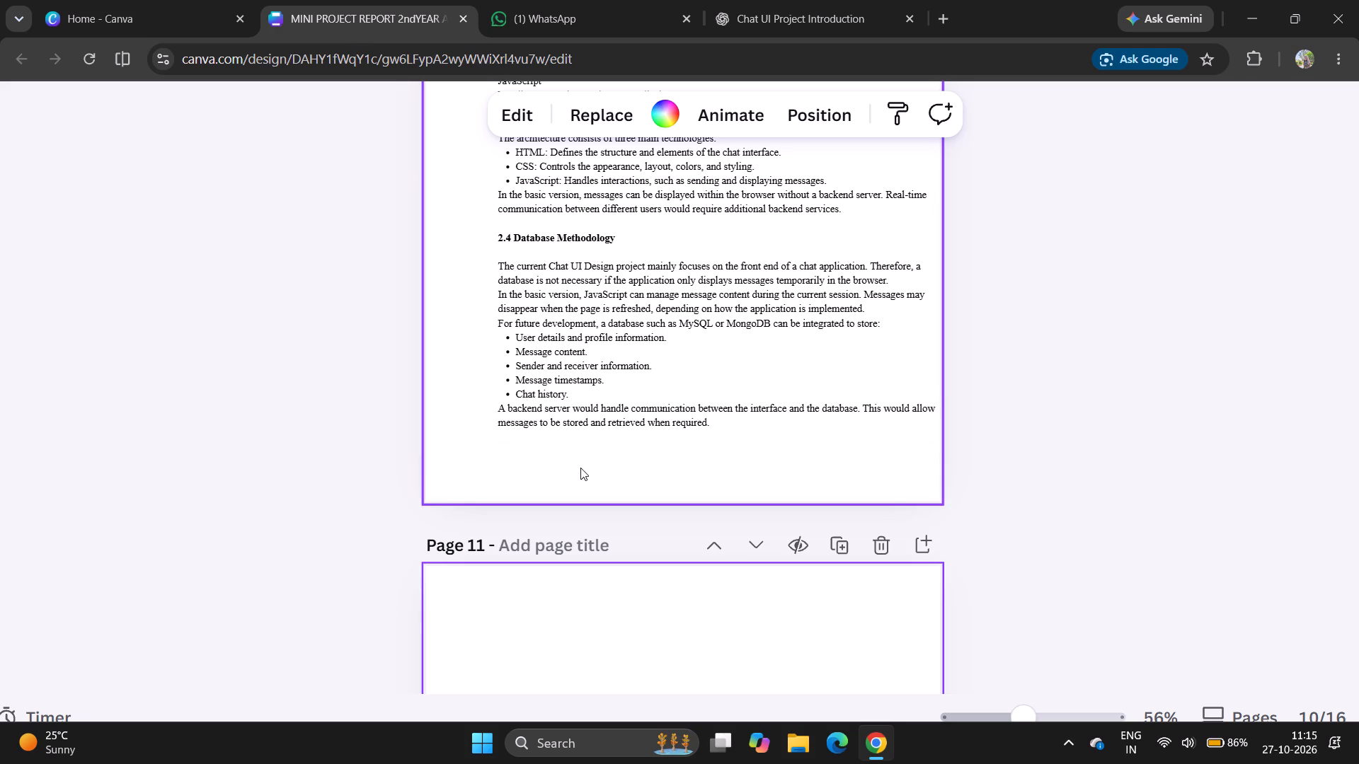
pyautogui.scroll(-2, 577, 458)
pyautogui.click(544, 381)
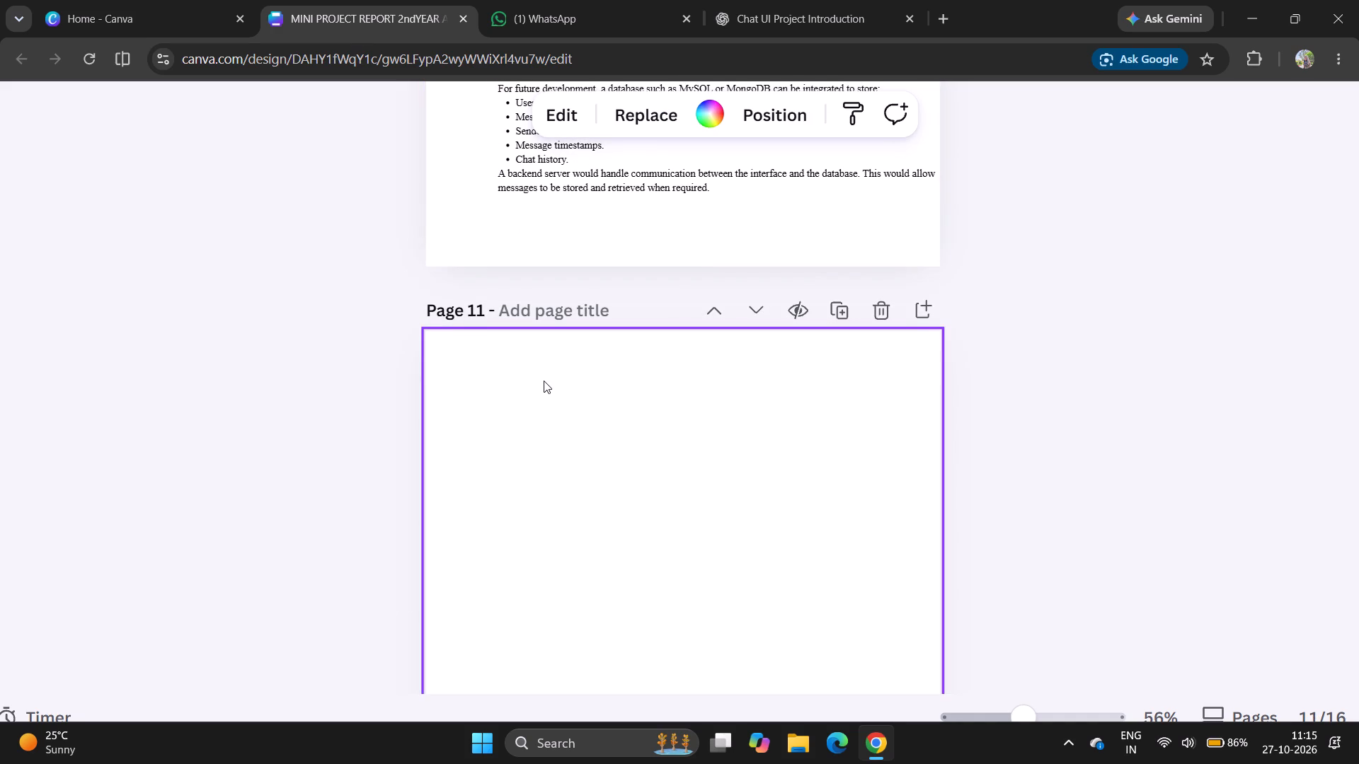
pyautogui.hotkey('ctrl', 'v')
pyautogui.keyDown('ctrl'); pyautogui.click(544, 381); pyautogui.keyUp('ctrl')
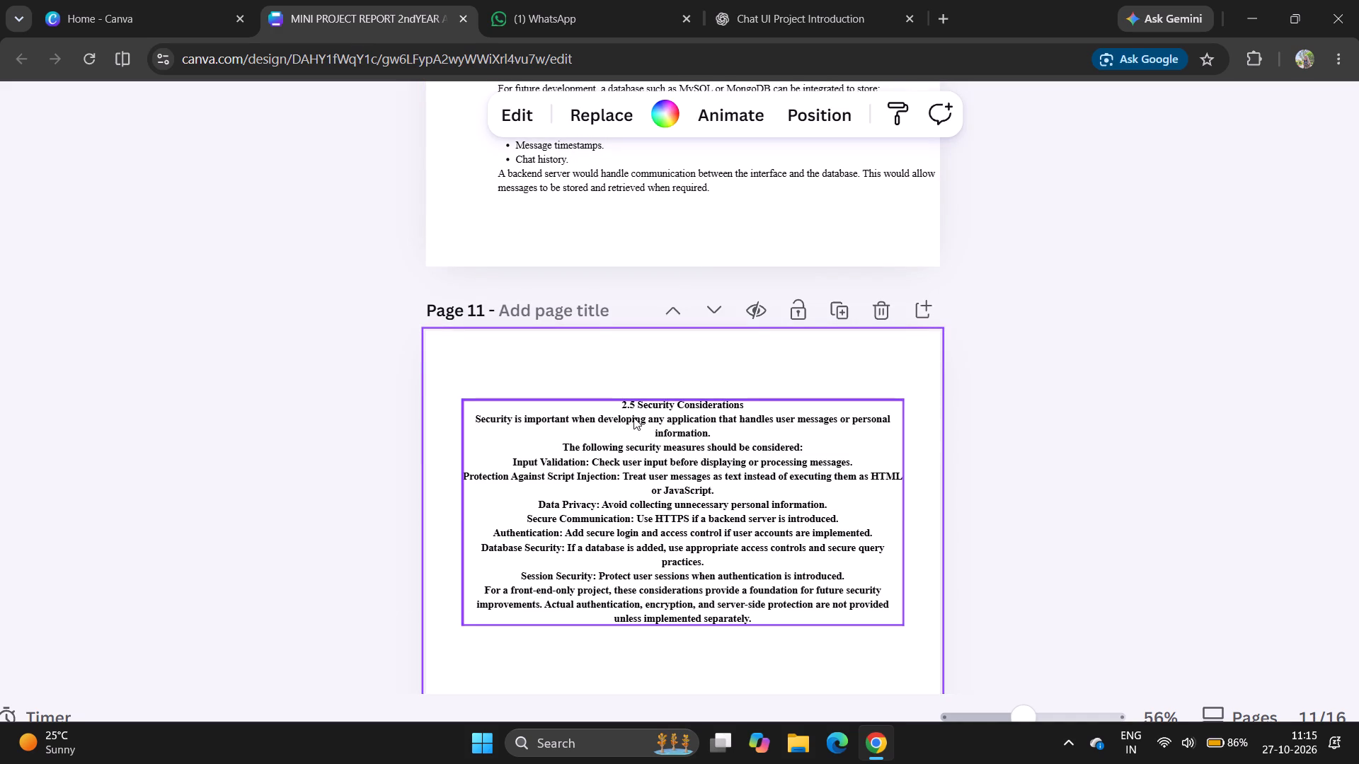
# Remove bold from all of the pasted section 2.5 text on page 11 and left-align it.
pyautogui.doubleClick(633, 417)
pyautogui.click(633, 417)
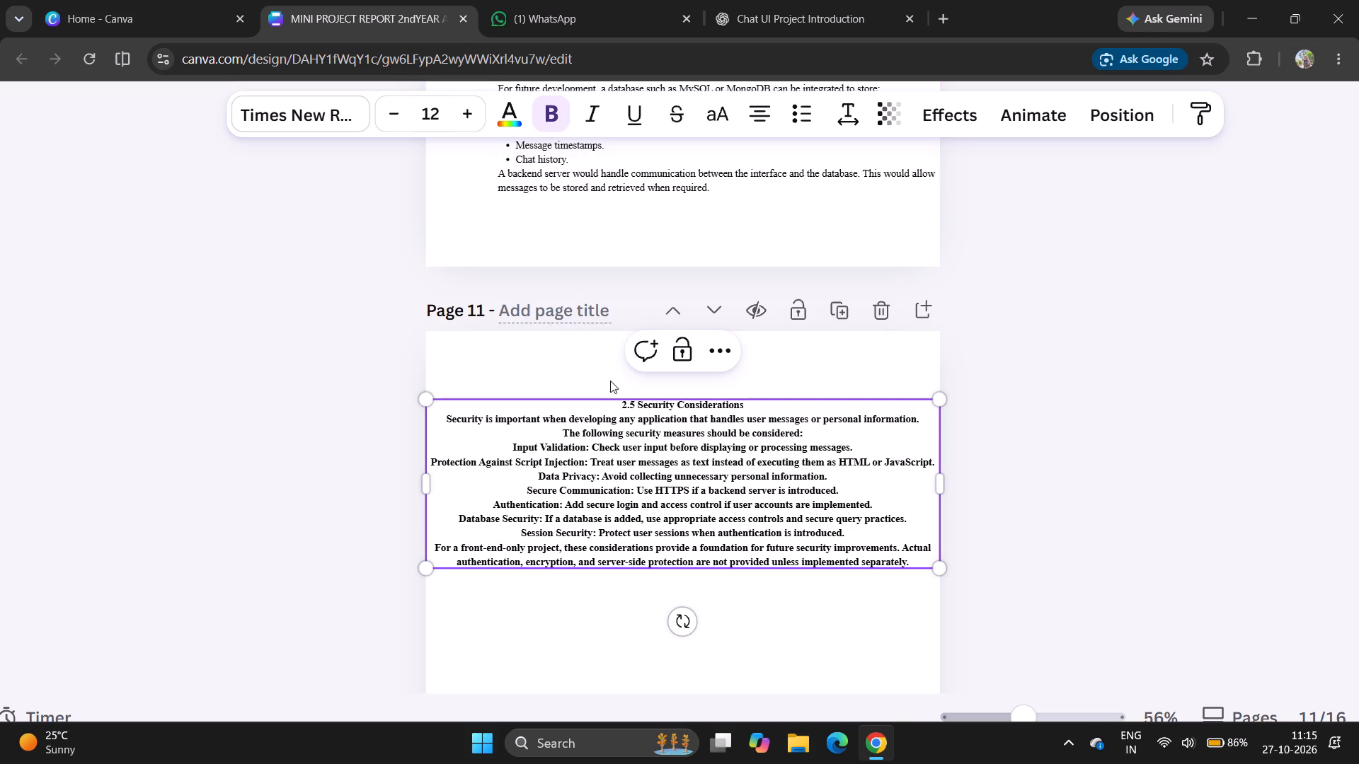
pyautogui.doubleClick(612, 424)
pyautogui.doubleClick(612, 424)
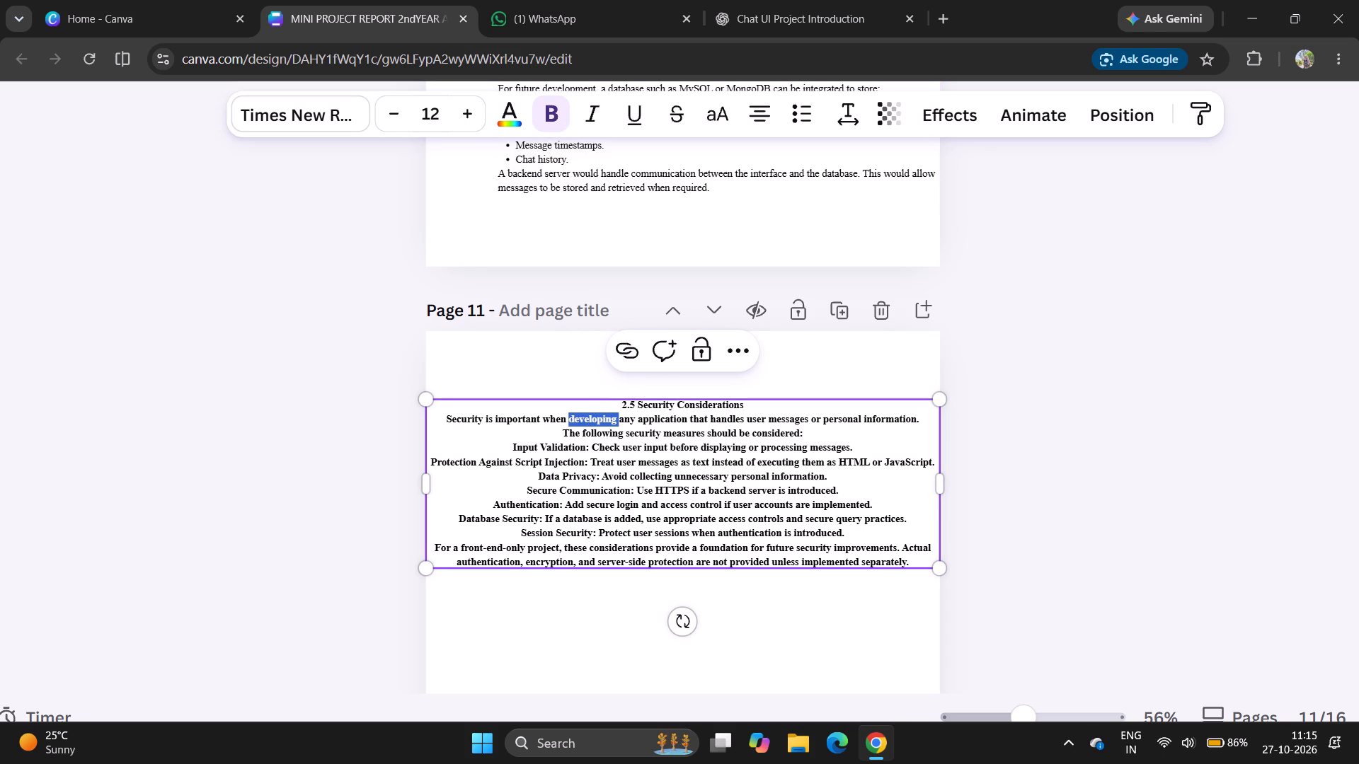
pyautogui.doubleClick(612, 424)
pyautogui.hotkey('ctrl', 'a')
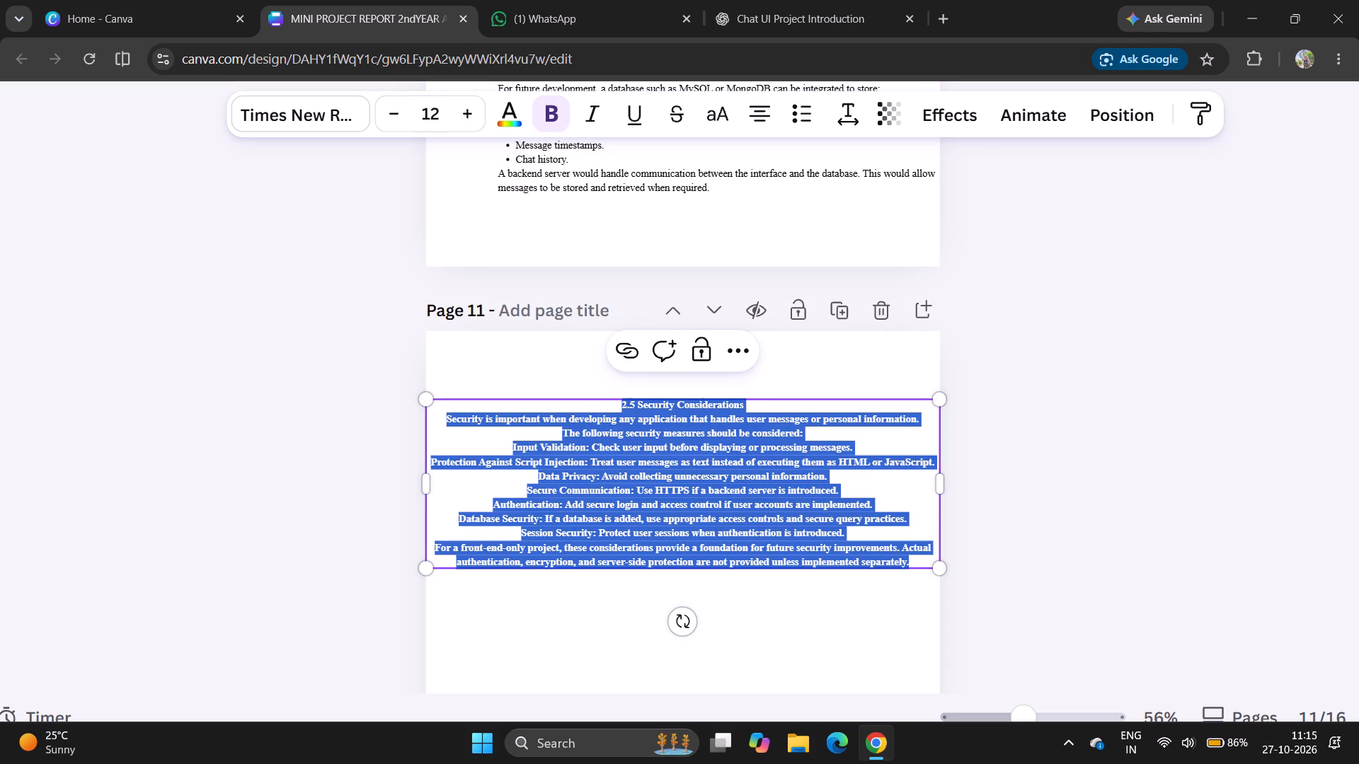
pyautogui.click(551, 123)
pyautogui.click(755, 132)
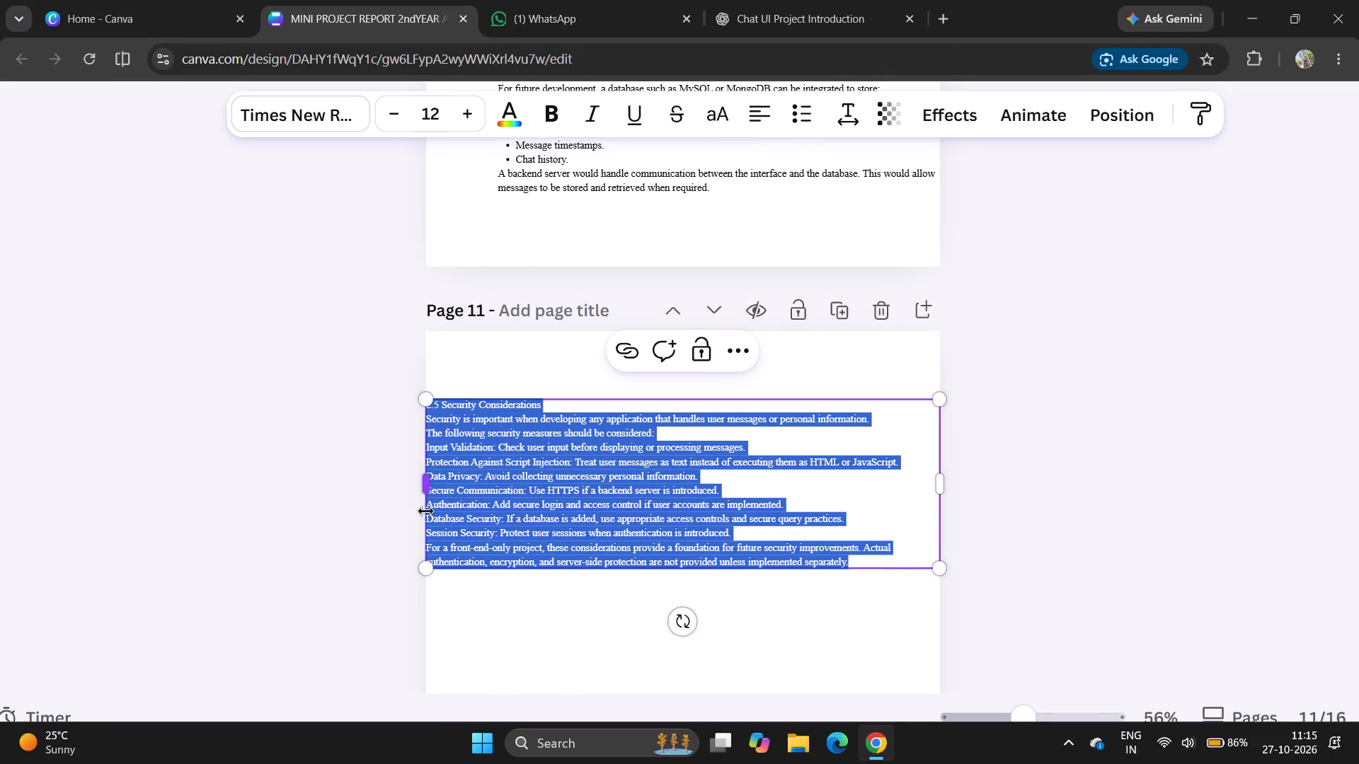
# Narrow the section 2.5 text box from its left edge to about 18 wide, in line with the text on page 10.
pyautogui.moveTo(425, 489); pyautogui.dragTo(604, 536)
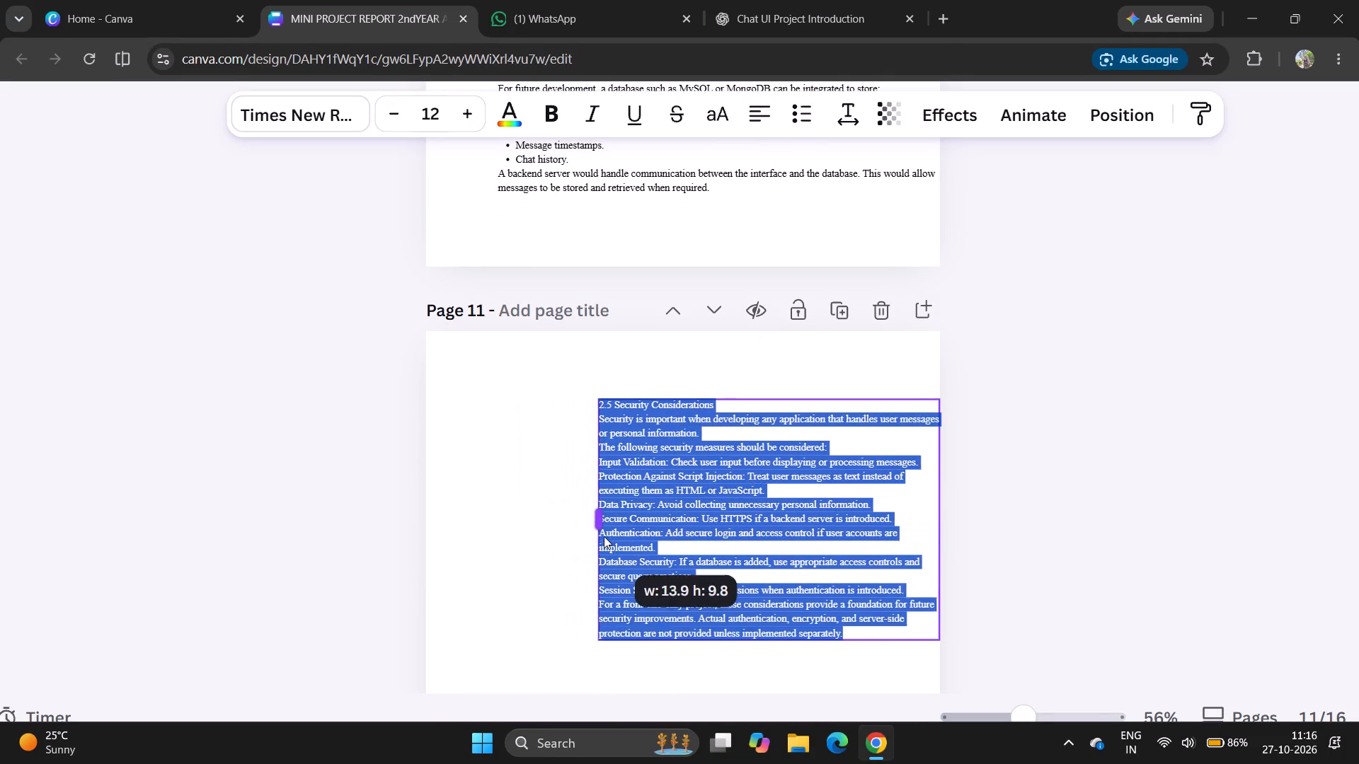
pyautogui.moveTo(604, 536); pyautogui.dragTo(508, 540)
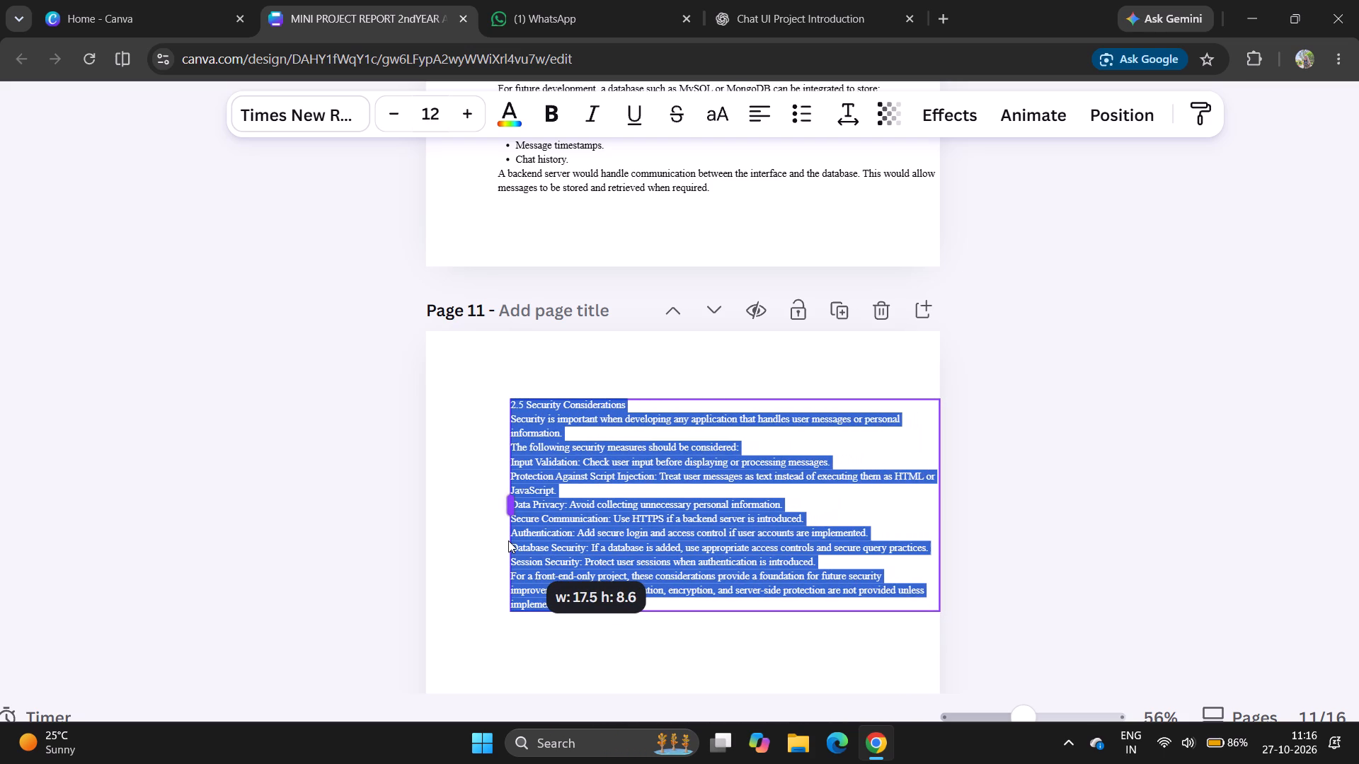
pyautogui.moveTo(508, 540); pyautogui.dragTo(498, 541)
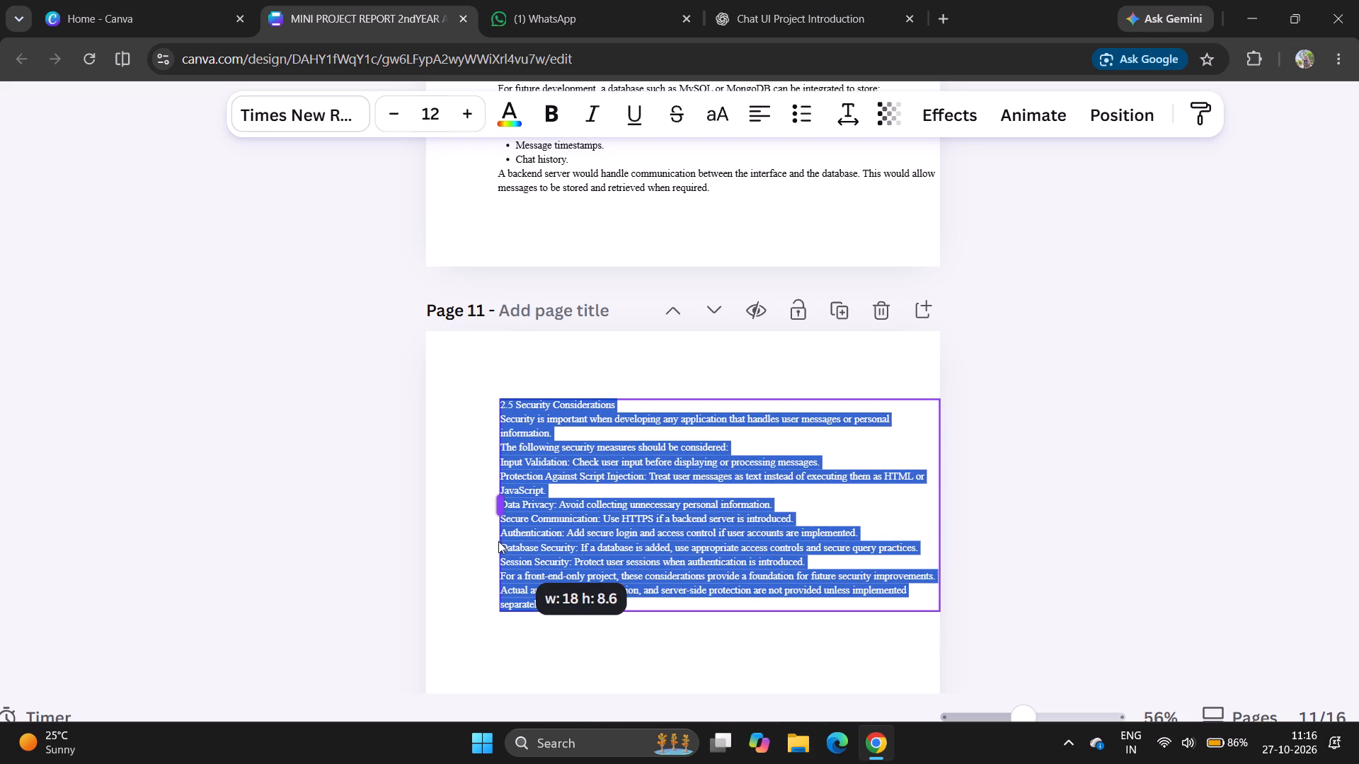
pyautogui.moveTo(498, 541); pyautogui.dragTo(500, 540)
pyautogui.click(674, 255)
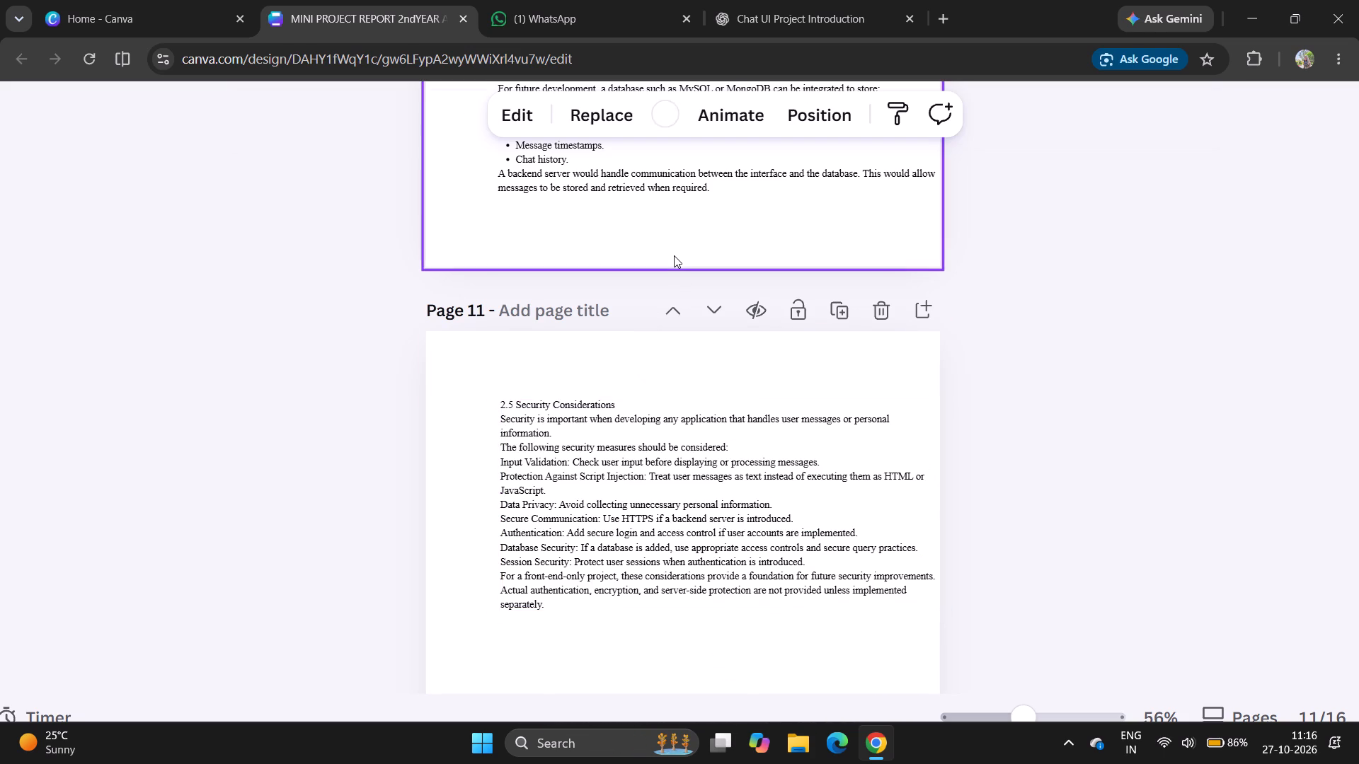
# Make the "2.5 Security Considerations" heading on page 11 bold.
pyautogui.scroll(1, 567, 374)
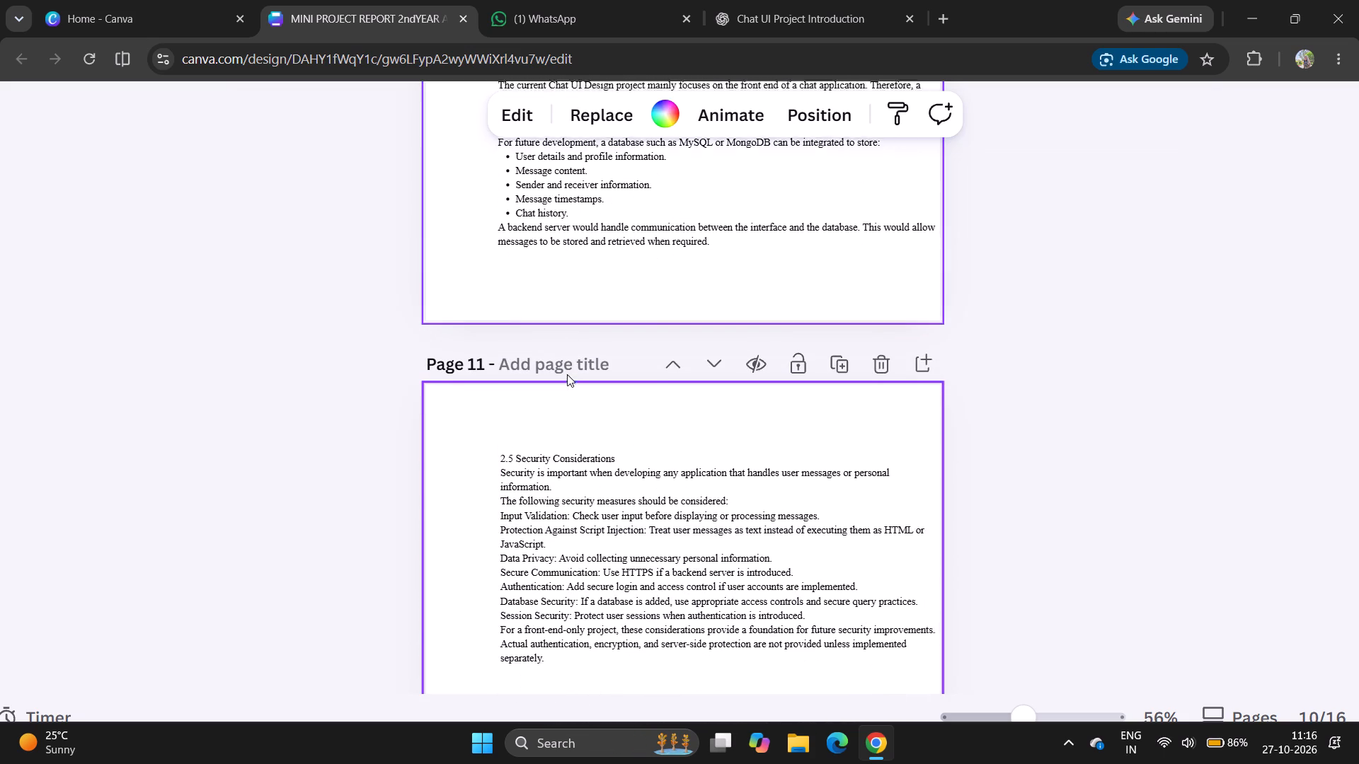
pyautogui.scroll(1, 567, 374)
pyautogui.tripleClick(625, 441)
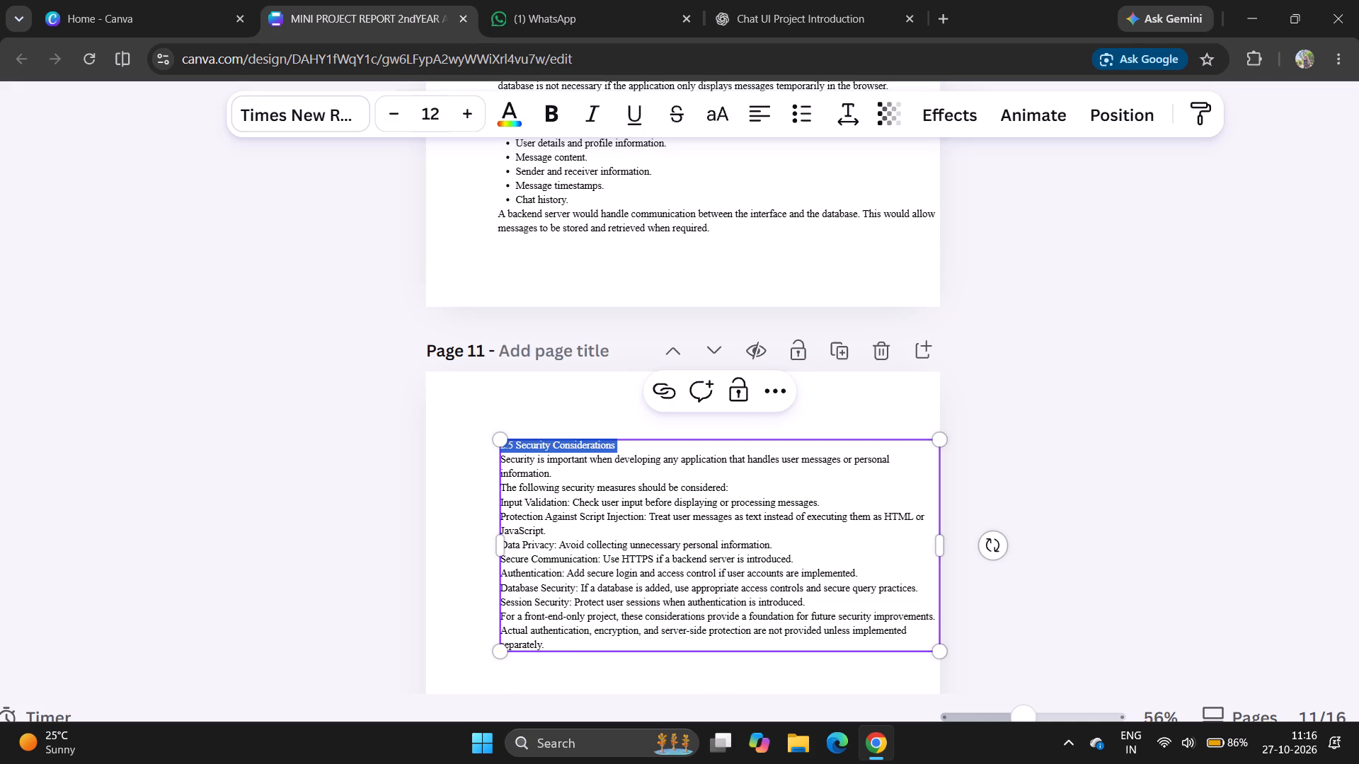
pyautogui.click(625, 441)
pyautogui.click(557, 114)
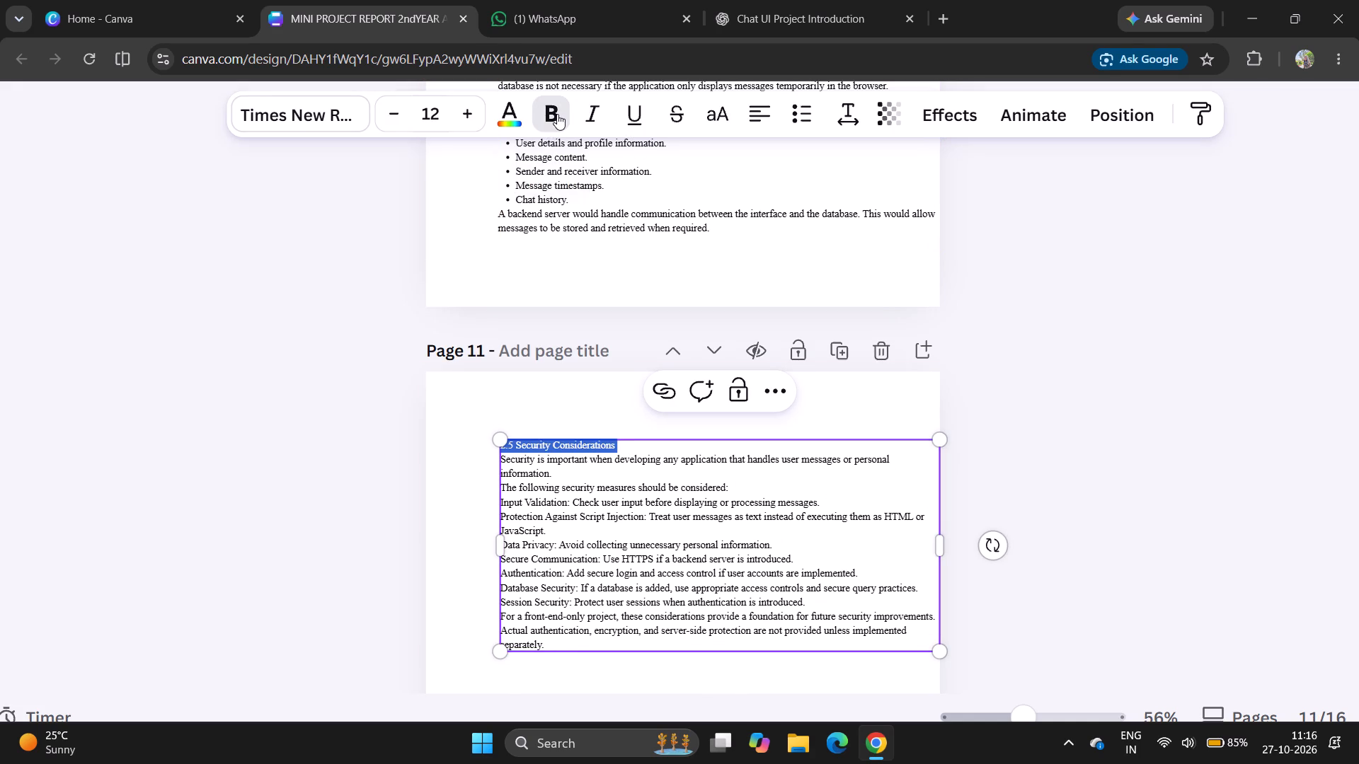
# Insert a blank line after the 2.5 heading and another after "The following security measures should be considered:".
pyautogui.click(643, 450)
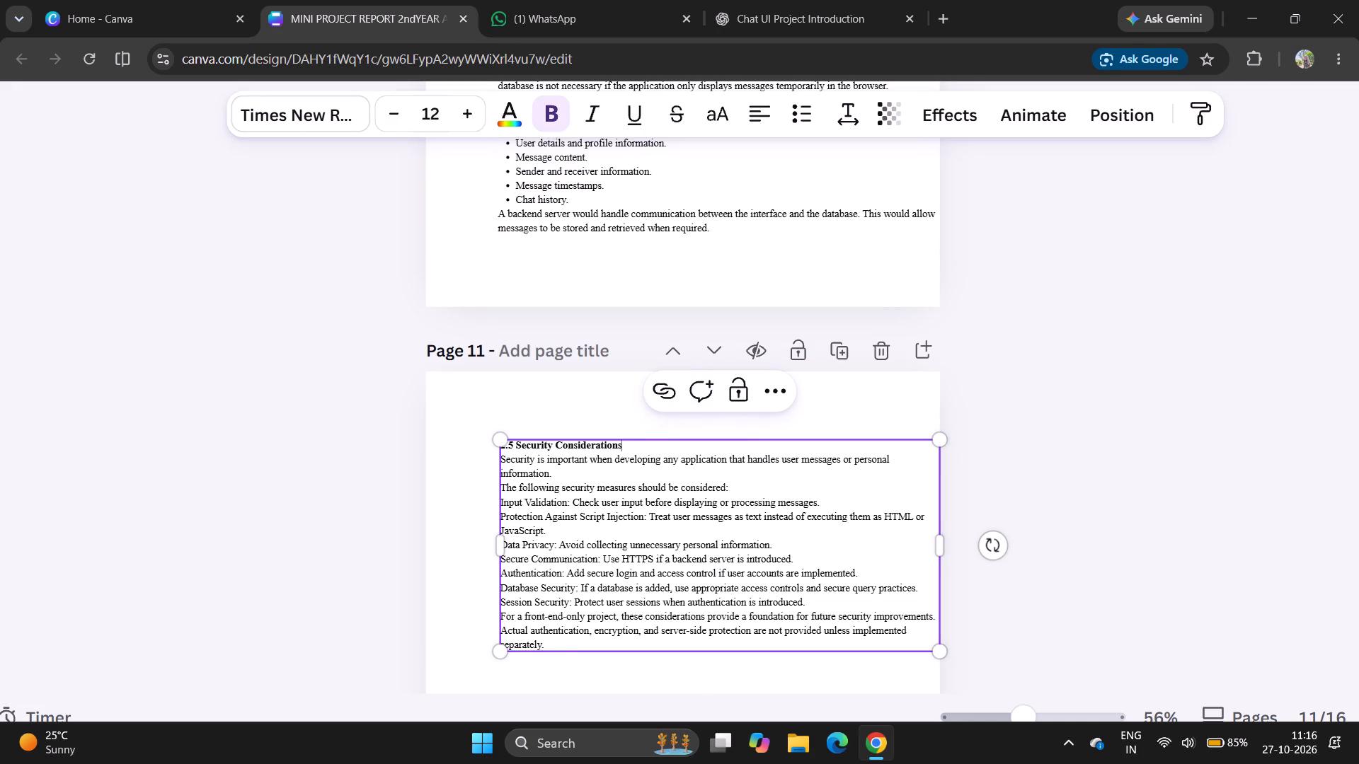
pyautogui.press('Return')
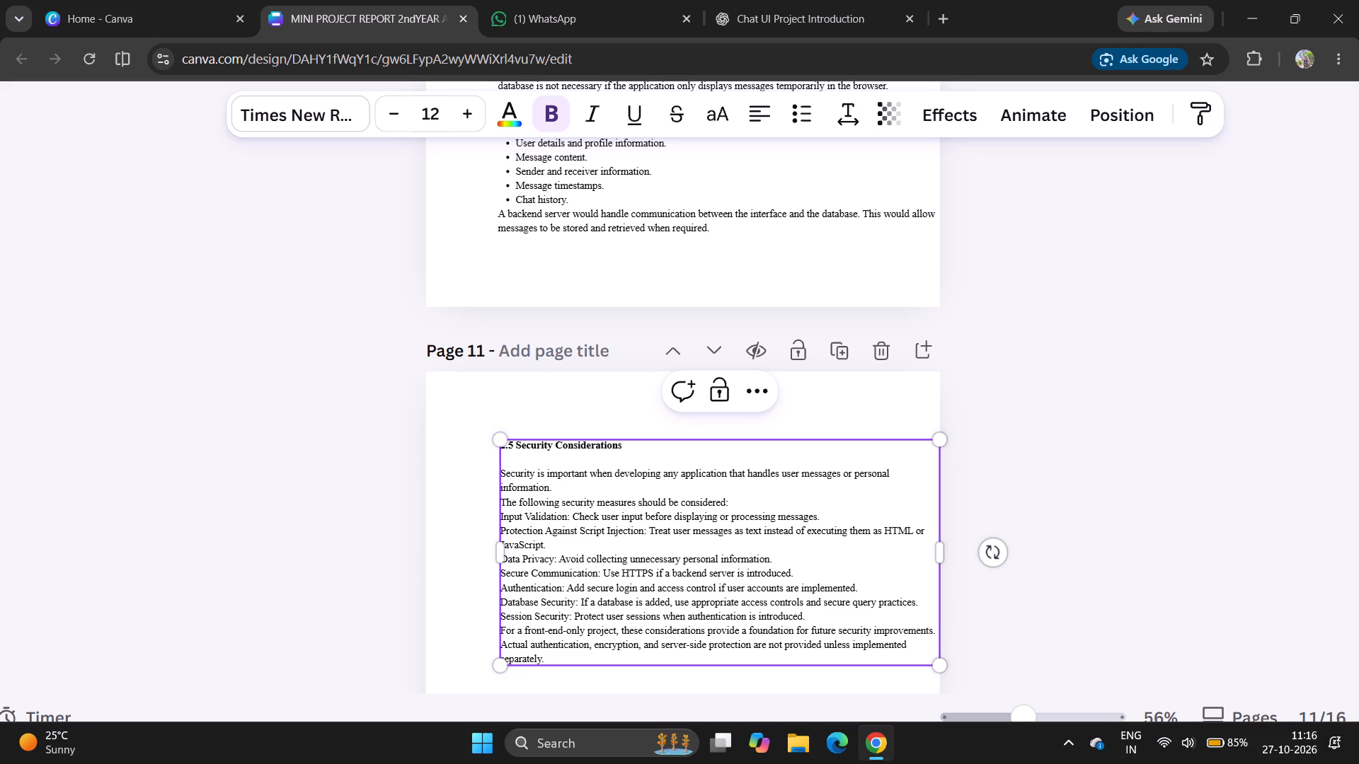
pyautogui.click(735, 502)
pyautogui.press('Return')
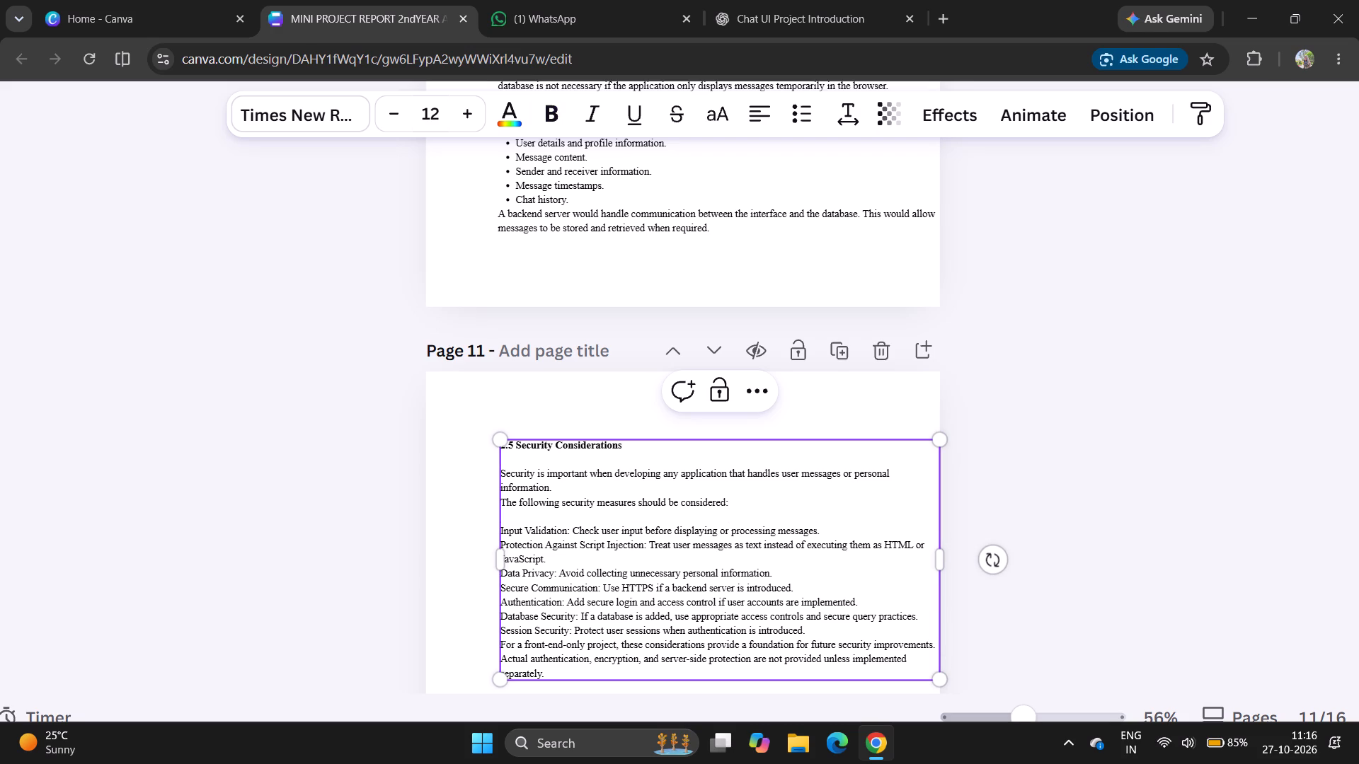
# Format the page 11 text from "Input Validation" through the closing paragraph ending "implemented separately." as a bulleted list.
pyautogui.moveTo(503, 526); pyautogui.dragTo(698, 204)
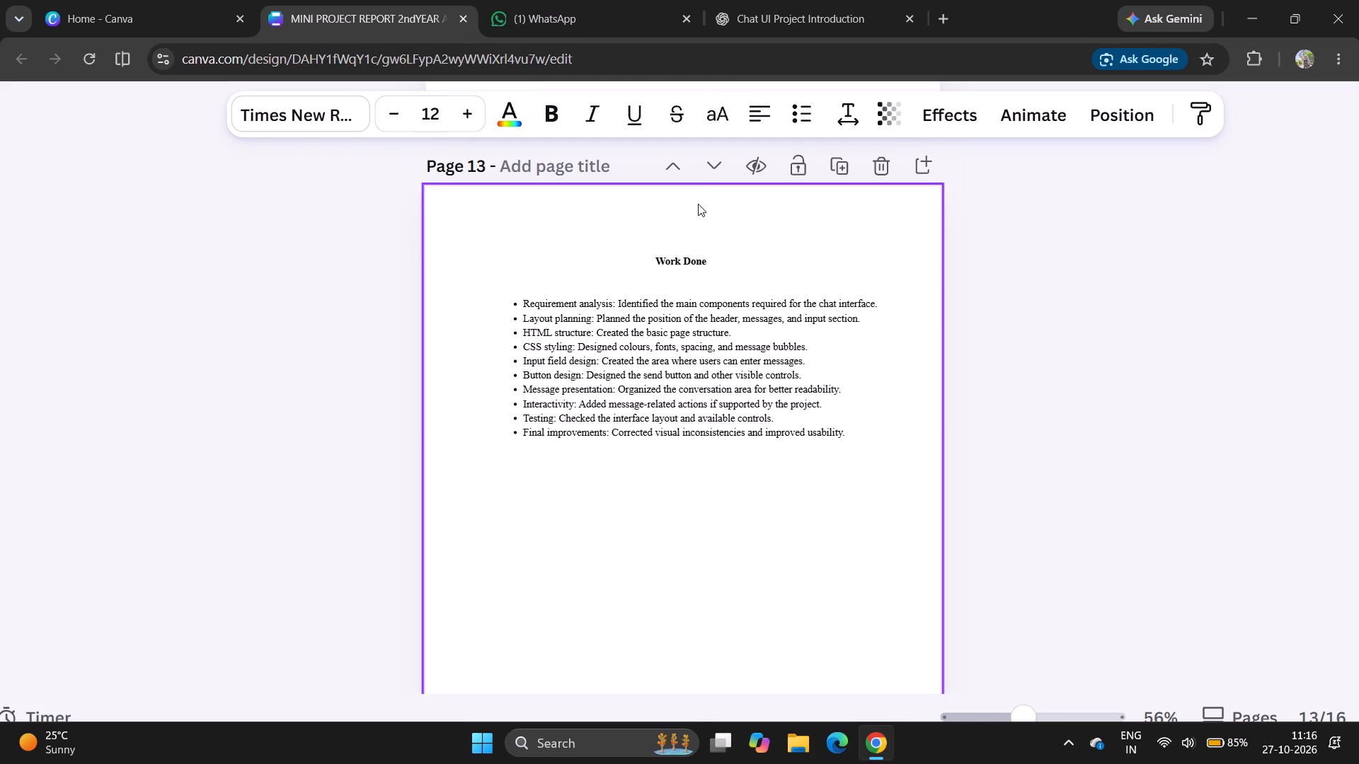
pyautogui.moveTo(698, 204); pyautogui.dragTo(607, 370)
pyautogui.scroll(7, 607, 370)
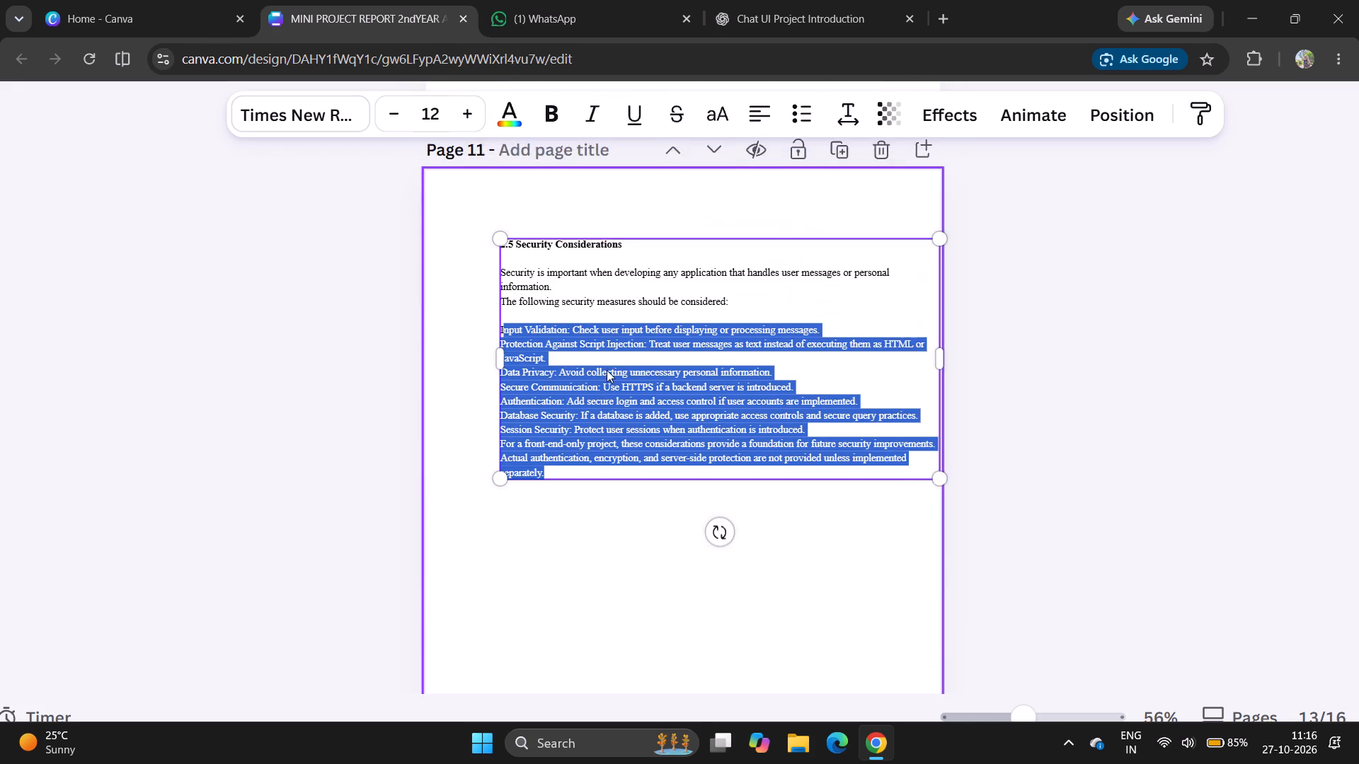
pyautogui.scroll(1, 607, 370)
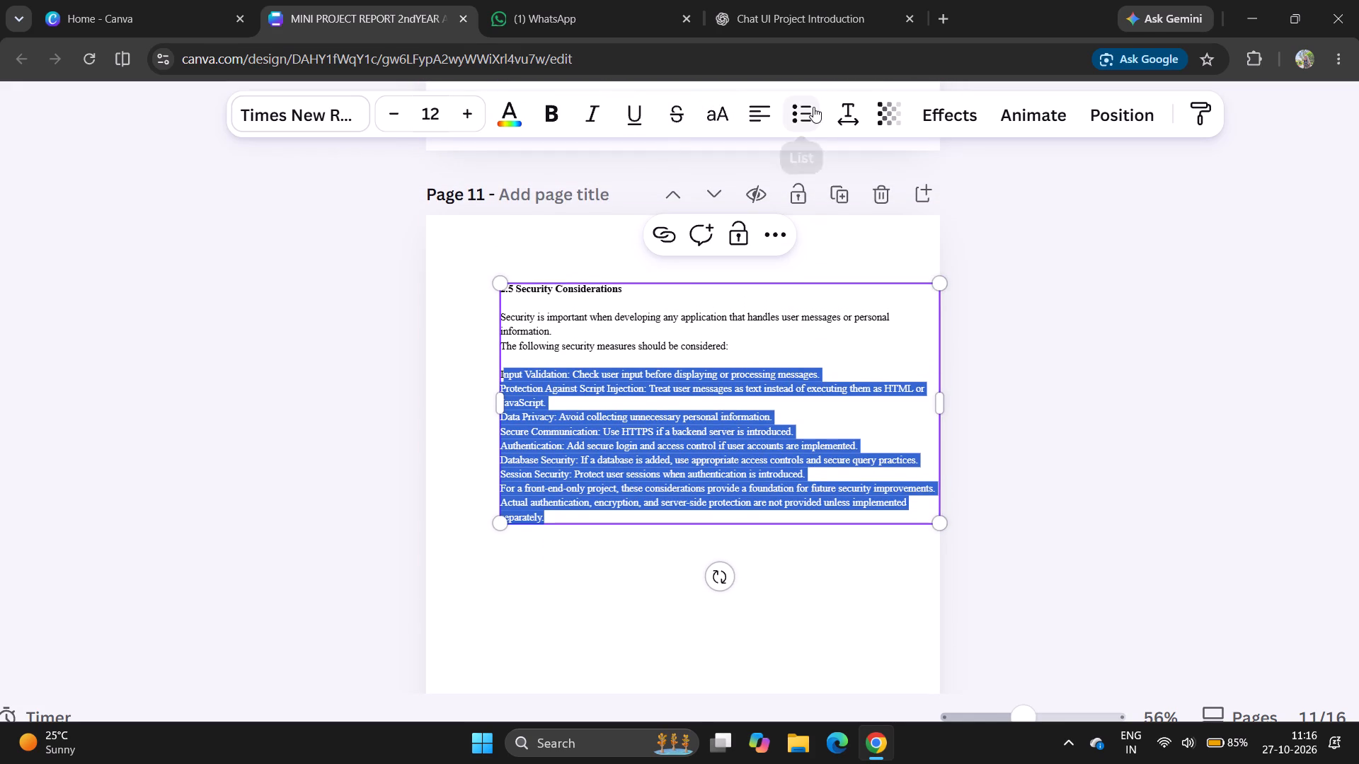
pyautogui.click(813, 107)
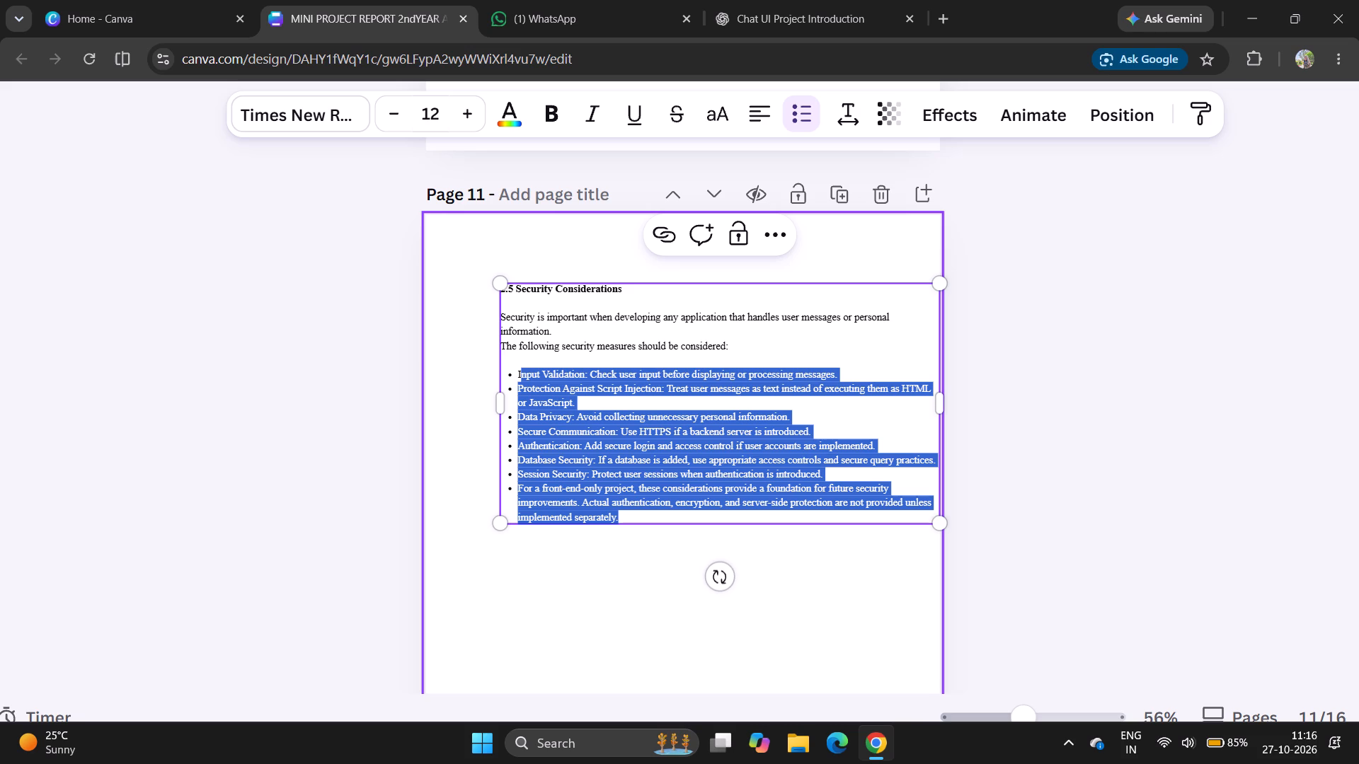
pyautogui.click(541, 582)
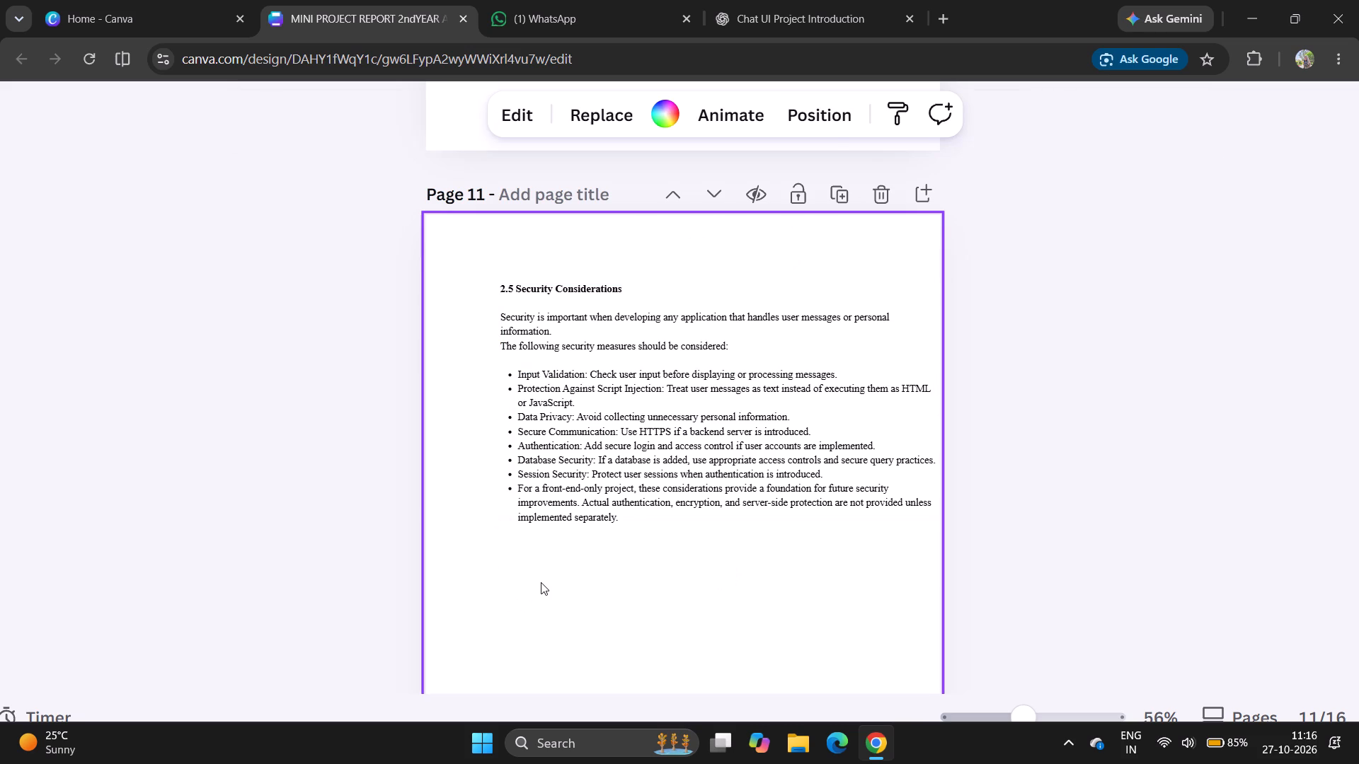
pyautogui.doubleClick(585, 446)
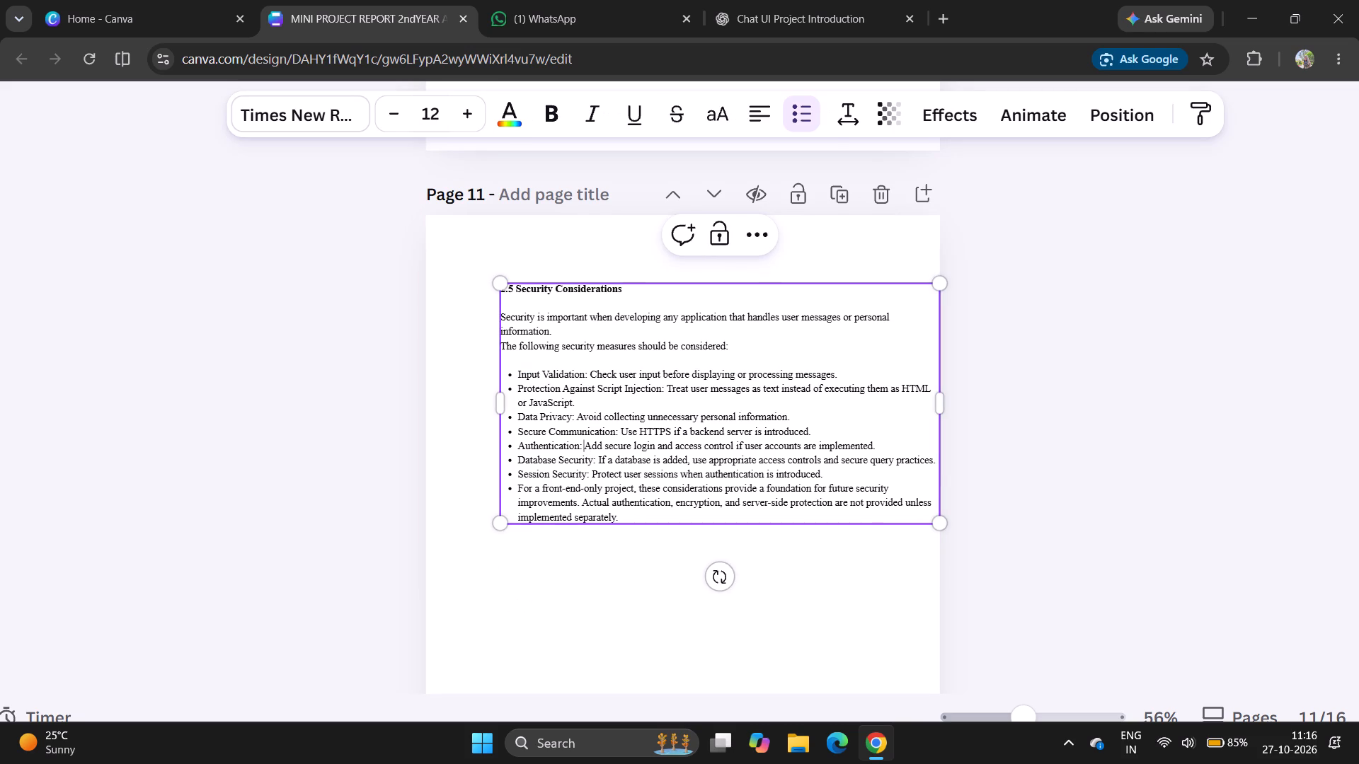
pyautogui.doubleClick(585, 446)
pyautogui.doubleClick(585, 446)
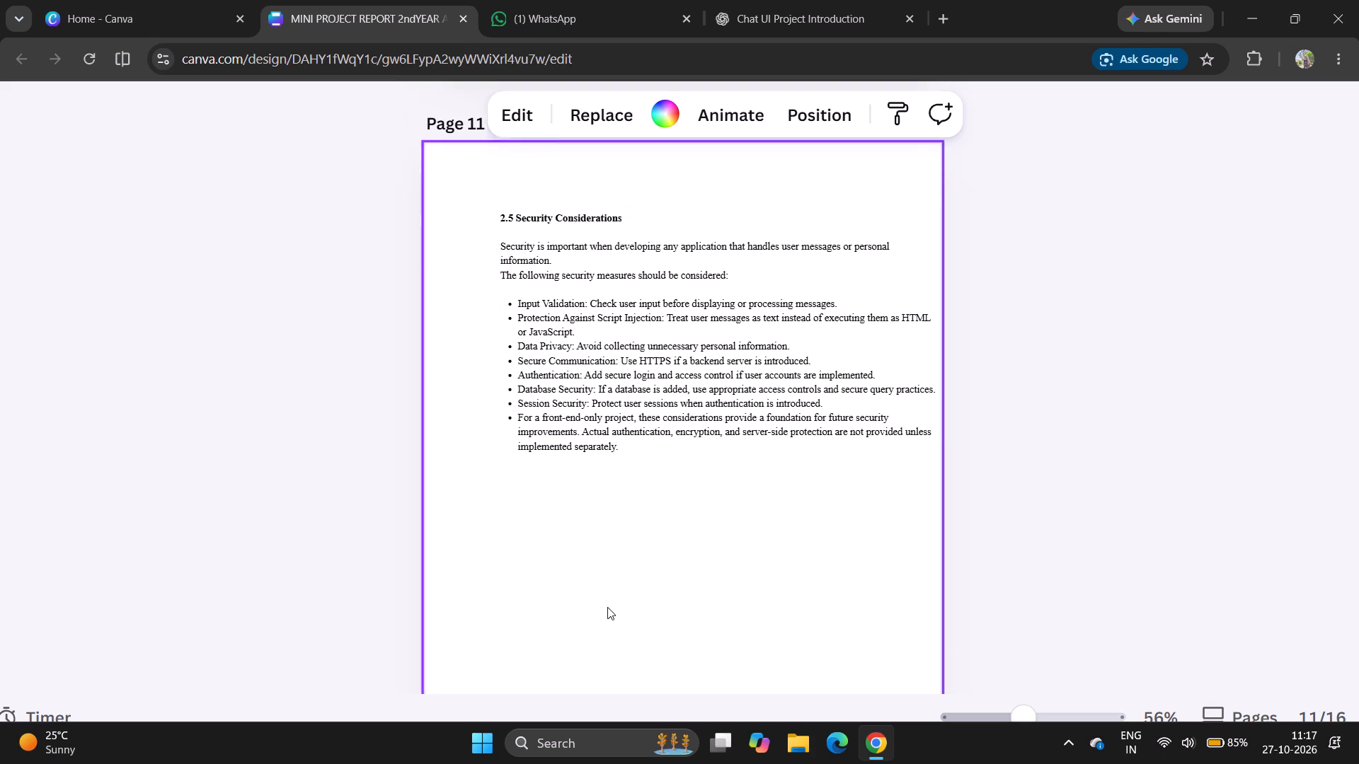
pyautogui.scroll(-1, 607, 607)
pyautogui.click(526, 399)
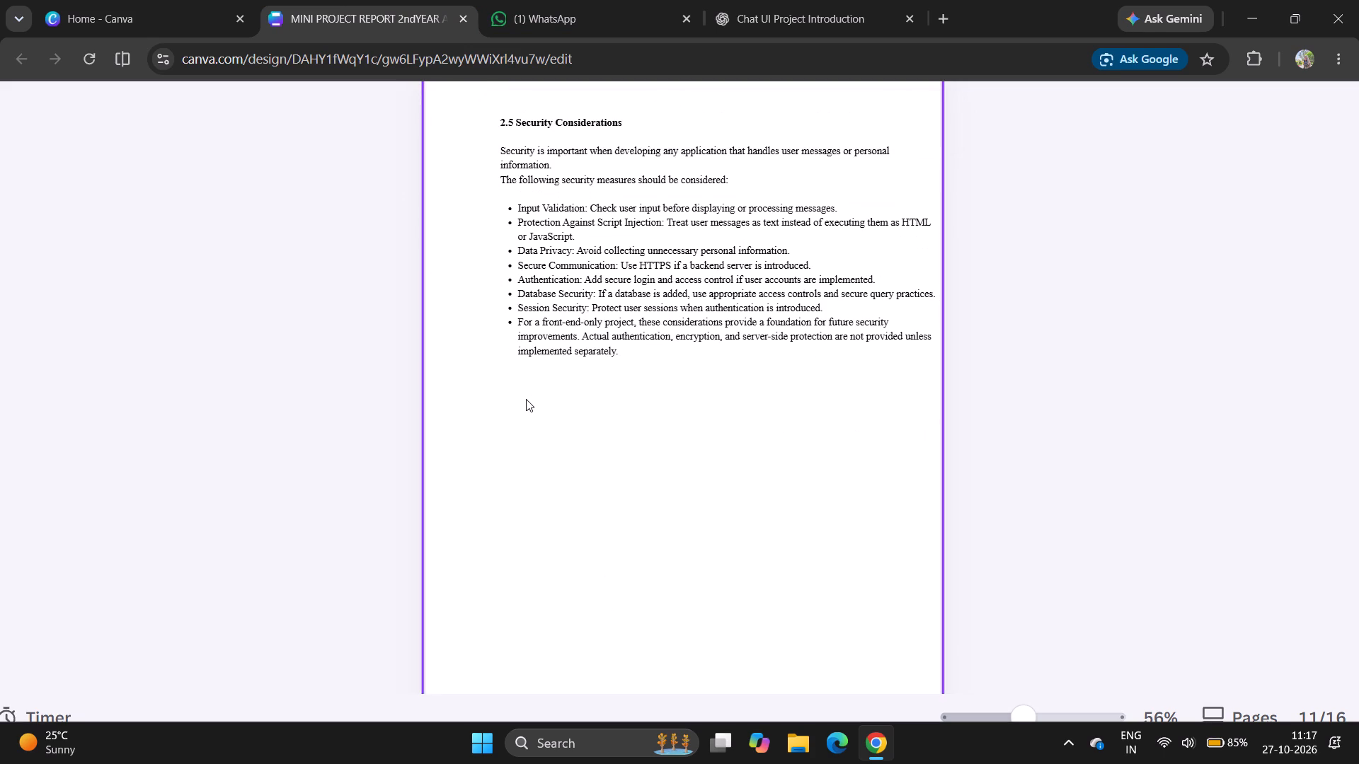
pyautogui.hotkey('ctrl', 'v')
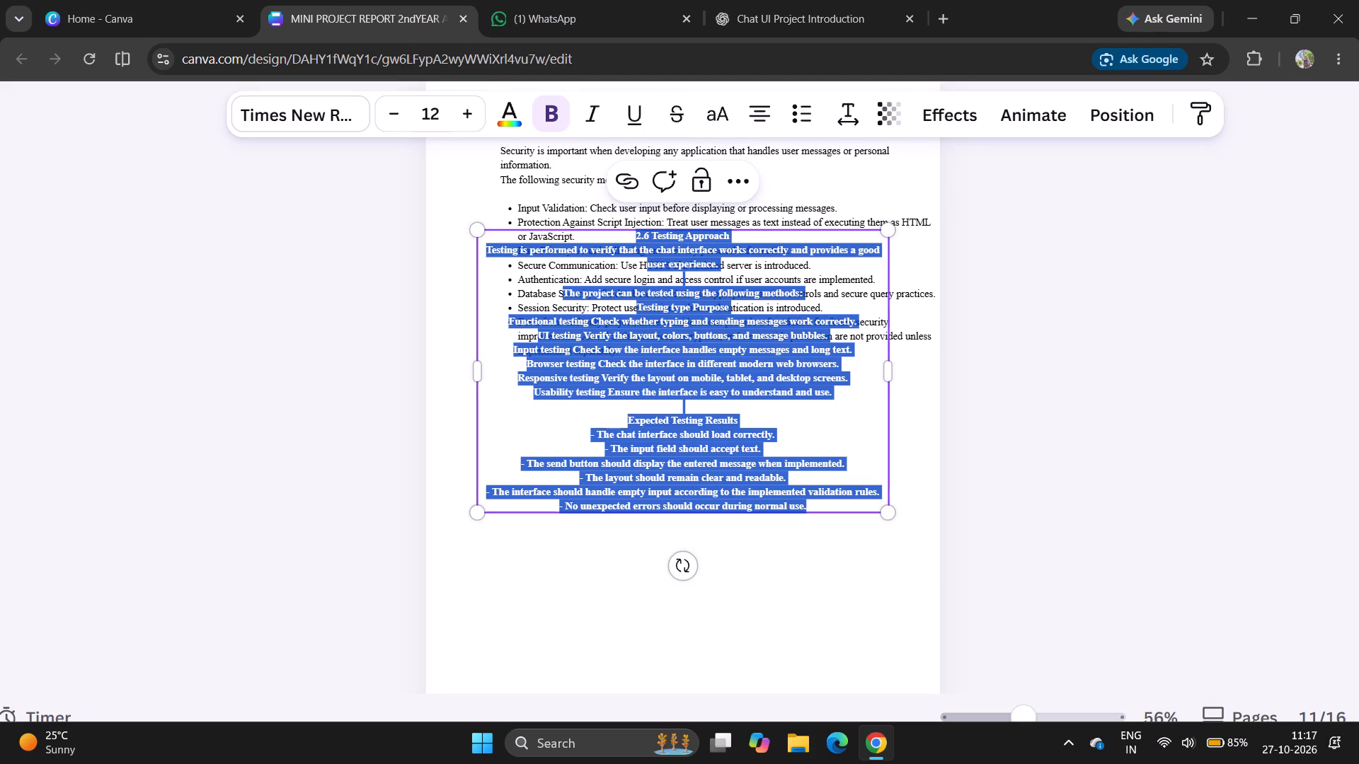
pyautogui.moveTo(864, 227); pyautogui.dragTo(900, 346)
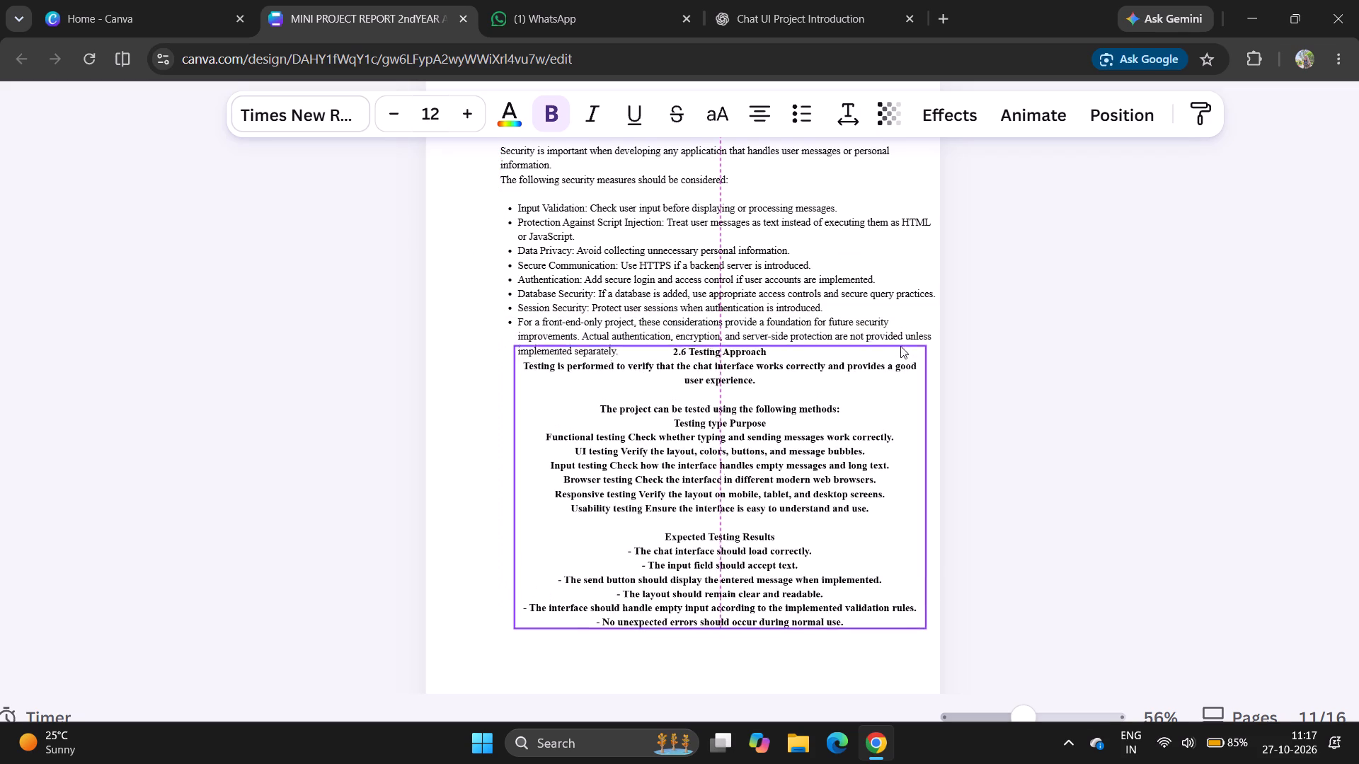
pyautogui.moveTo(900, 346); pyautogui.dragTo(893, 381)
# Remove the bold from all of the pasted 2.6 text on page 11 and left-align it.
pyautogui.tripleClick(820, 462)
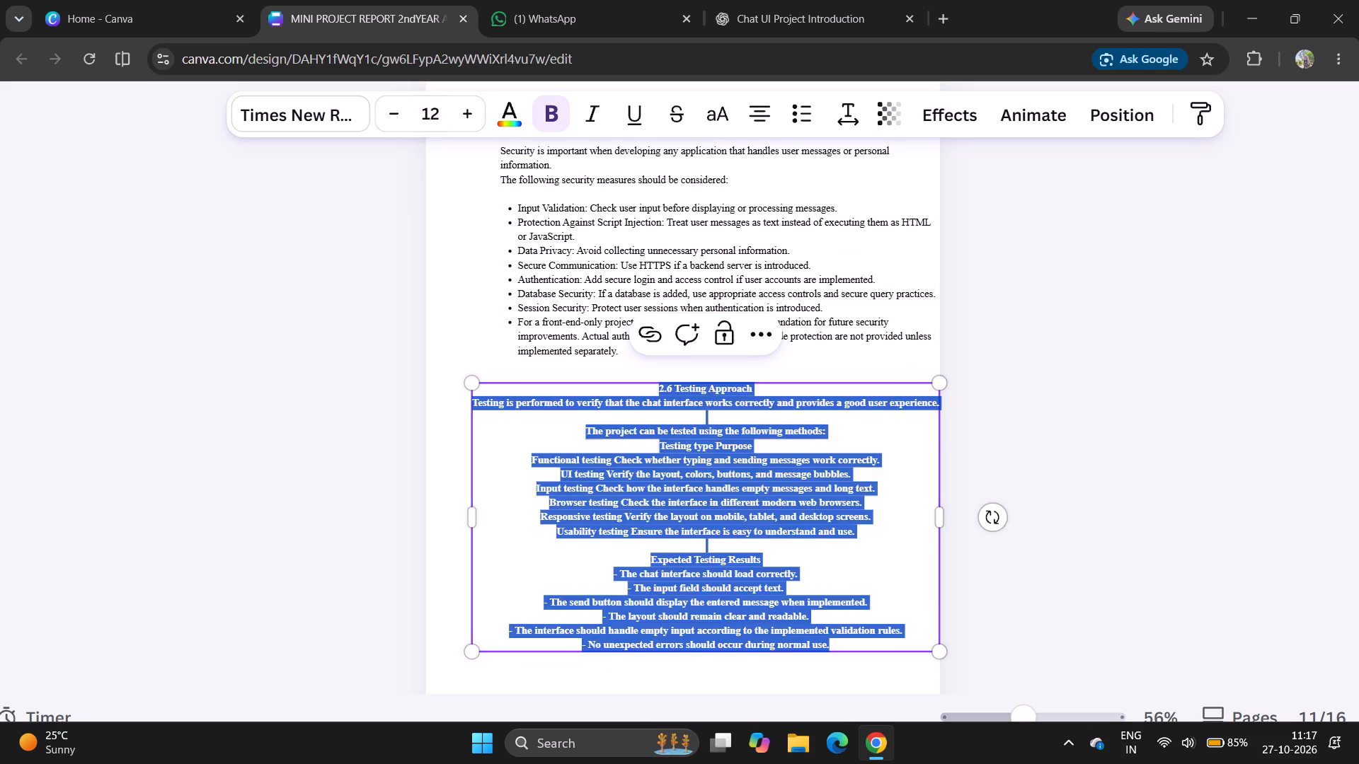
pyautogui.doubleClick(820, 462)
pyautogui.doubleClick(820, 462)
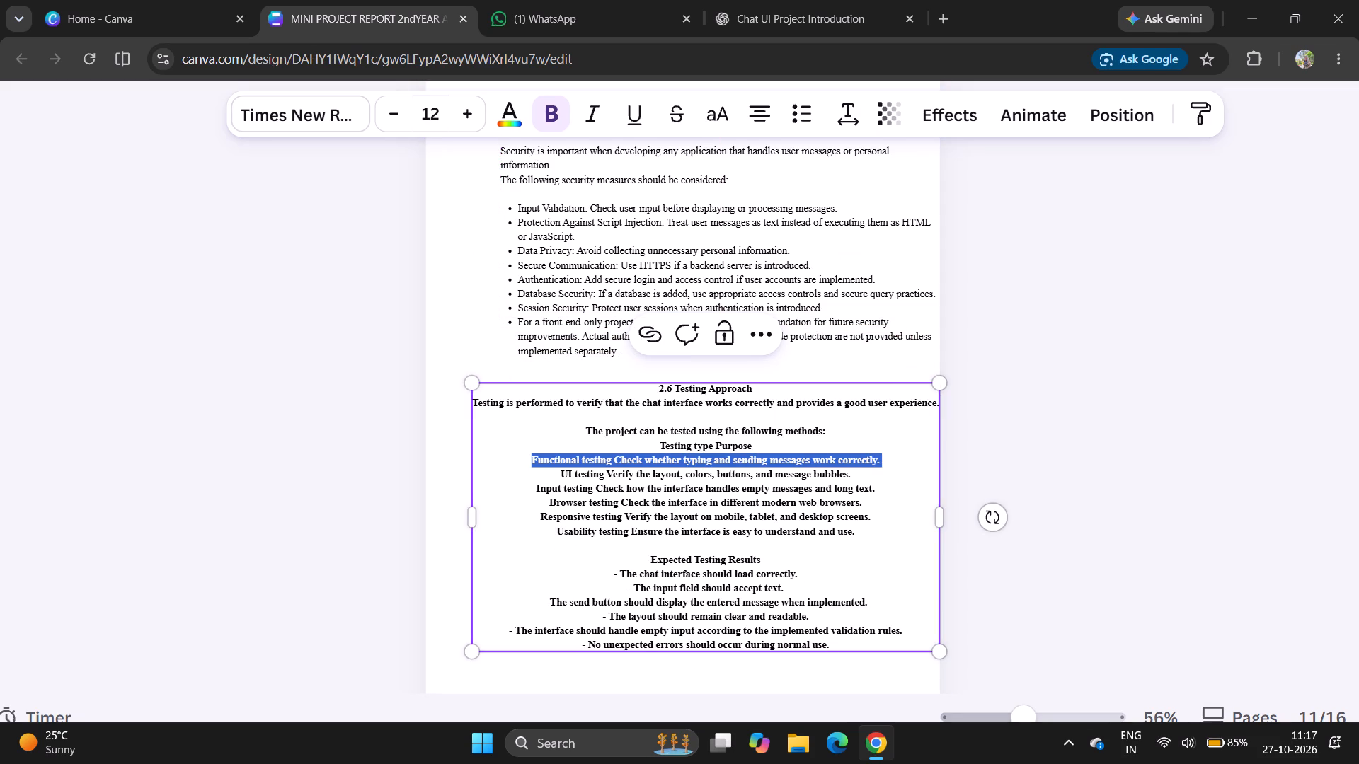
pyautogui.hotkey('ctrl', 'a')
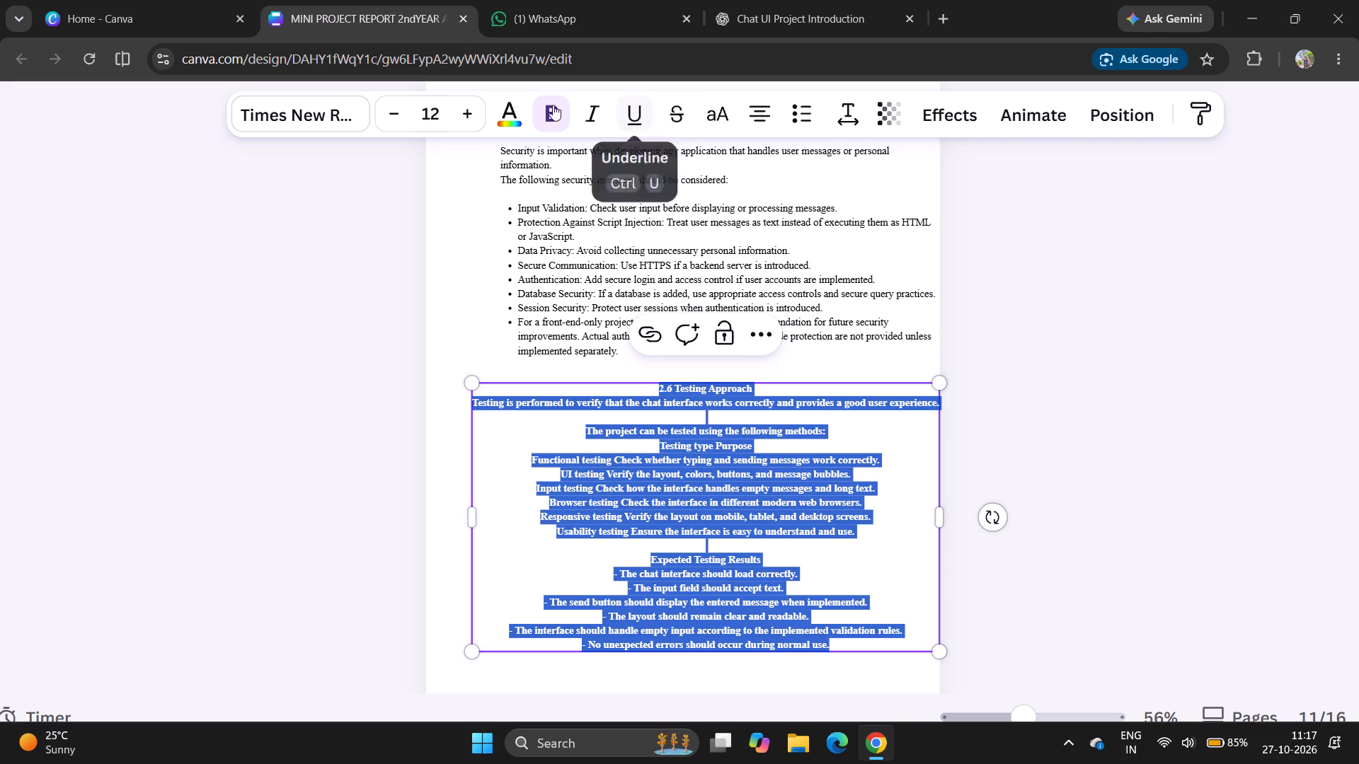
pyautogui.click(556, 111)
pyautogui.click(760, 124)
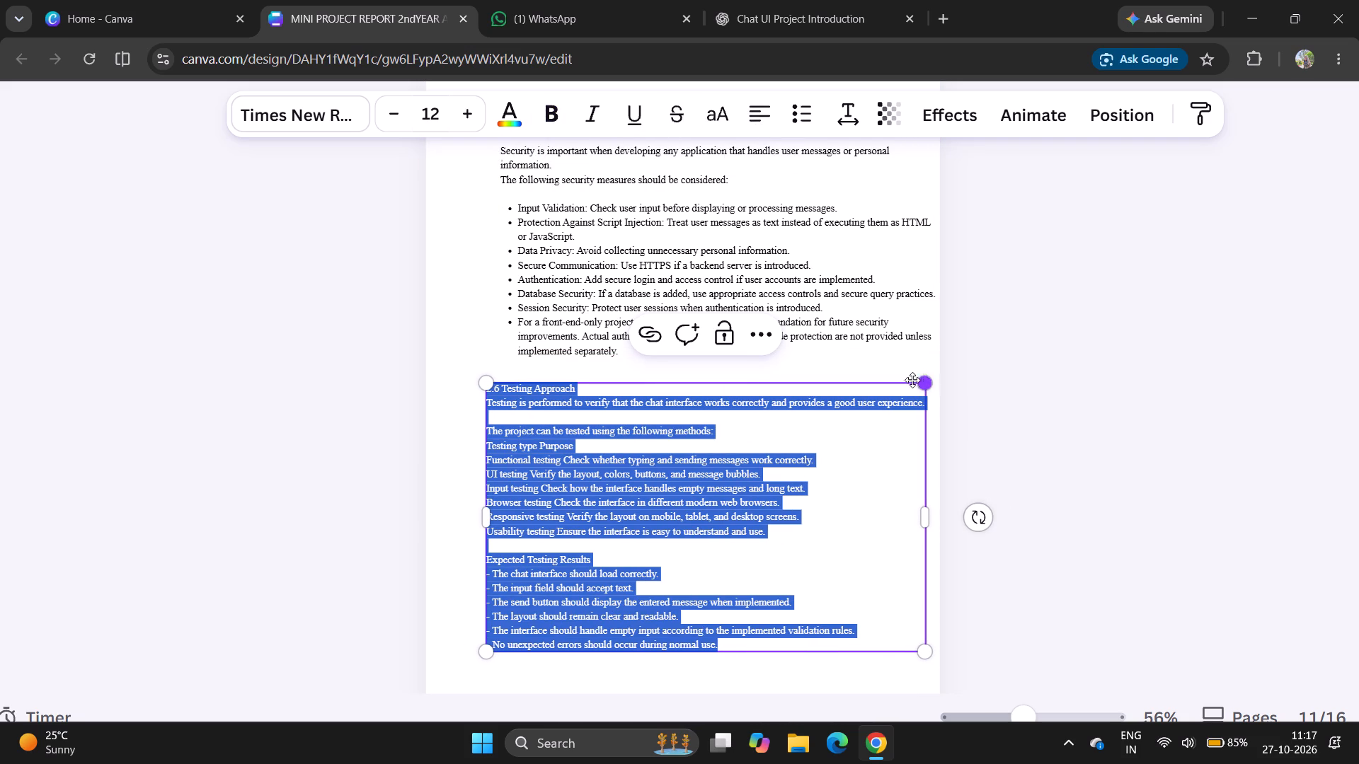
# Move the 2.6 text box to line up with the left edge of the section 2.5 text.
pyautogui.moveTo(904, 377); pyautogui.dragTo(918, 378)
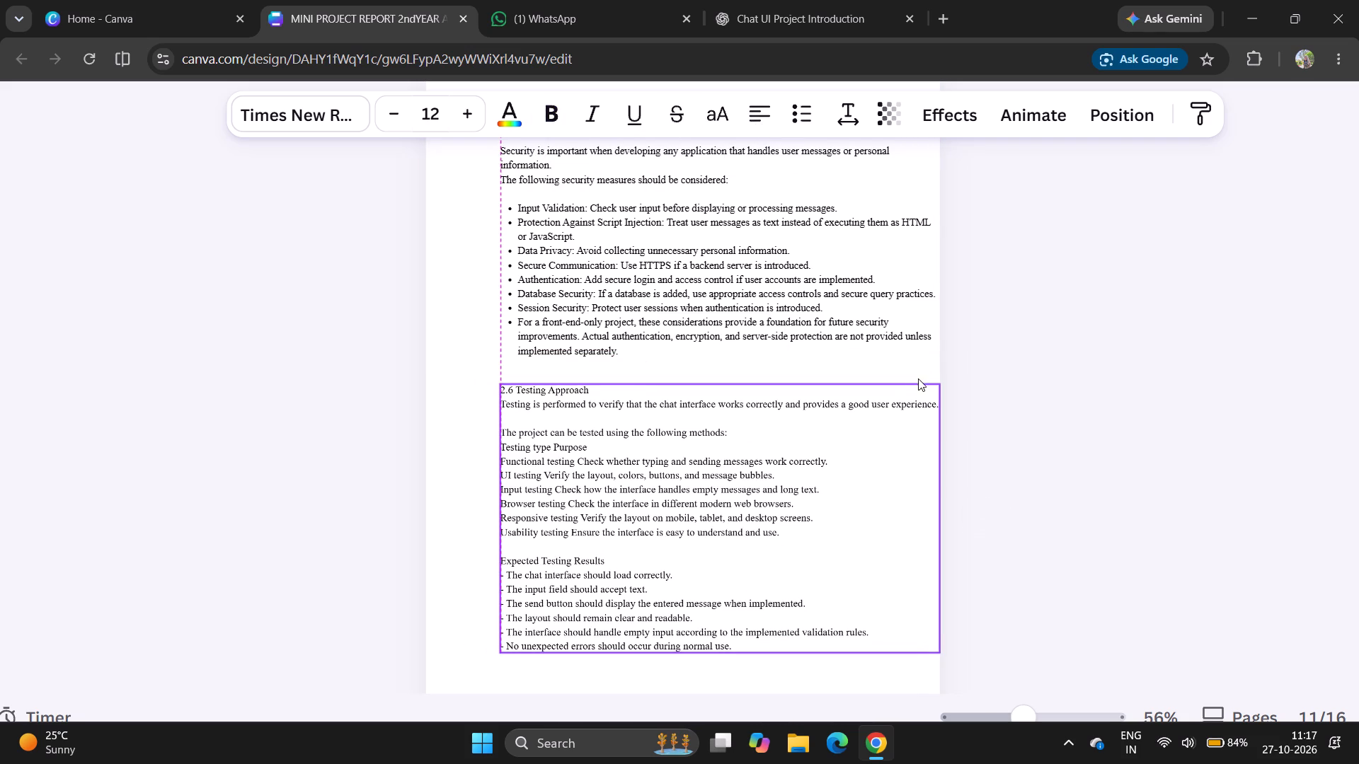
pyautogui.moveTo(918, 378); pyautogui.dragTo(923, 379)
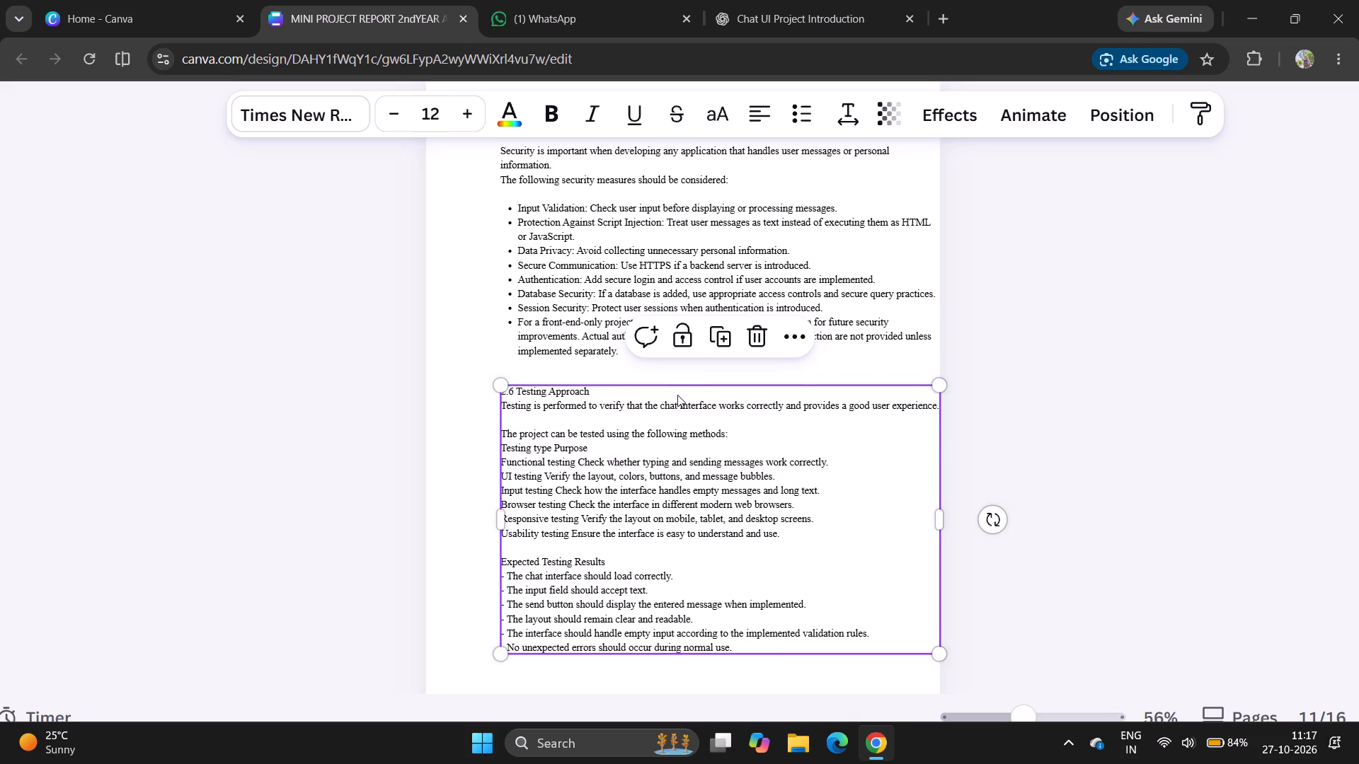
# Make the whole "2.6 Testing Approach" heading on page 11 bold, including its number.
pyautogui.click(667, 399)
pyautogui.click(613, 434)
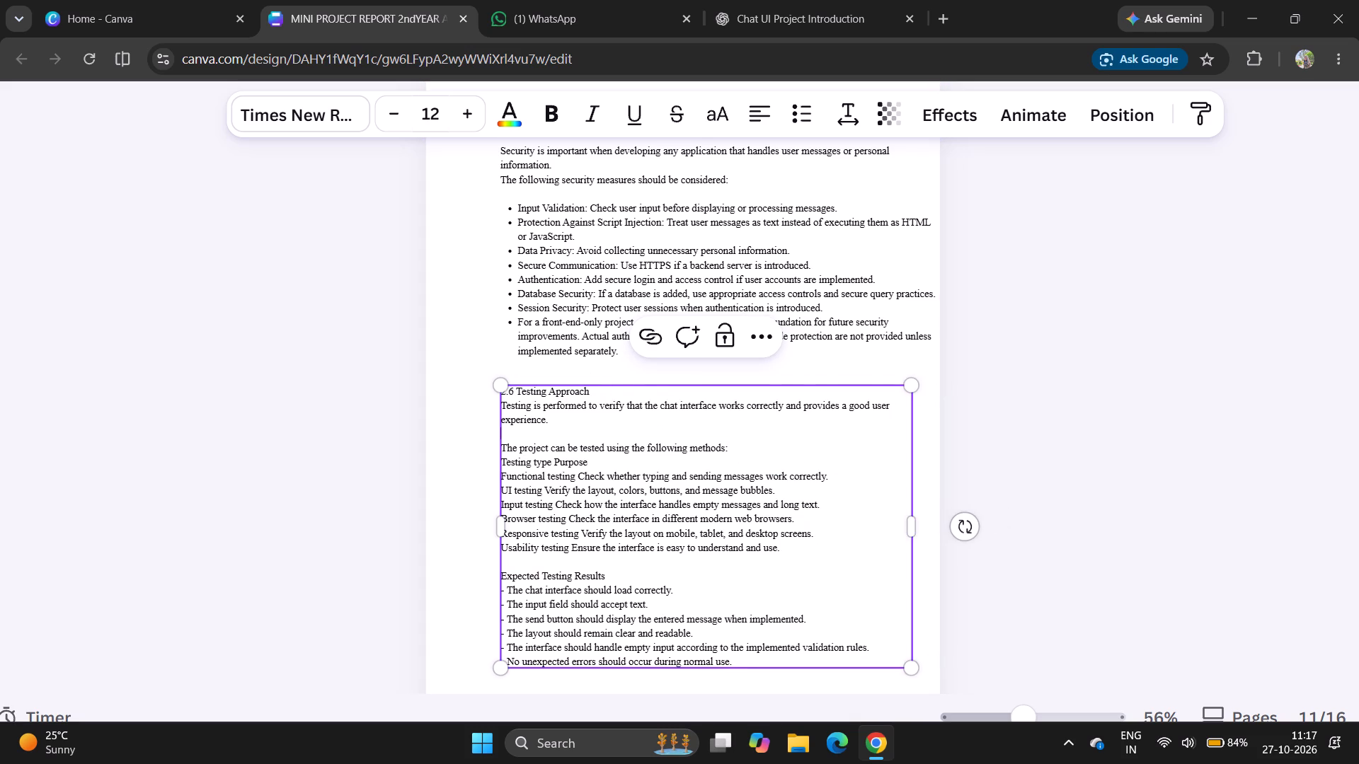
pyautogui.moveTo(596, 394); pyautogui.dragTo(504, 392)
pyautogui.click(558, 112)
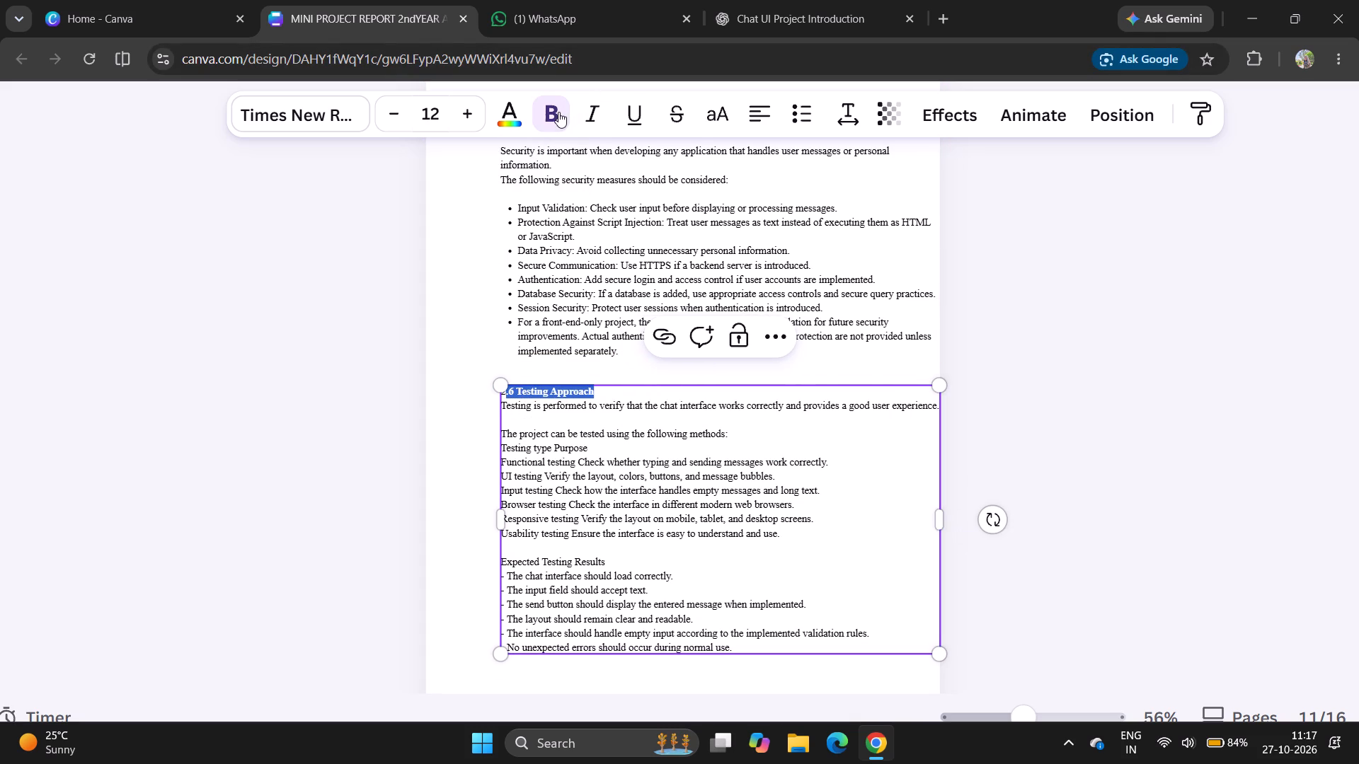
pyautogui.click(597, 428)
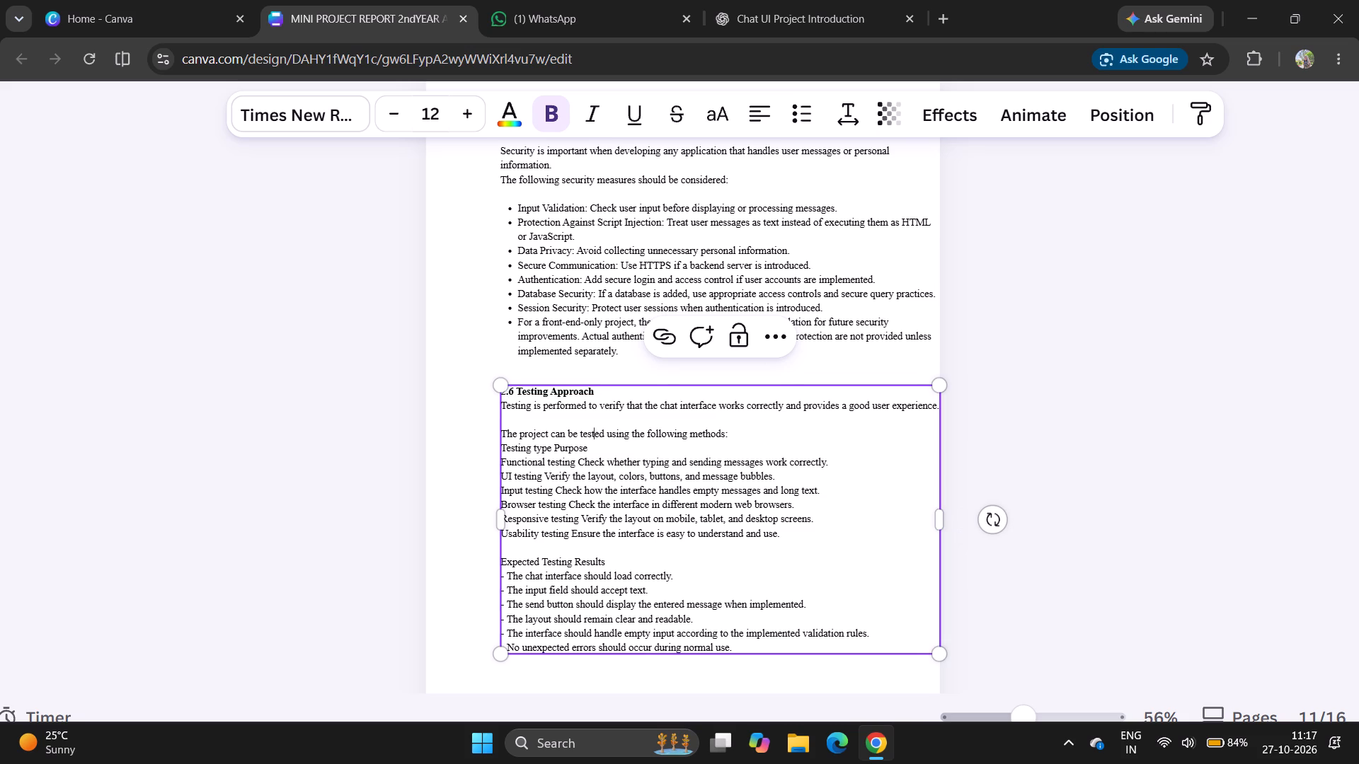
pyautogui.click(474, 376)
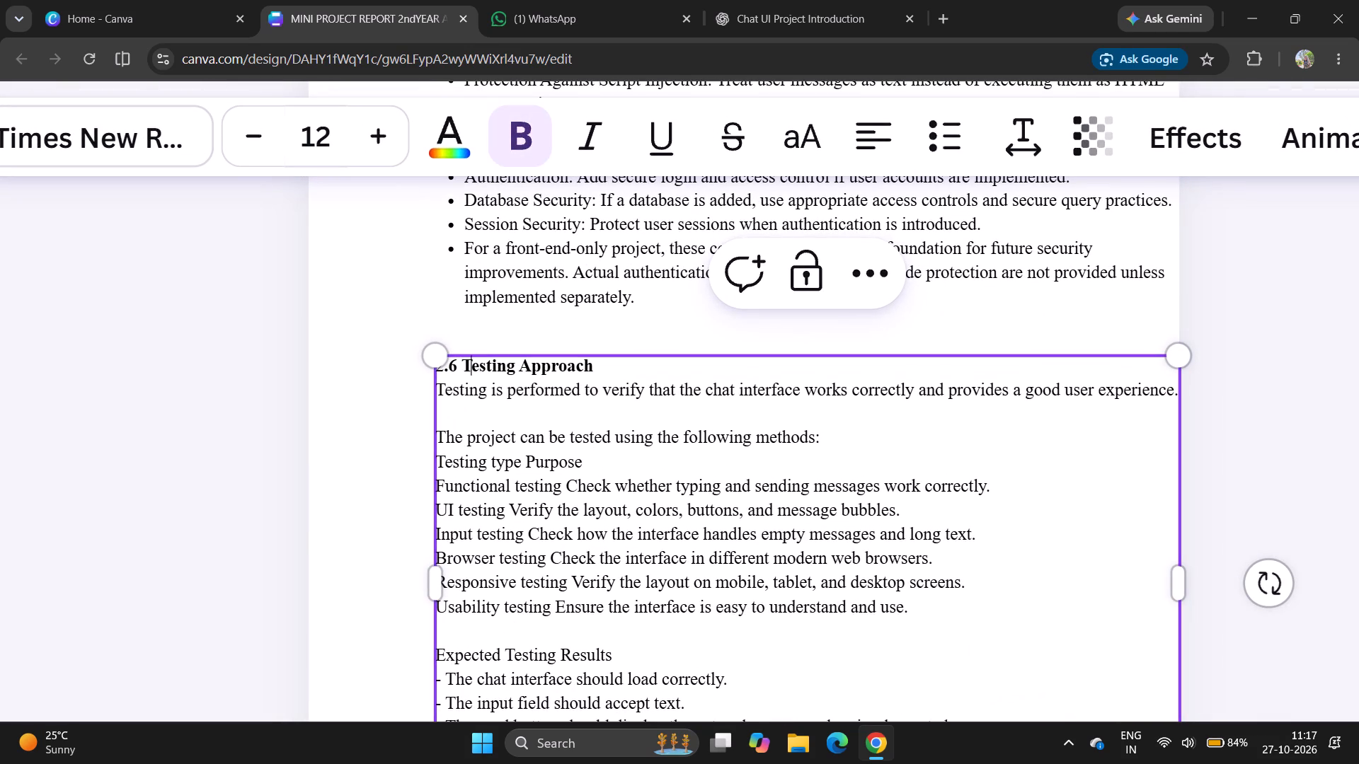
pyautogui.moveTo(460, 361); pyautogui.dragTo(429, 362)
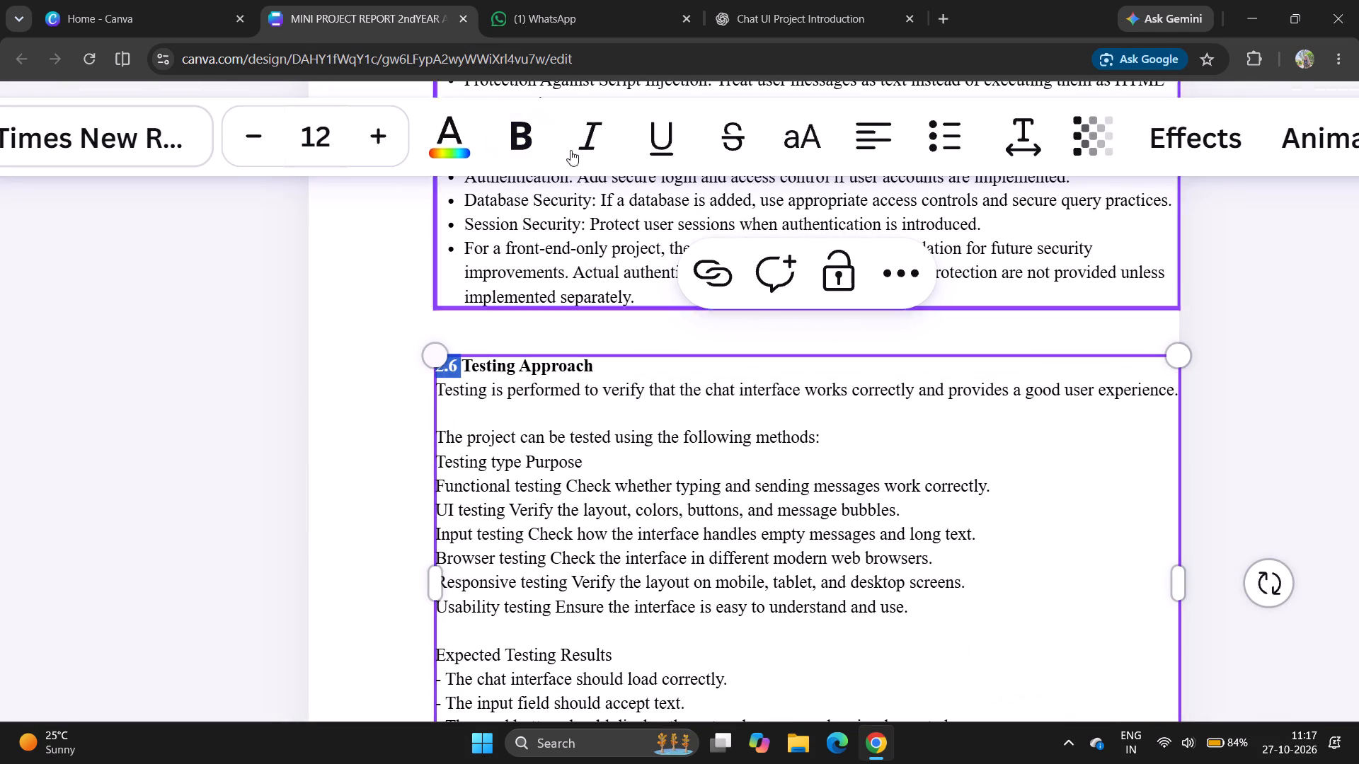
pyautogui.click(534, 132)
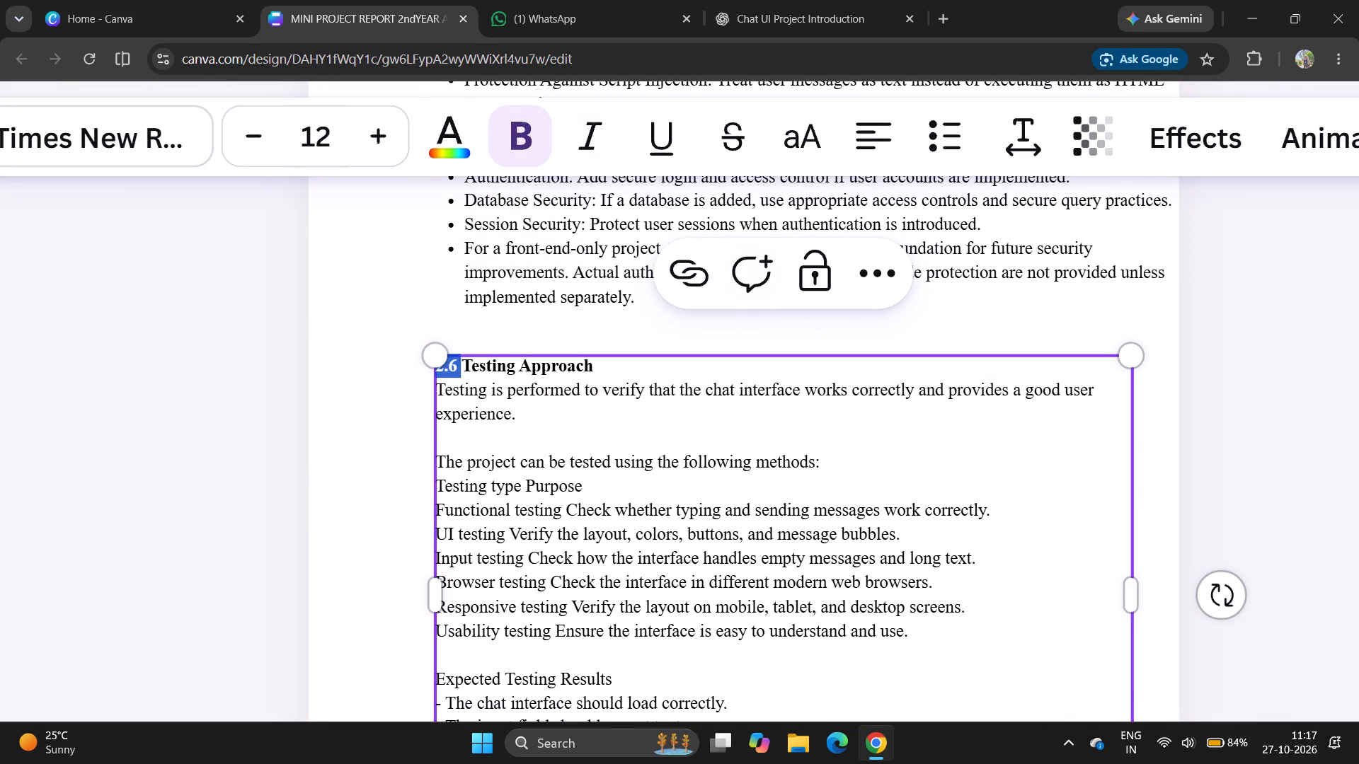
pyautogui.scroll(-1, 717, 476)
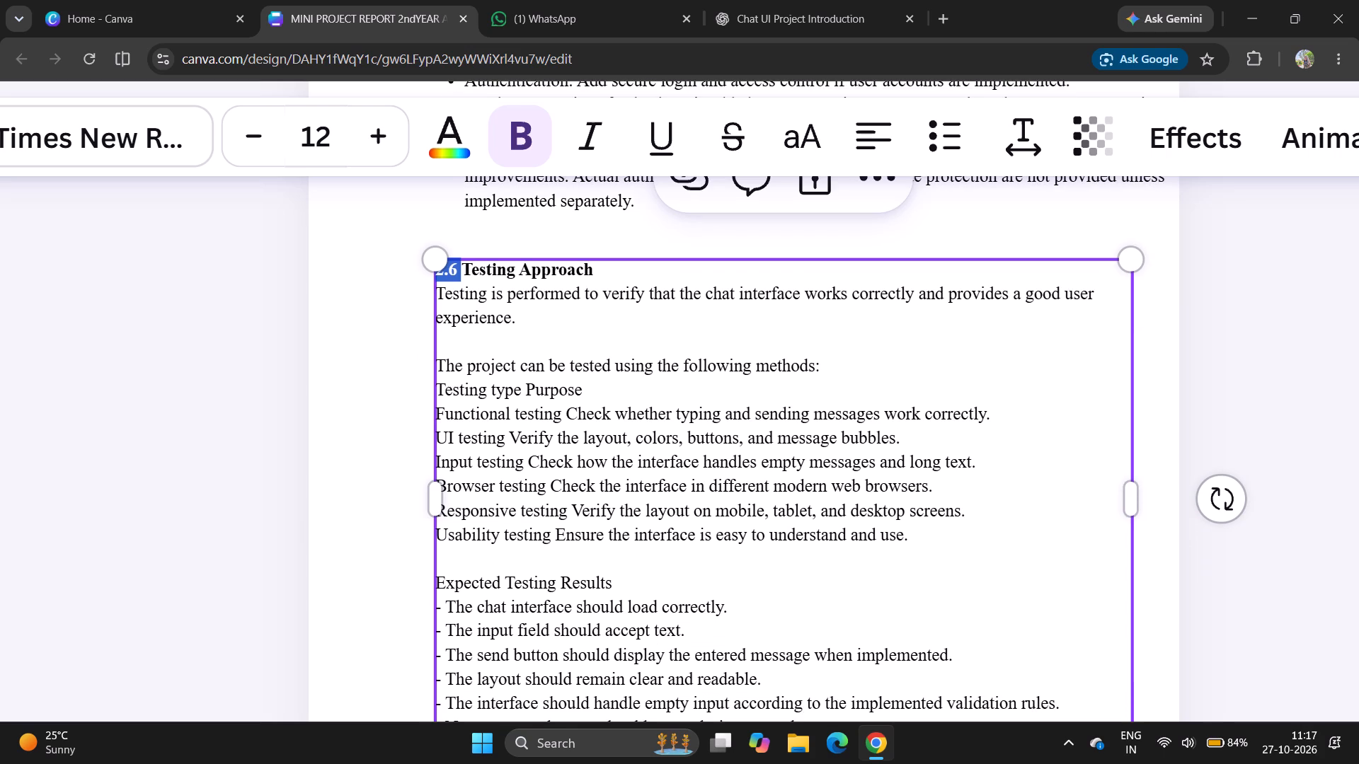
pyautogui.click(520, 582)
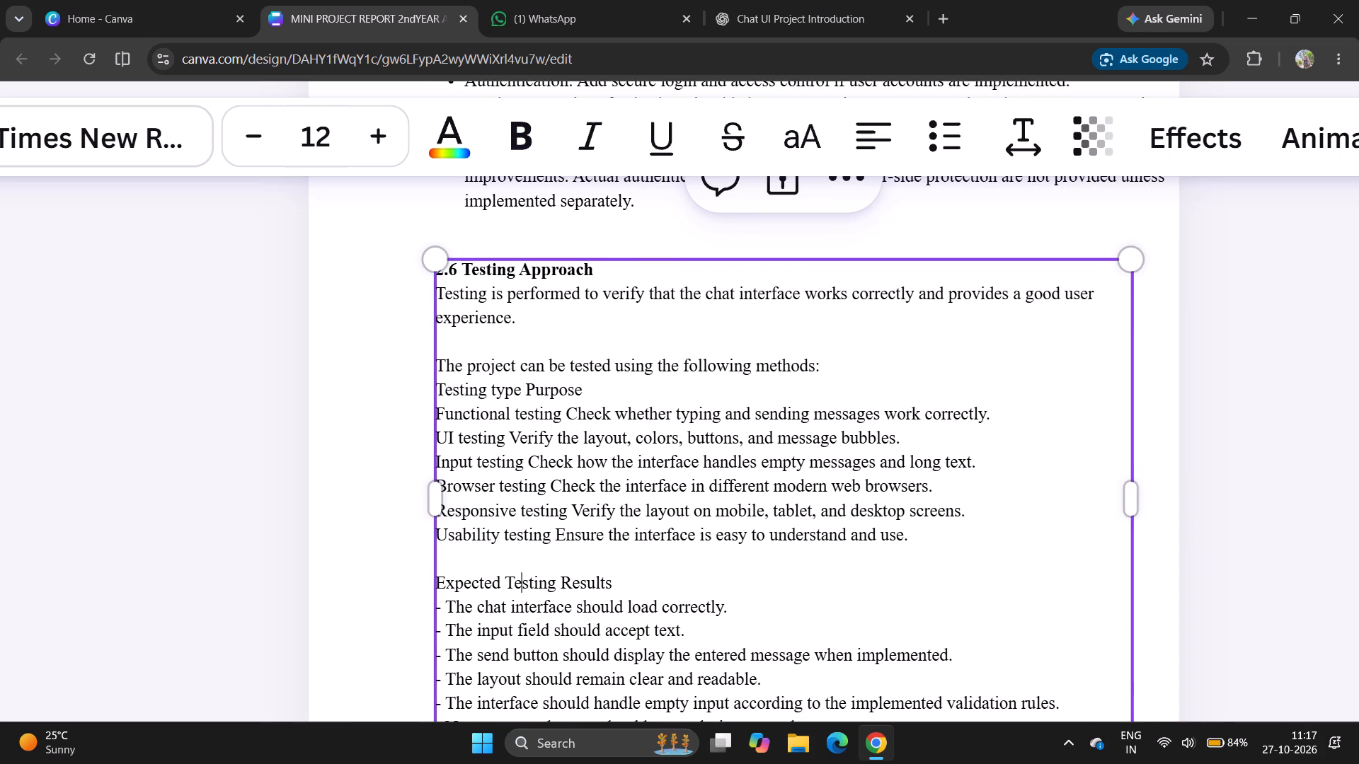
pyautogui.moveTo(440, 386); pyautogui.dragTo(799, 552)
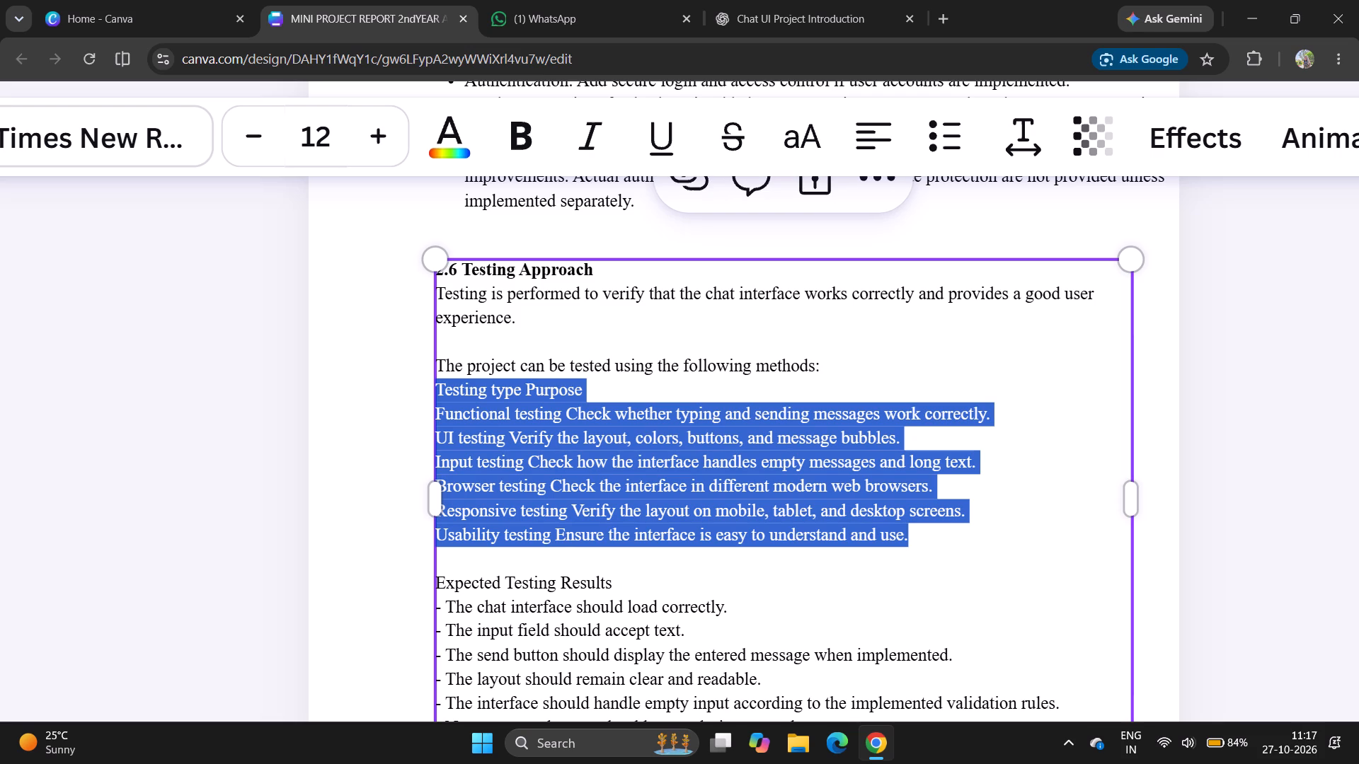
pyautogui.click(945, 122)
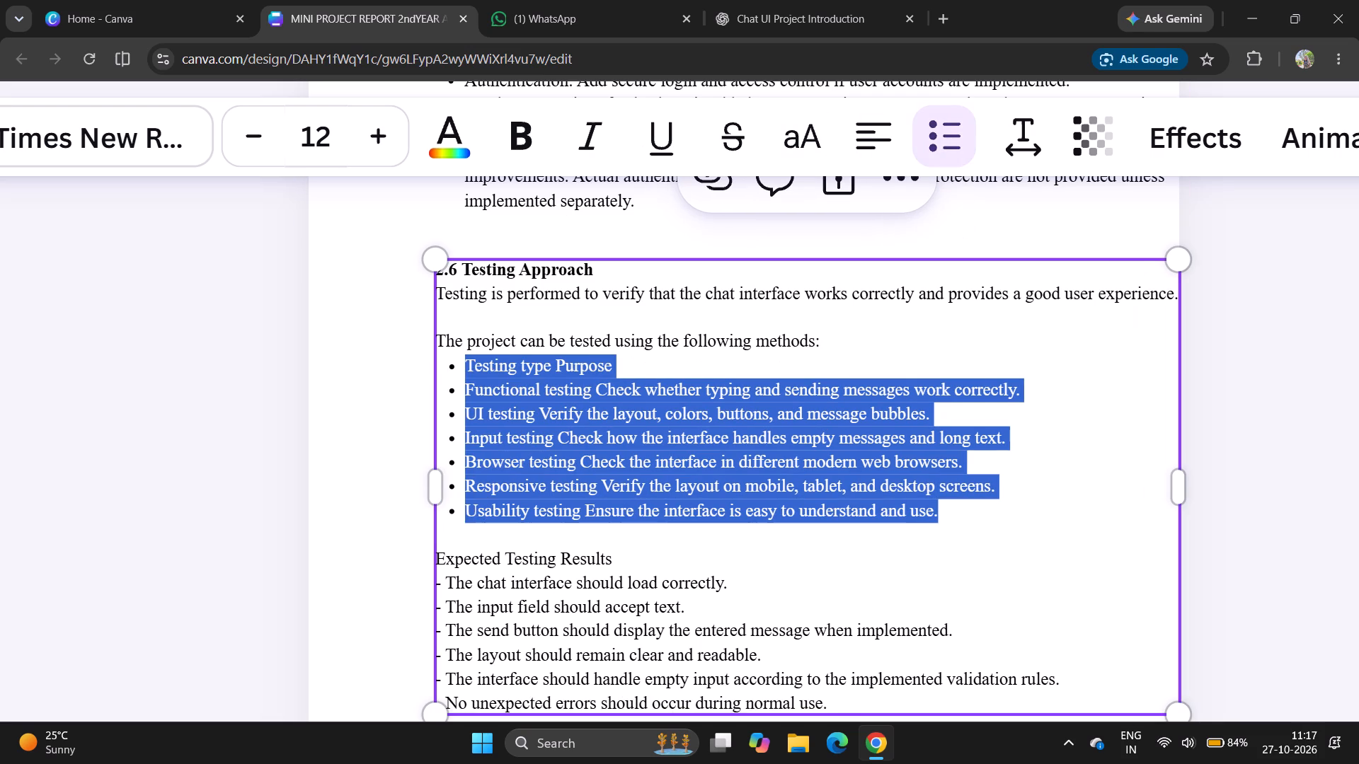
# Insert a blank line after the "2.6 Testing Approach" heading on page 11.
pyautogui.scroll(-2, 521, 351)
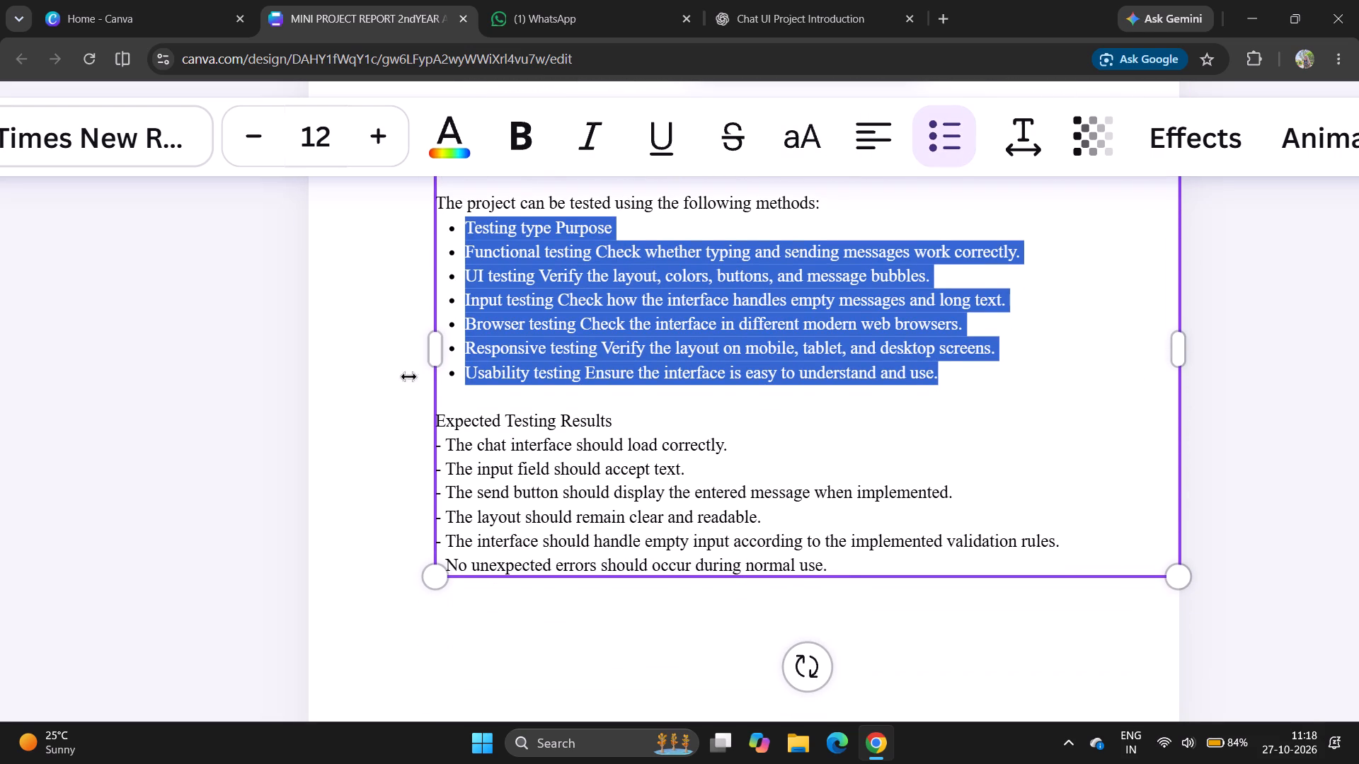
pyautogui.click(386, 396)
pyautogui.scroll(4, 386, 396)
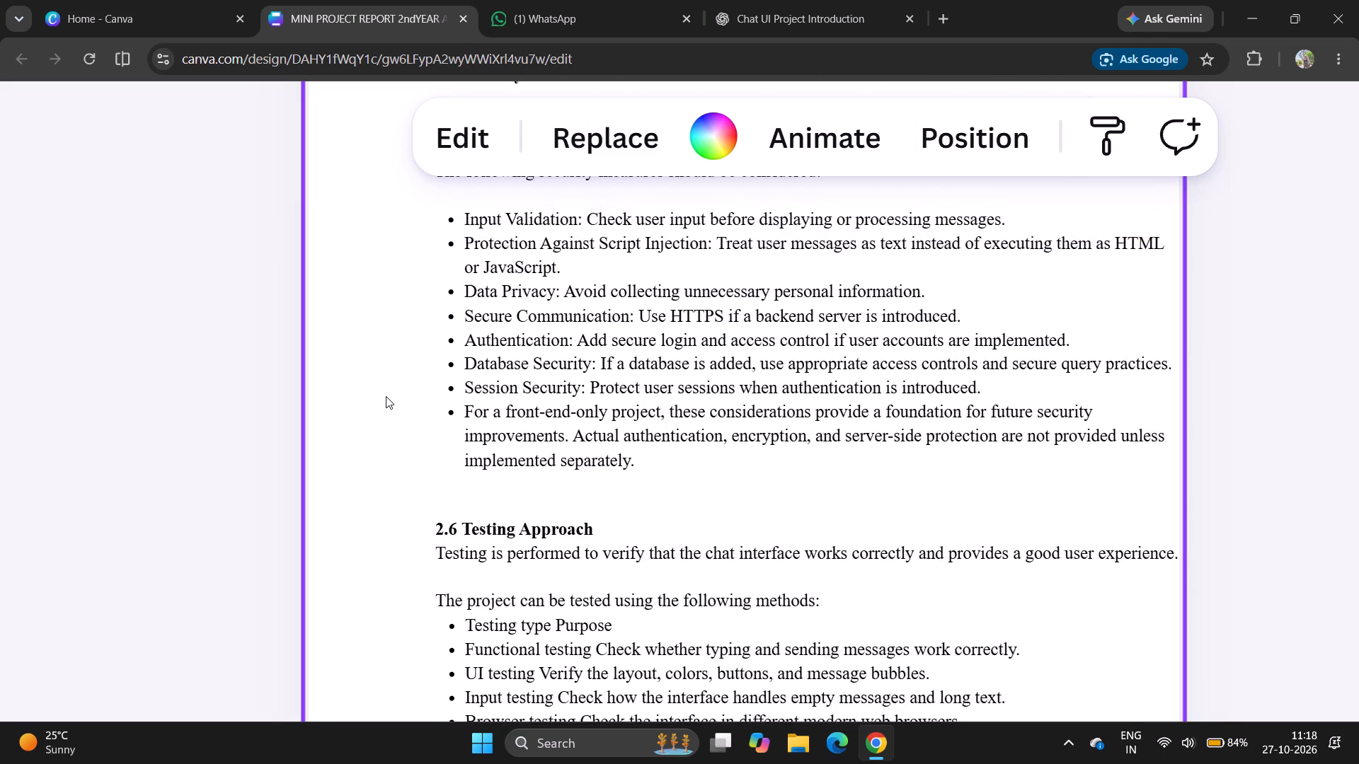
pyautogui.scroll(3, 386, 396)
pyautogui.scroll(-4, 386, 396)
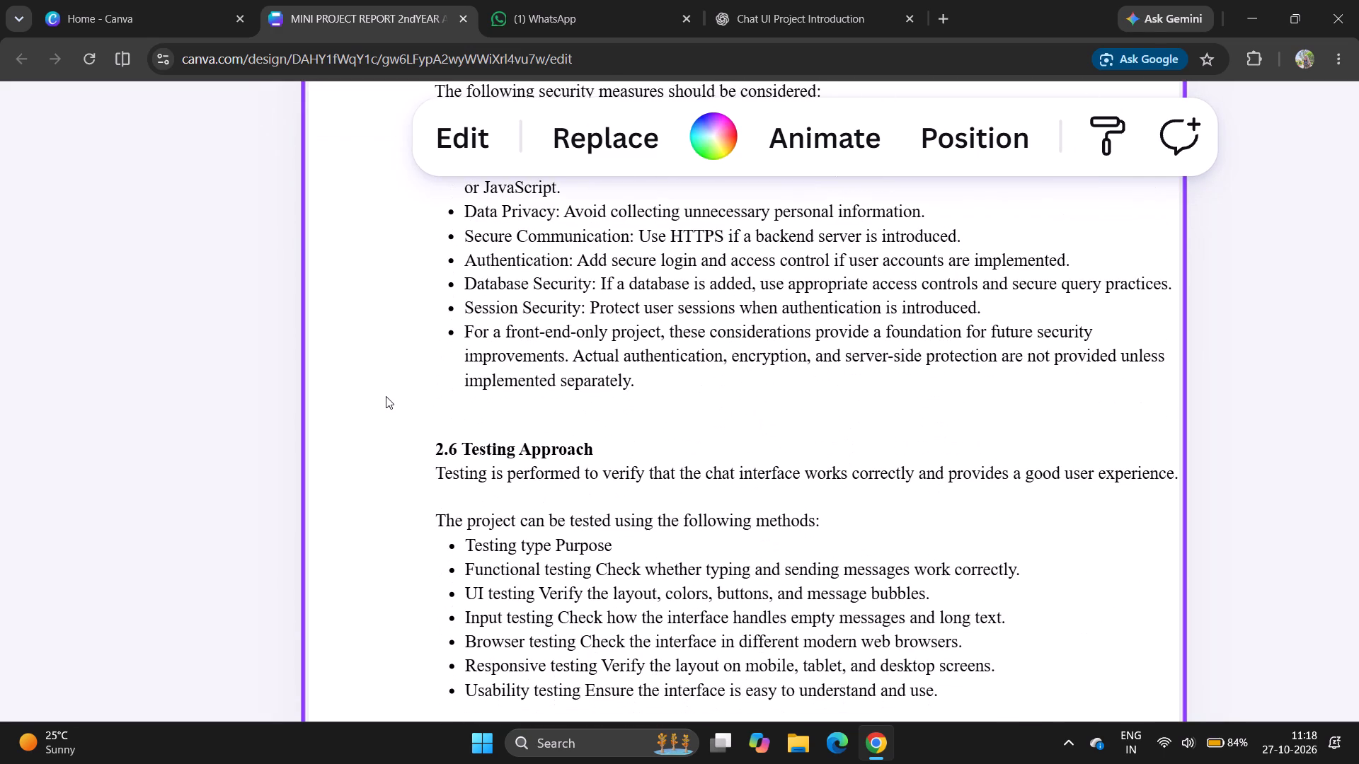
pyautogui.click(596, 441)
pyautogui.click(596, 441)
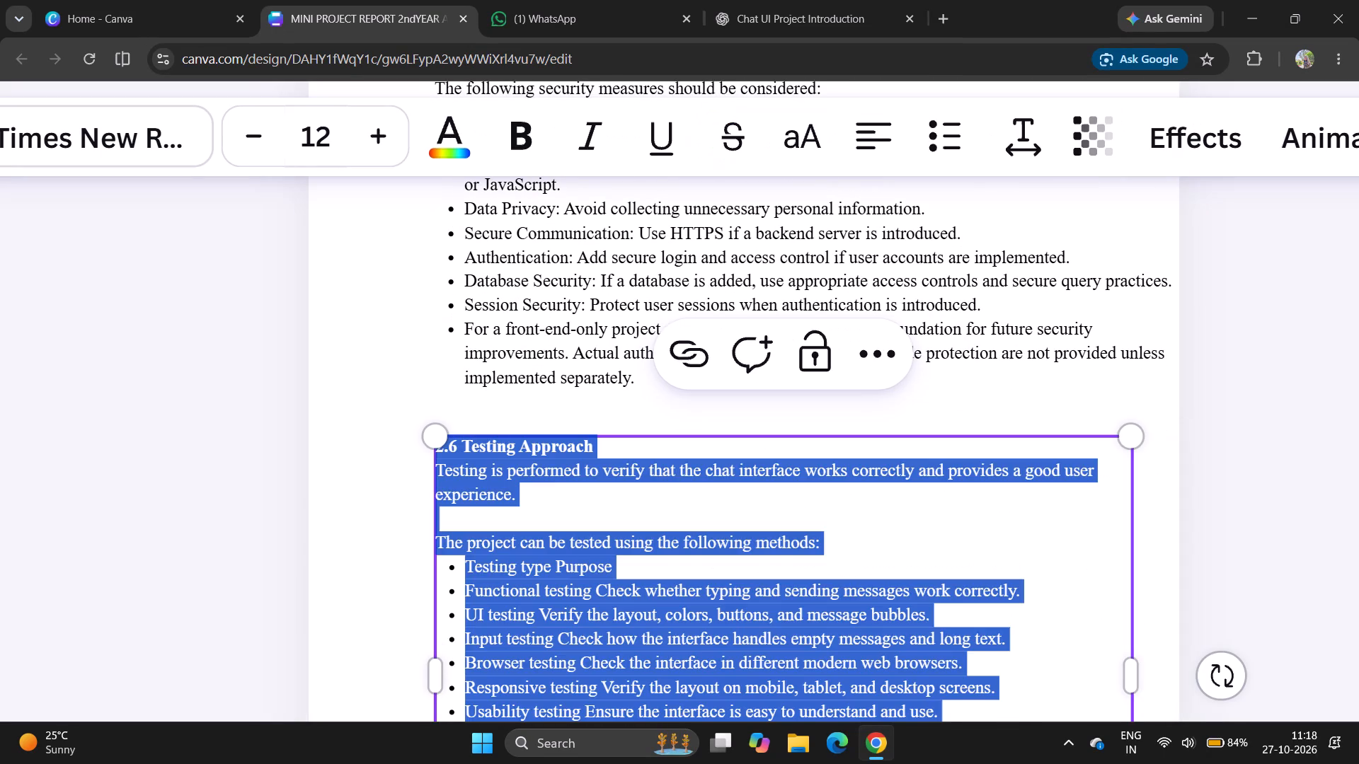
pyautogui.click(596, 441)
pyautogui.press('Return')
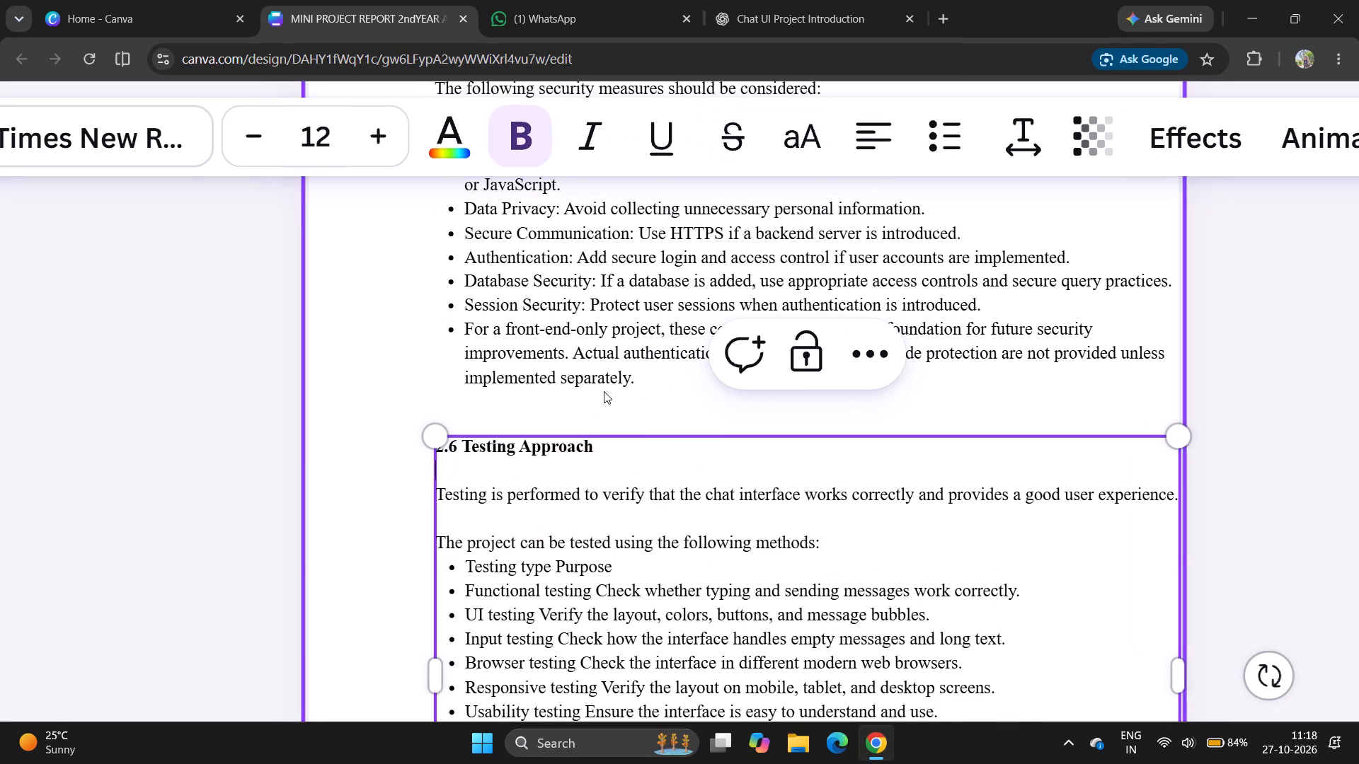
# Check the Expected Testing Results text at the end of page 11 and the start of page 12.
pyautogui.scroll(-5, 616, 481)
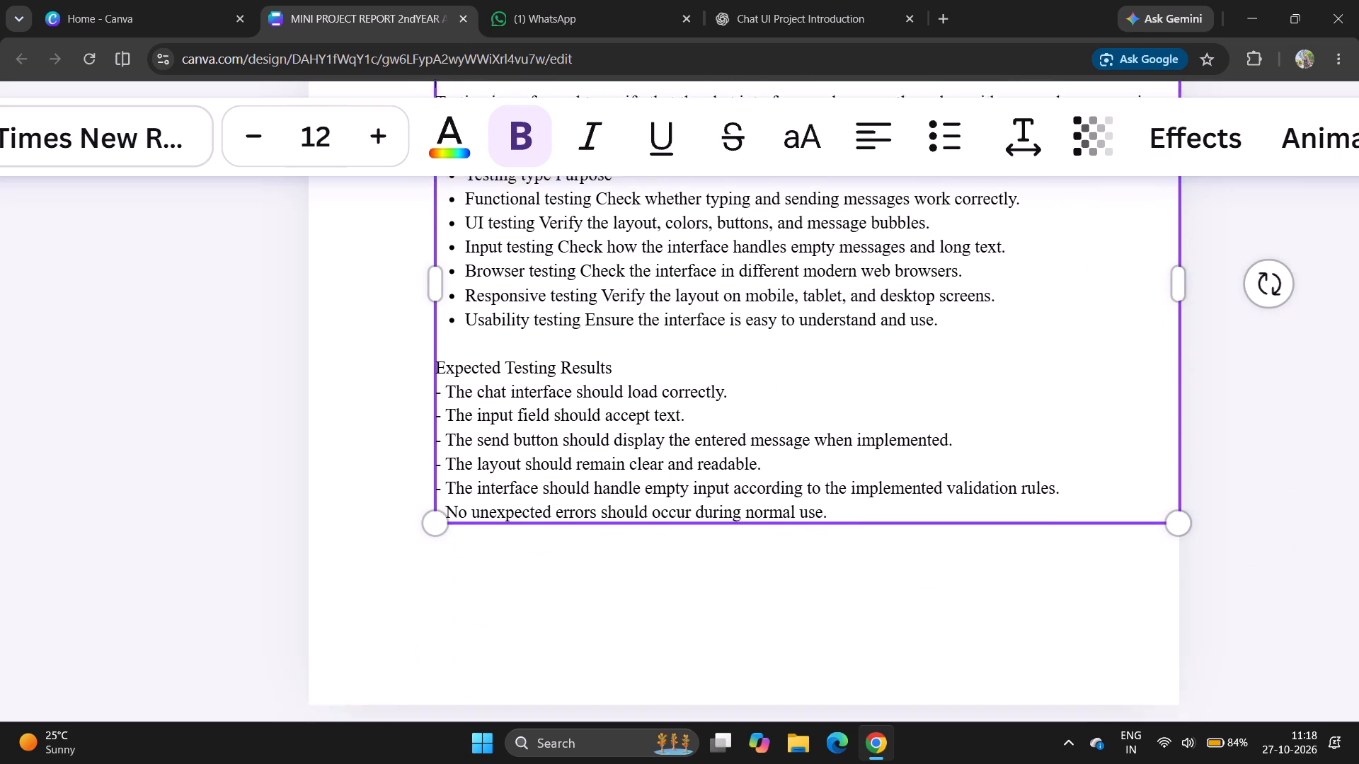
pyautogui.scroll(-1, 616, 481)
pyautogui.scroll(1, 616, 481)
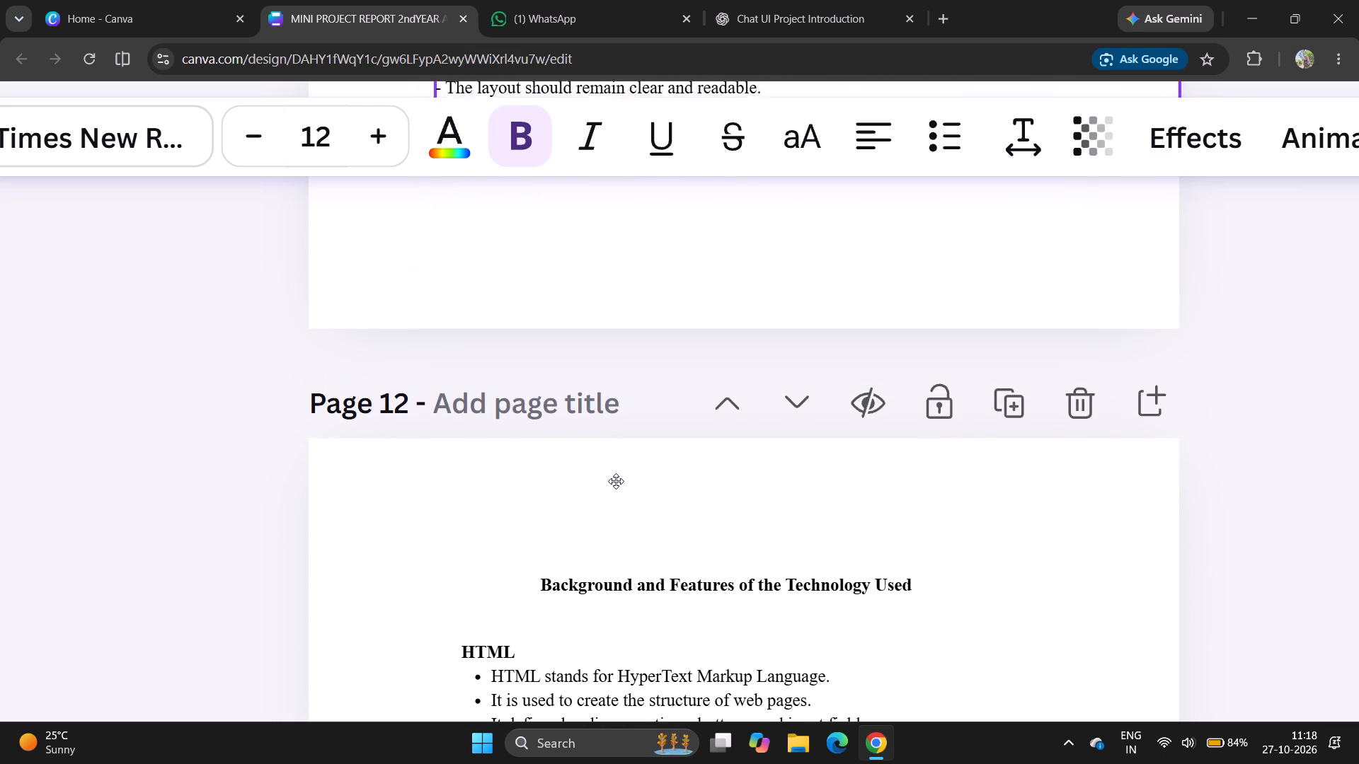
pyautogui.scroll(1, 616, 481)
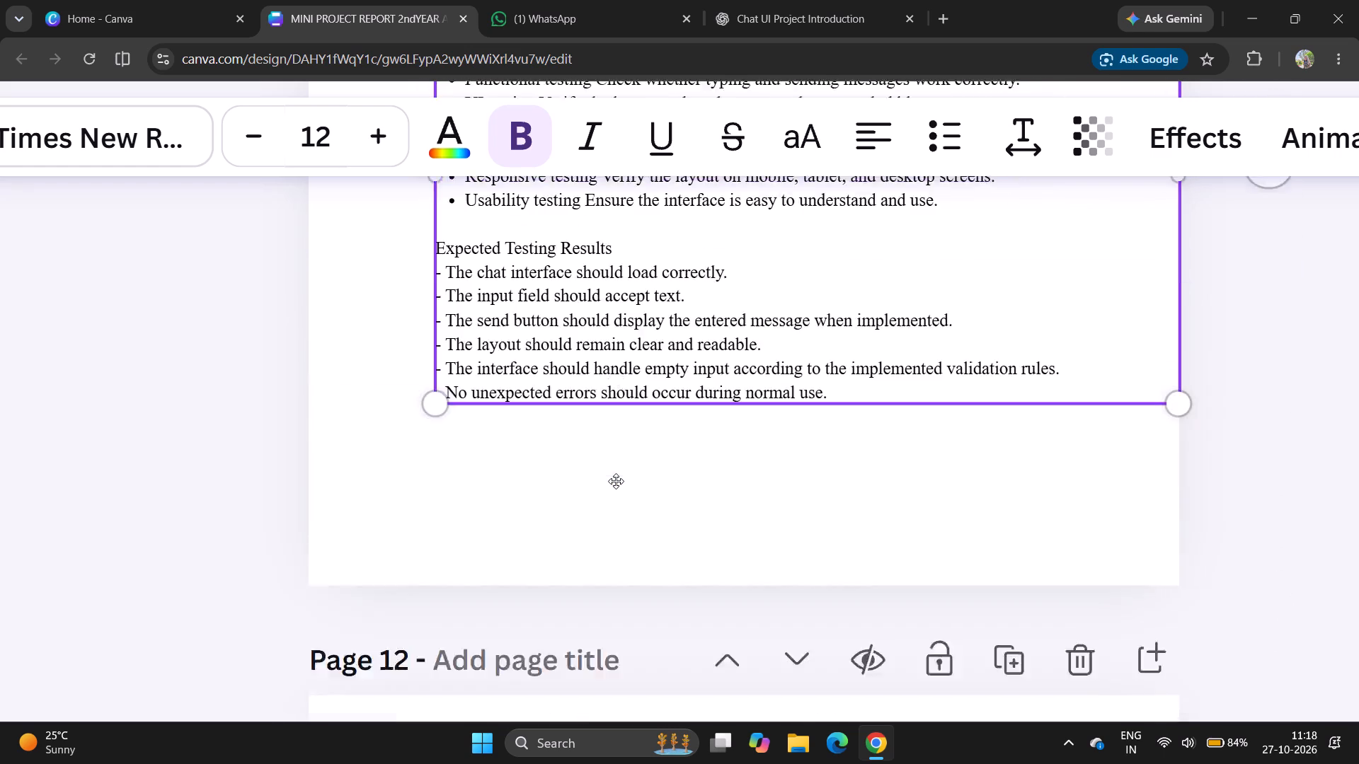
# Add a blank page directly after page 11 of the report.
pyautogui.scroll(3, 616, 481)
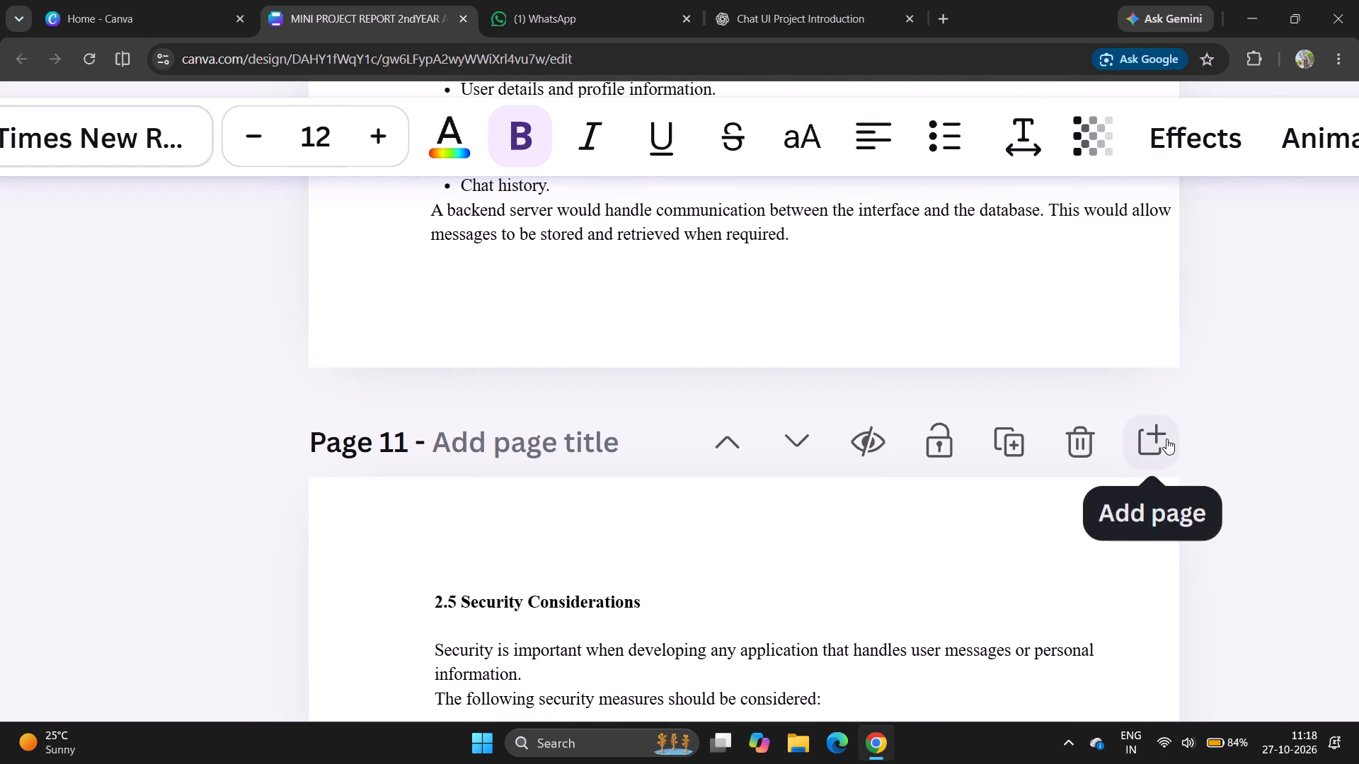
pyautogui.click(1166, 439)
# Review sections 2.4 to 2.6 on pages 10 and 11, checking their text and layout.
pyautogui.scroll(3, 943, 320)
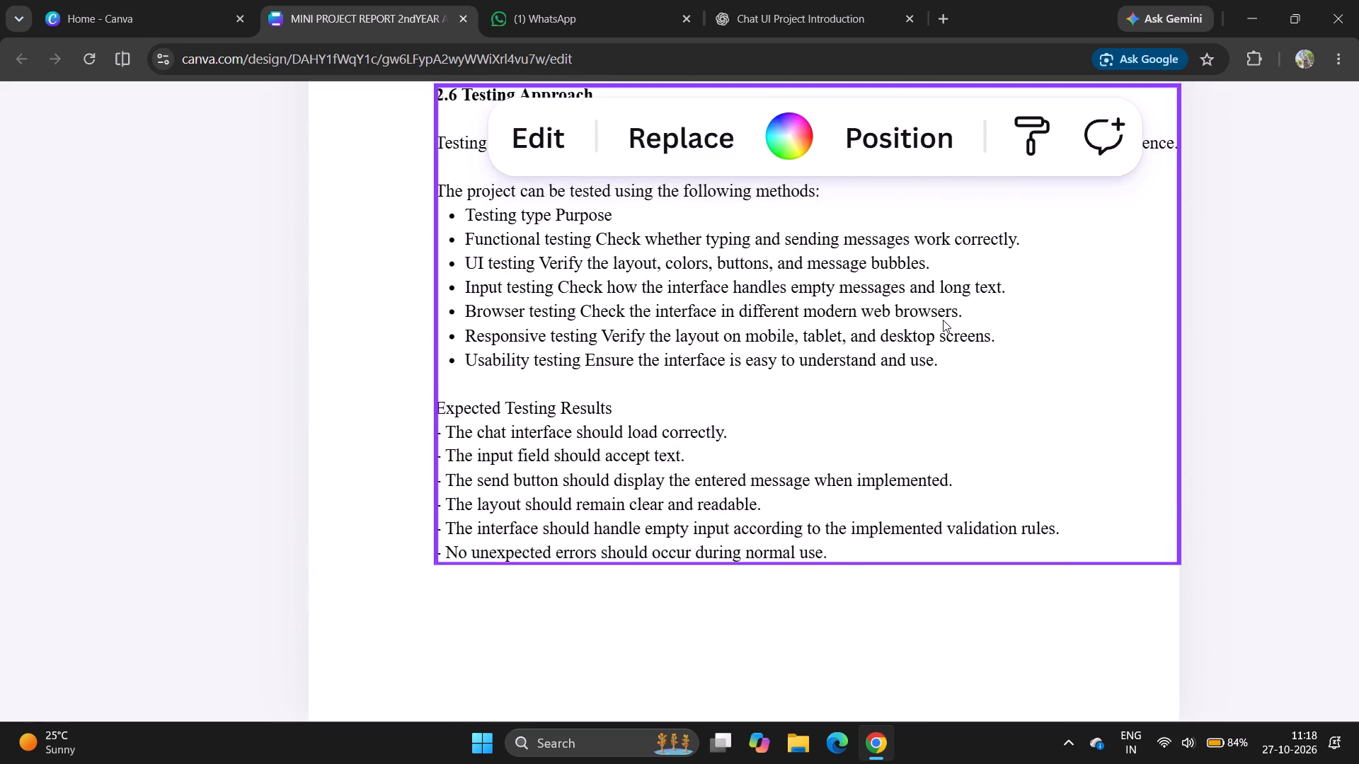
pyautogui.scroll(4, 943, 320)
pyautogui.scroll(-3, 943, 320)
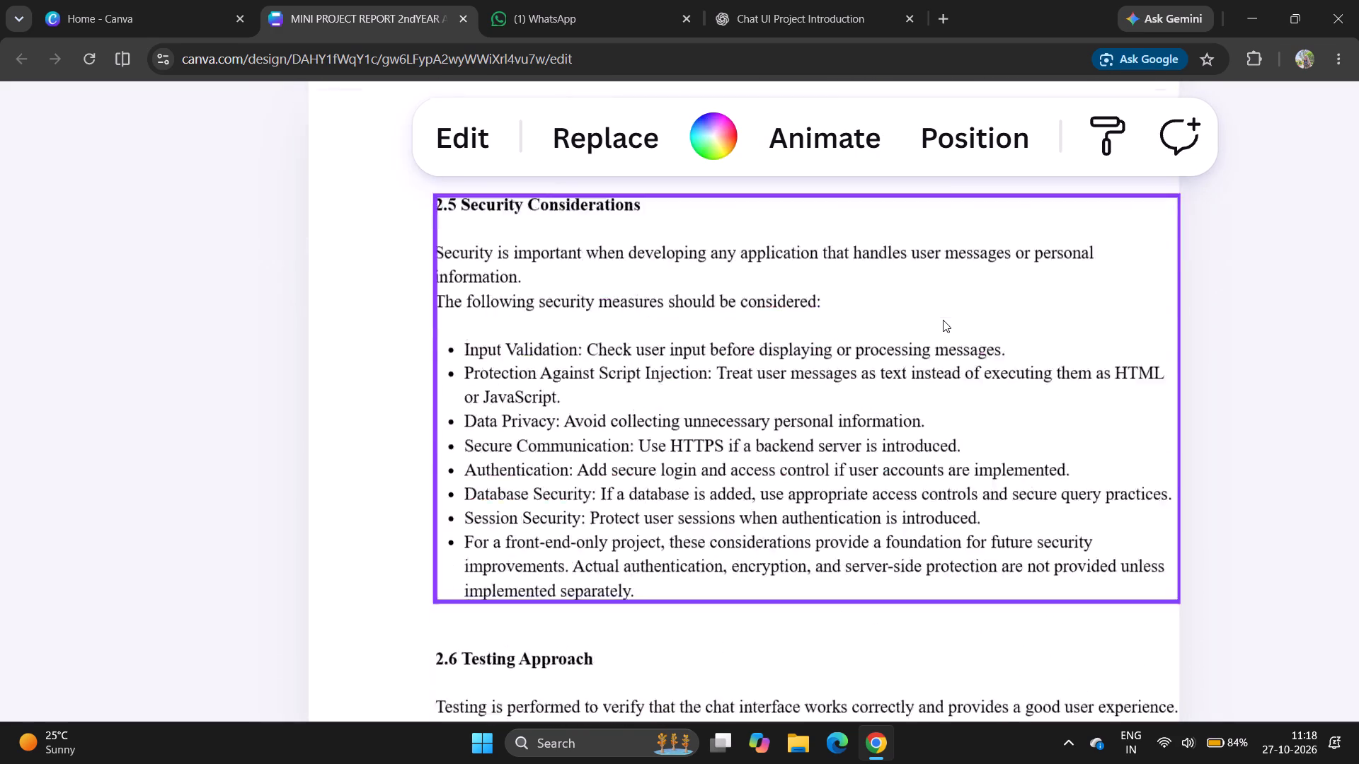
pyautogui.scroll(-1, 943, 320)
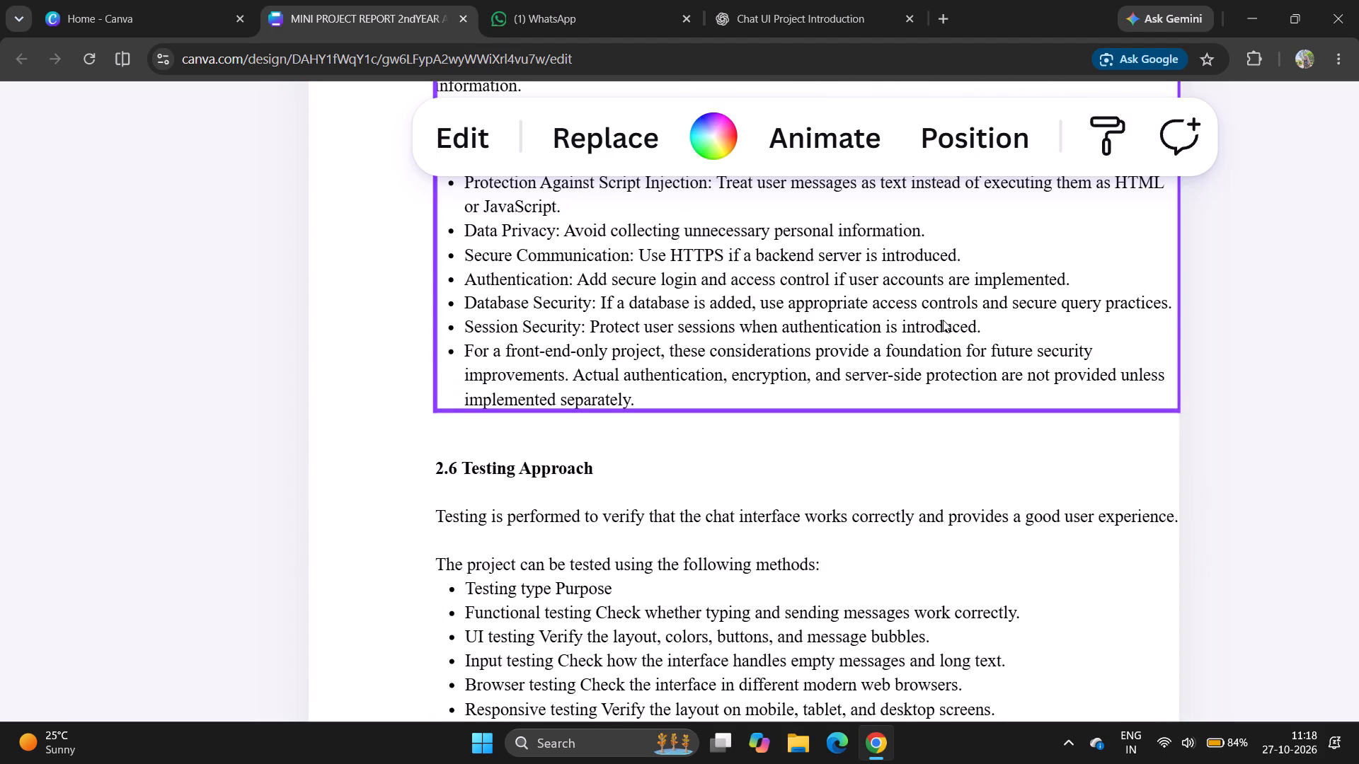
pyautogui.scroll(3, 943, 320)
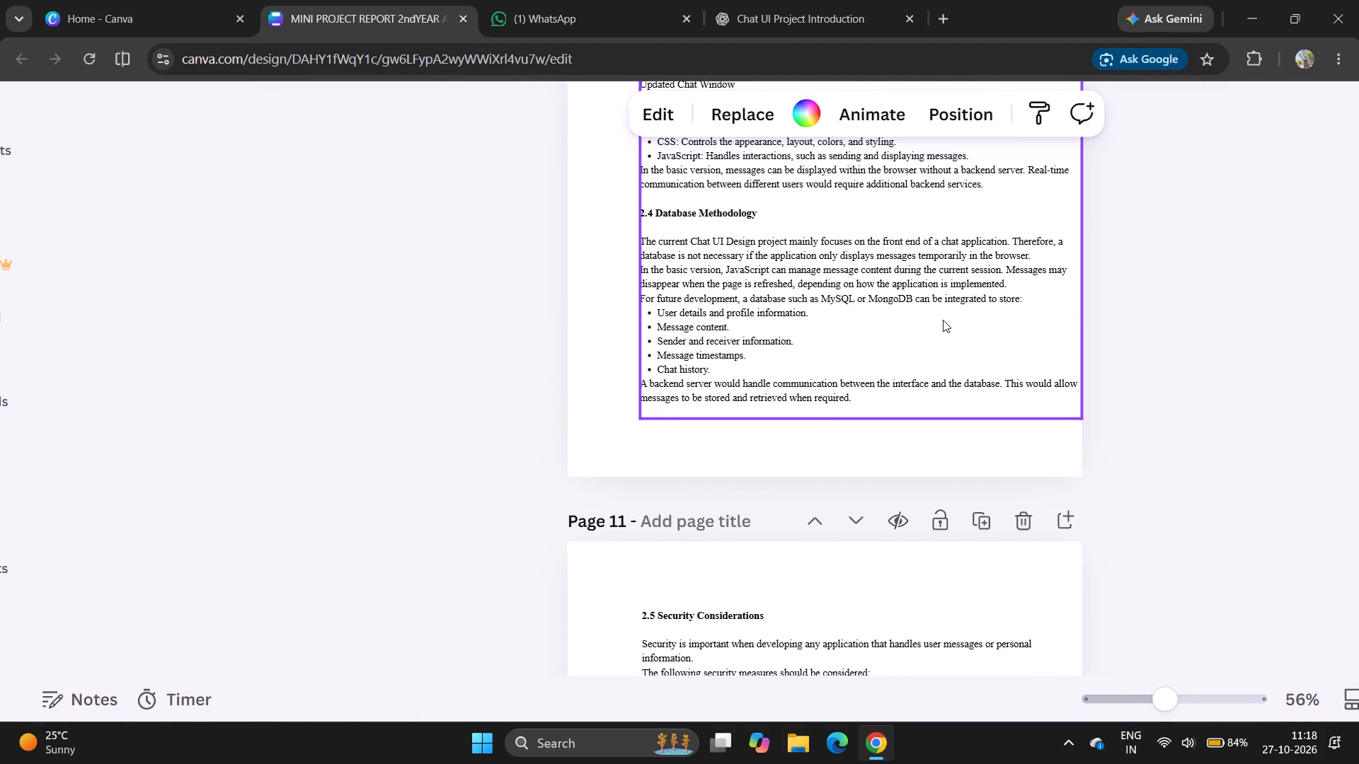
pyautogui.scroll(2, 943, 320)
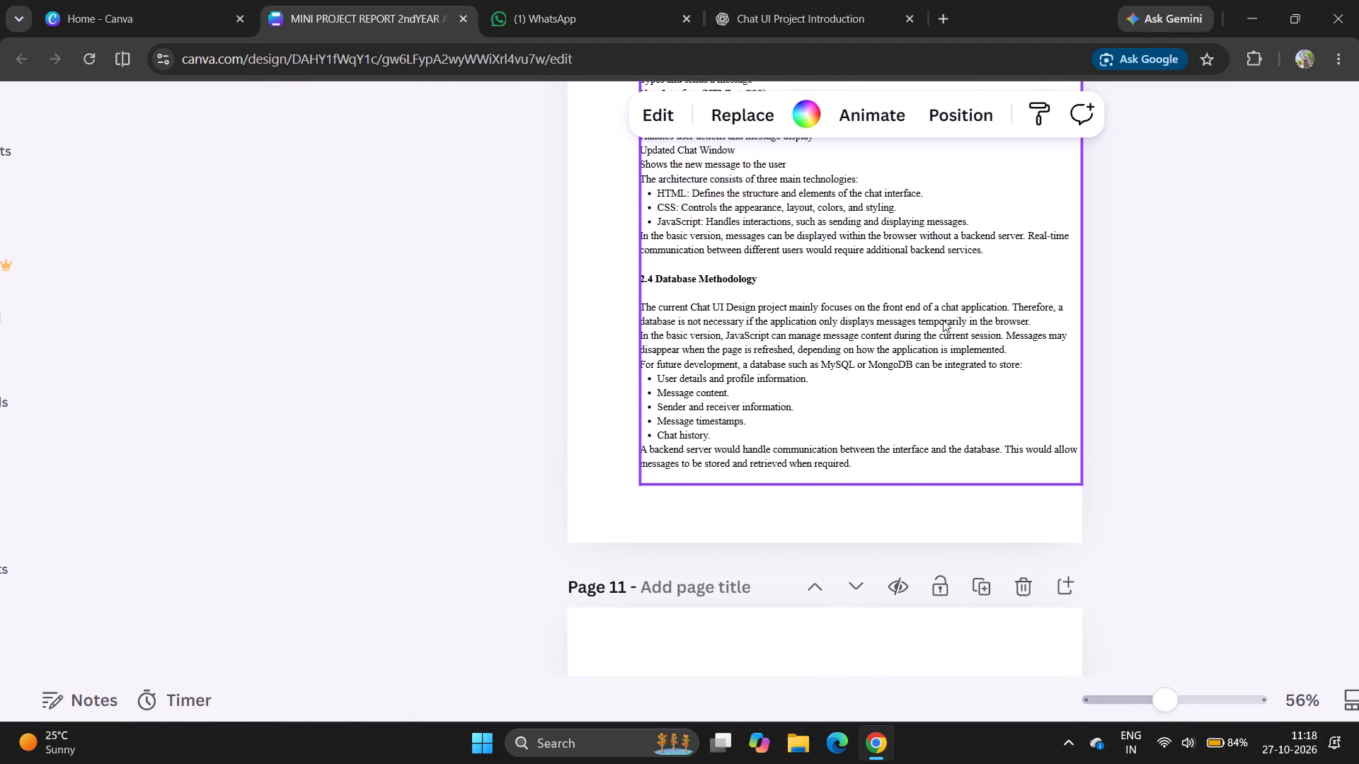
pyautogui.scroll(1, 943, 320)
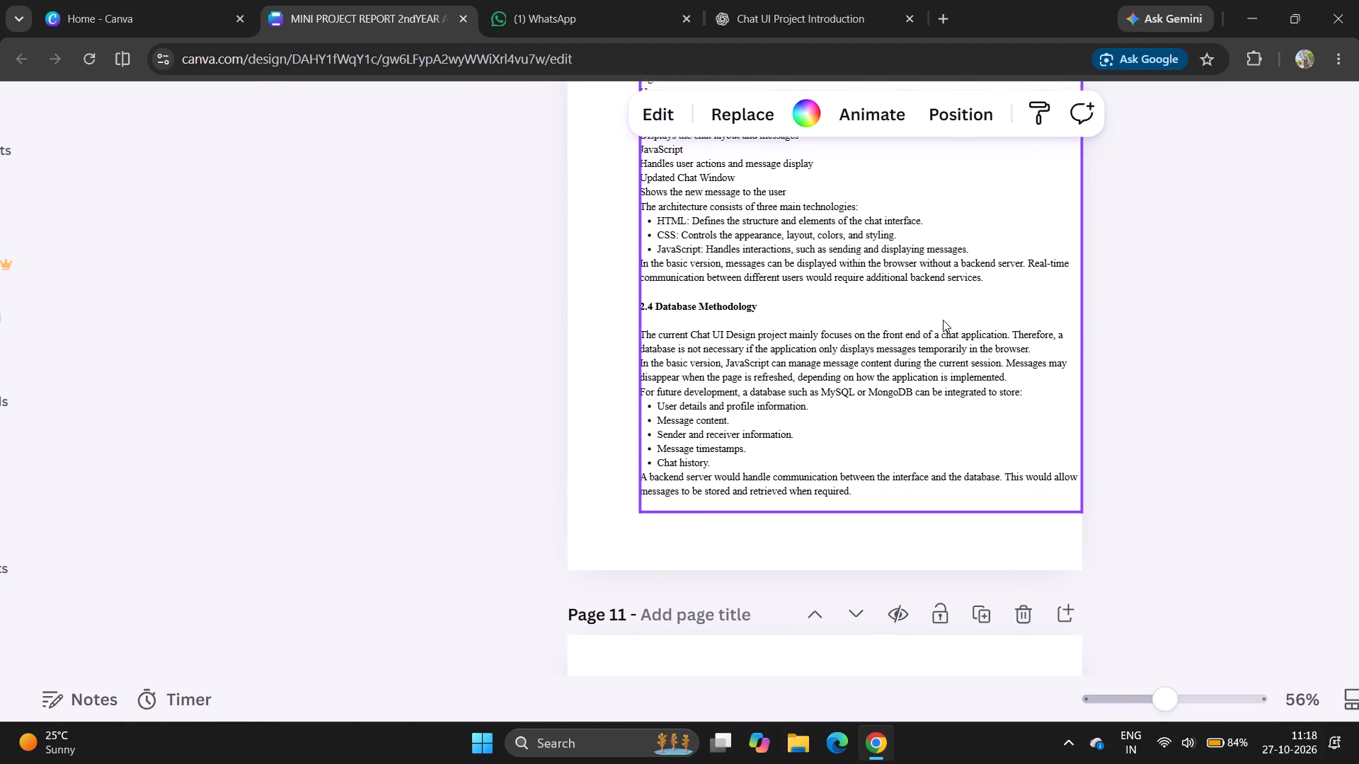
# Check the text and layout of page 10, from Non-Functional Requirements through Database Methodology, and the start of page 11.
pyautogui.scroll(2, 943, 320)
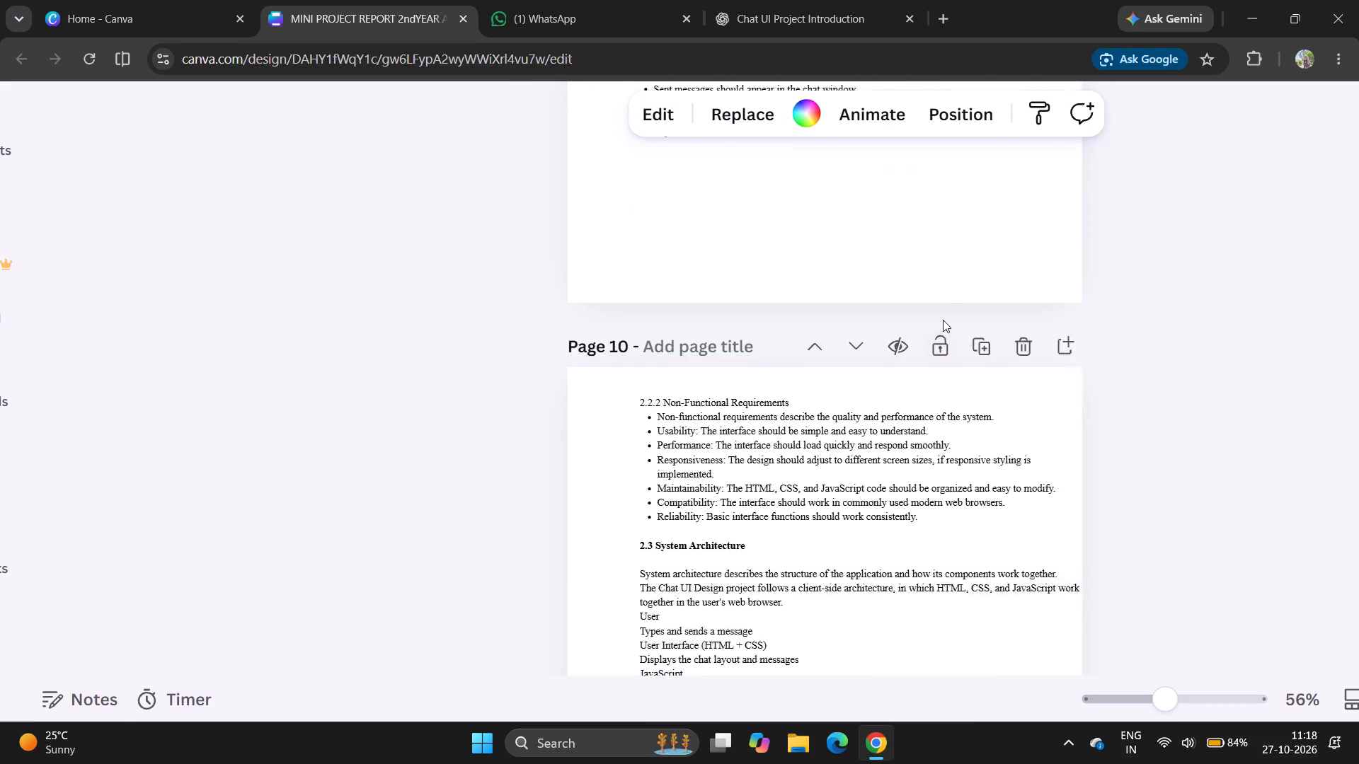
pyautogui.scroll(2, 943, 320)
pyautogui.scroll(-2, 943, 320)
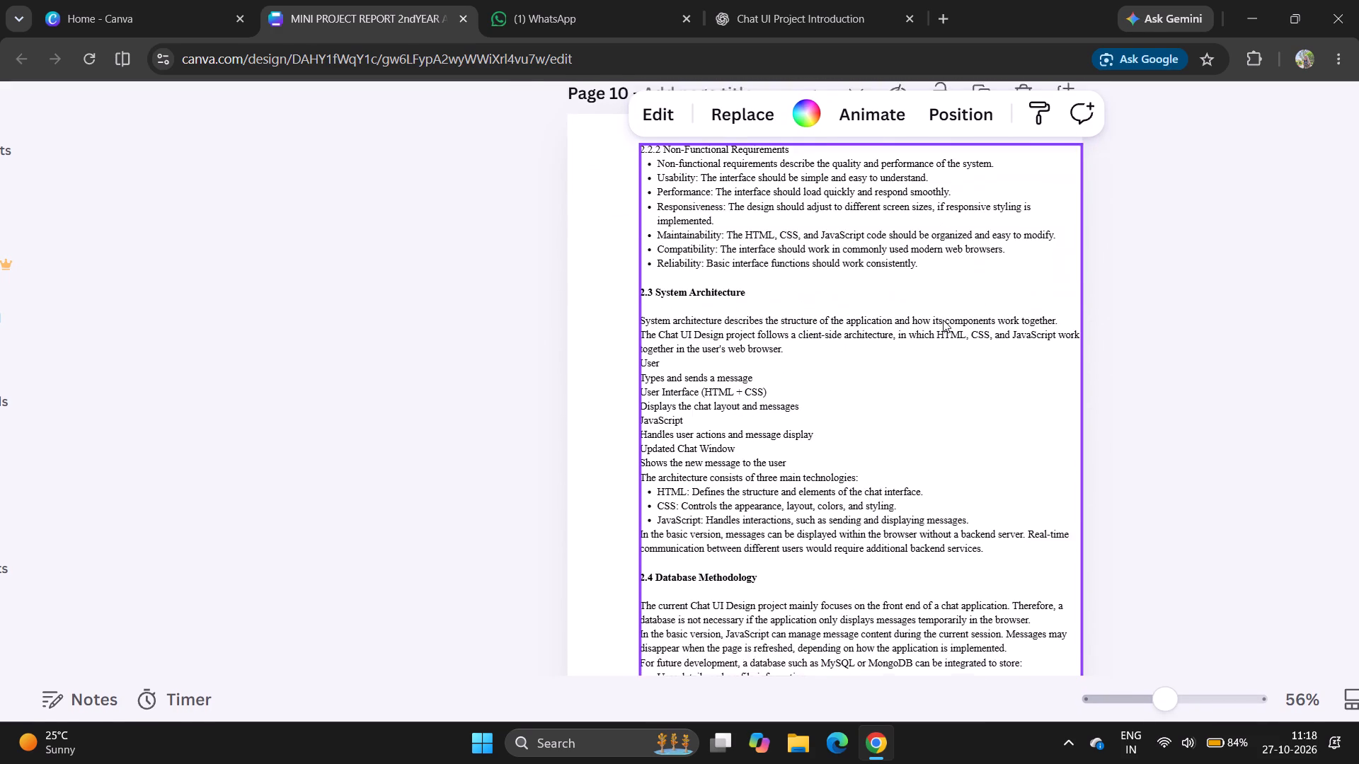